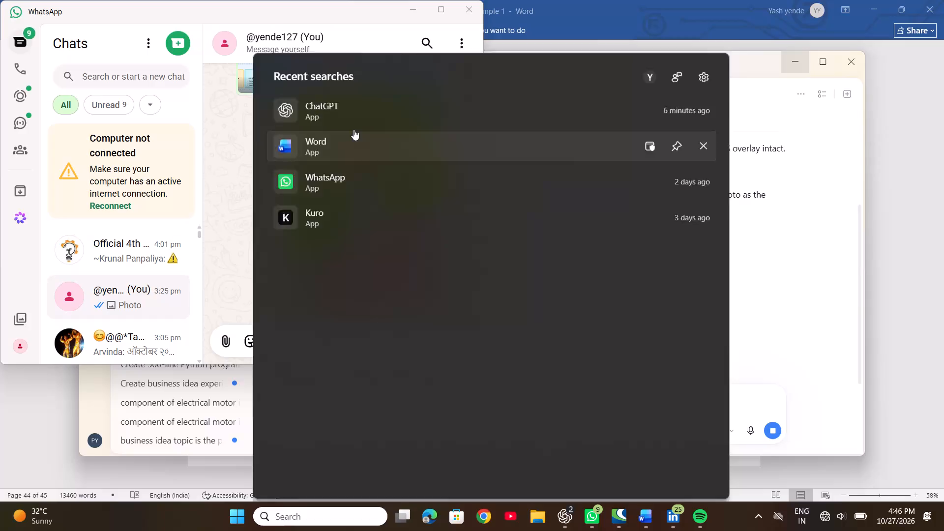
Create a new blank document in Word.
{"action": "left_click", "coordinate": [211, 148]}
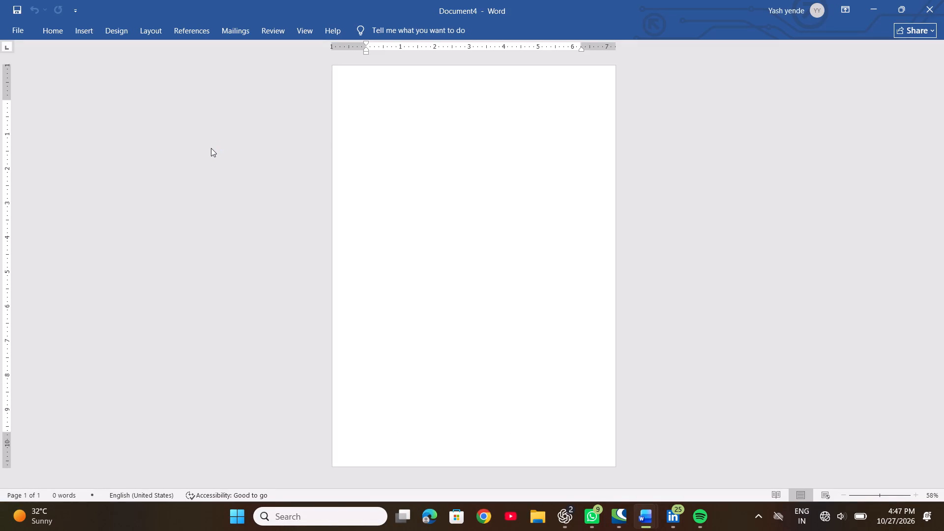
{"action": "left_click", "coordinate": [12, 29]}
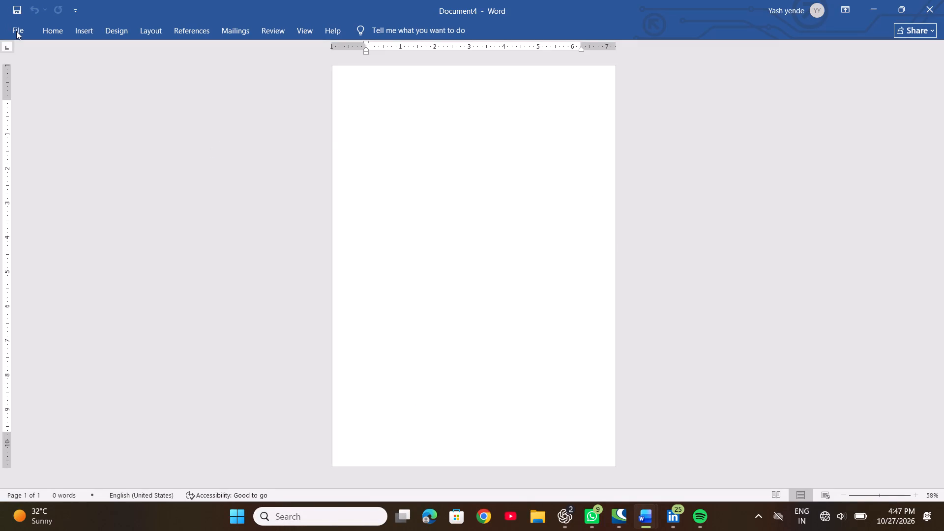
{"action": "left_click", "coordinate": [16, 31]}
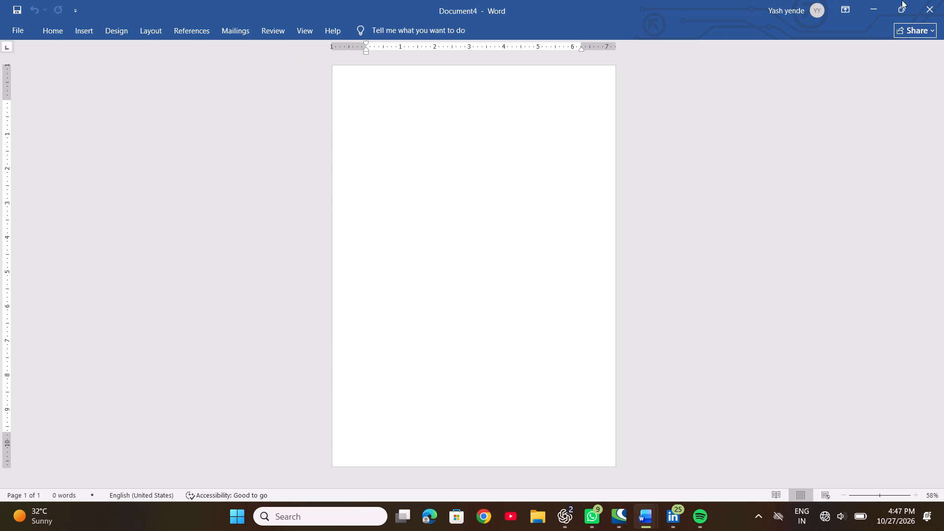
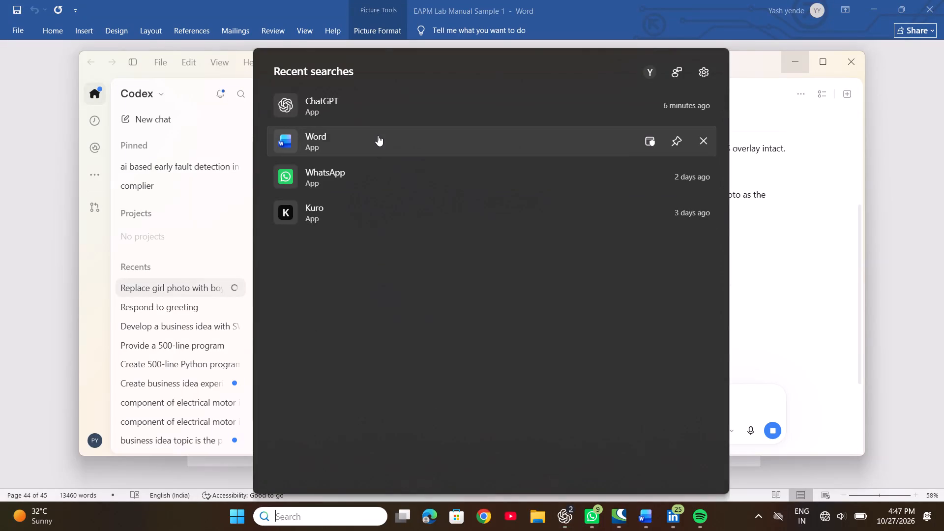
Launch another Word window from the recent searches.
{"action": "double_click", "coordinate": [378, 135]}
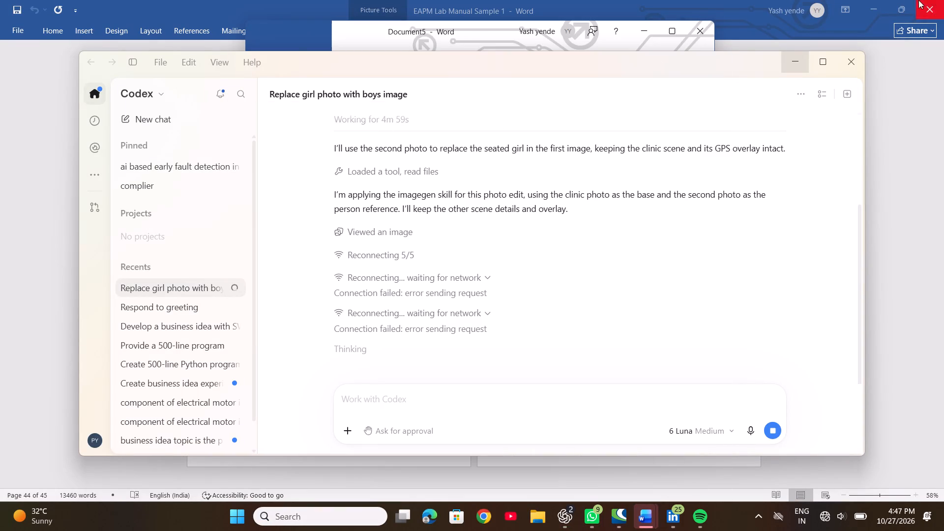
{"action": "left_click", "coordinate": [876, 0]}
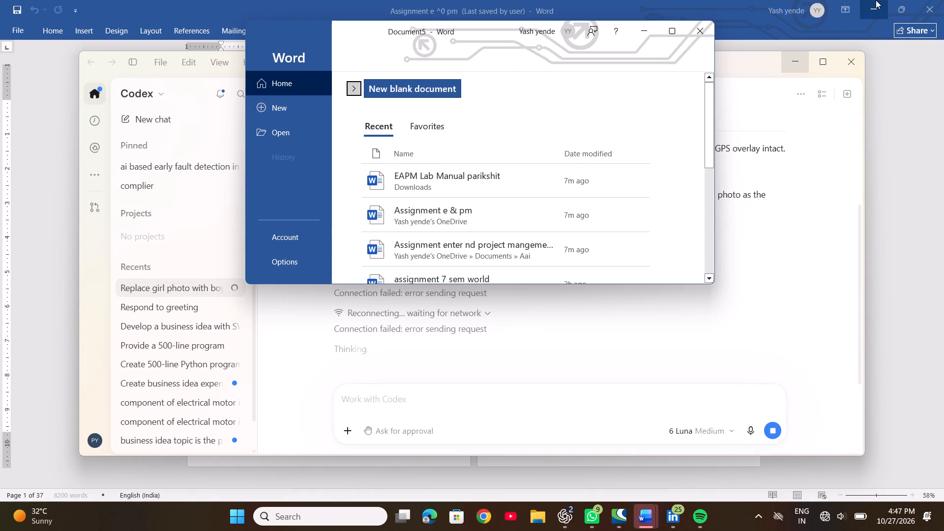
Open the recent document EAPM Lab Manual parikshit and maximize the blank Document5 window.
{"action": "triple_click", "coordinate": [564, 183]}
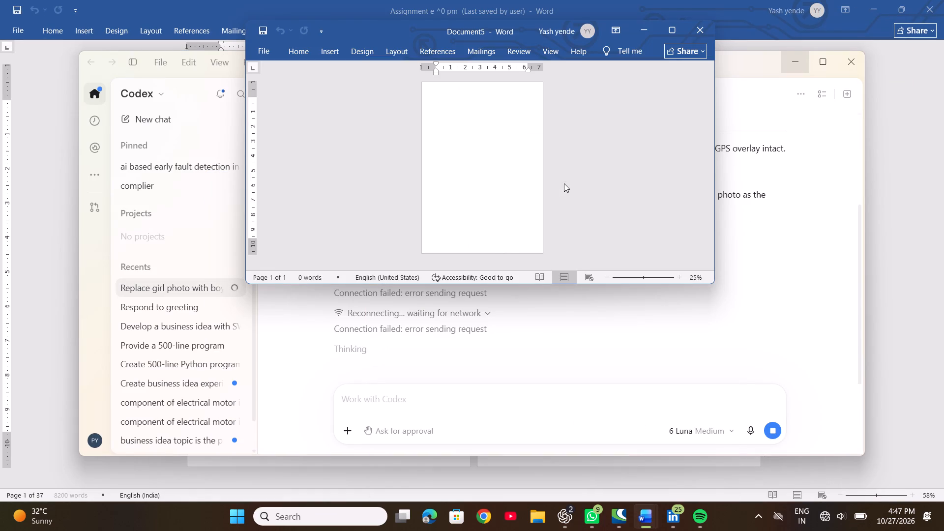
{"action": "left_click", "coordinate": [668, 27]}
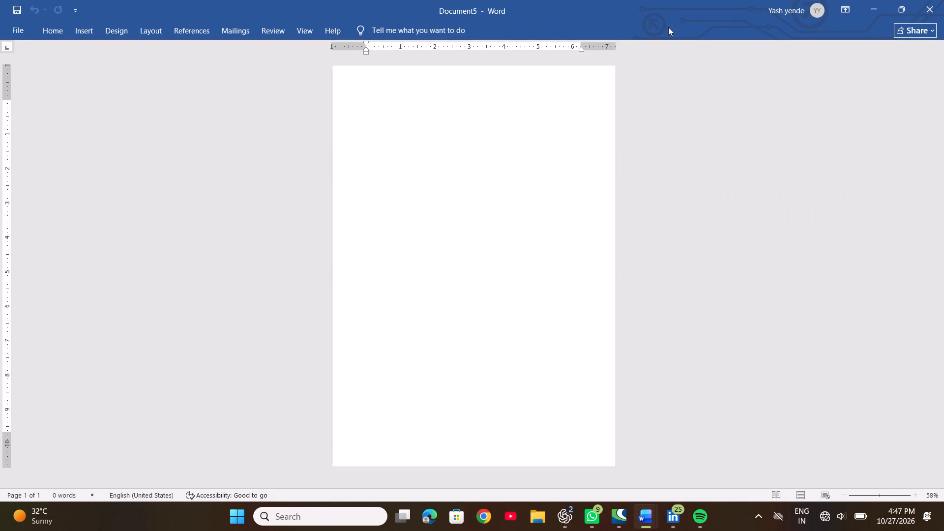
{"action": "left_click", "coordinate": [18, 20]}
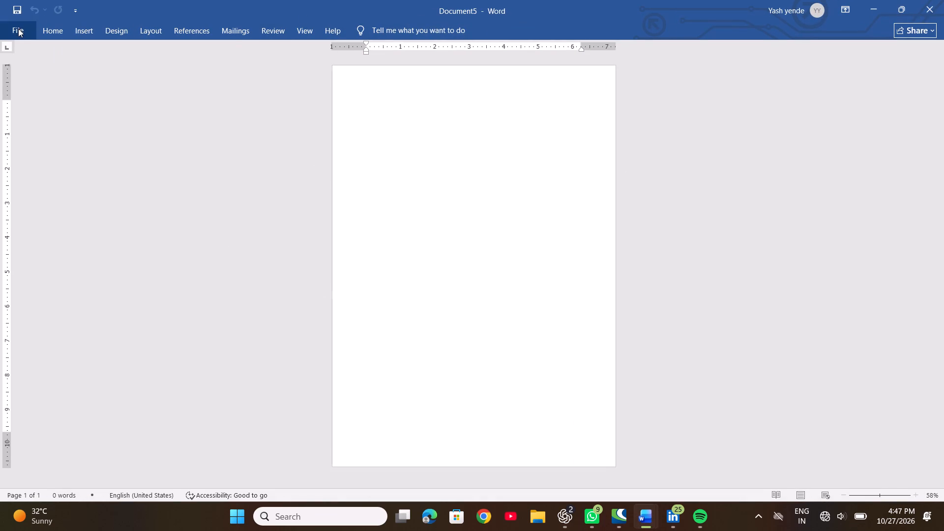
{"action": "left_click", "coordinate": [18, 29]}
{"action": "double_click", "coordinate": [179, 167]}
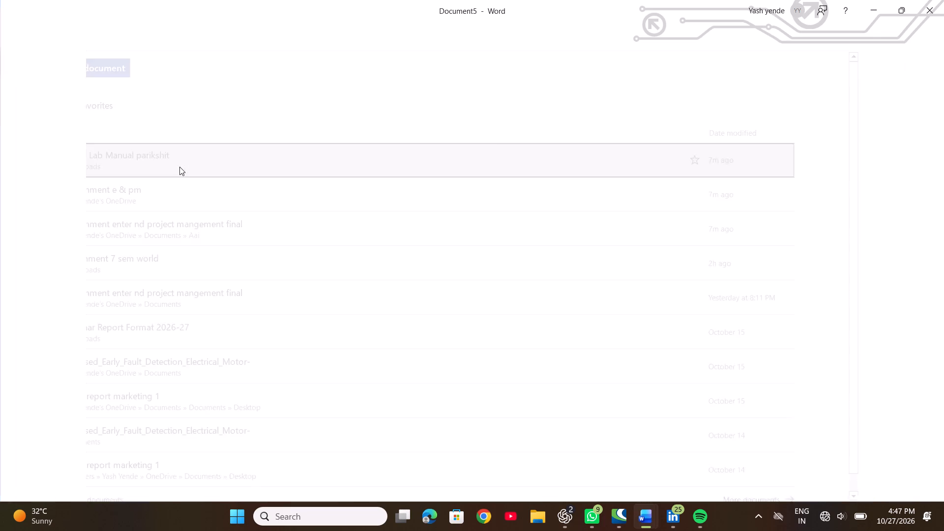
{"action": "left_click", "coordinate": [20, 25]}
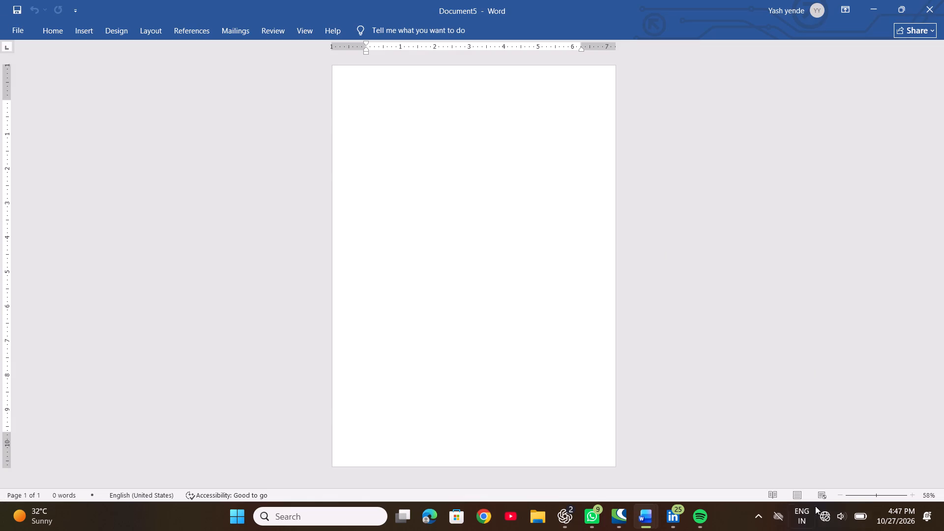
Turn Wi-Fi off and on again, and connect to the Redmi Note 9 network.
{"action": "left_click", "coordinate": [826, 530]}
{"action": "left_click", "coordinate": [771, 296]}
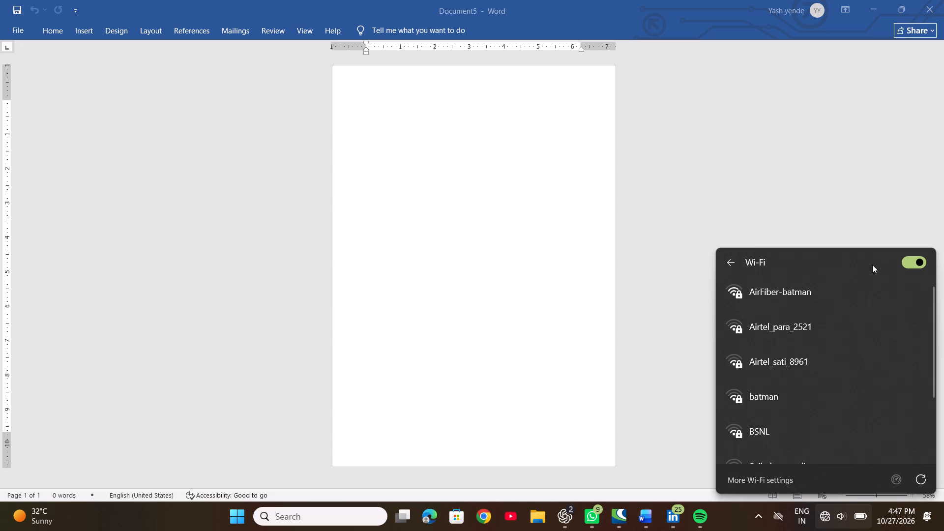
{"action": "left_click", "coordinate": [919, 263]}
{"action": "left_click", "coordinate": [919, 263]}
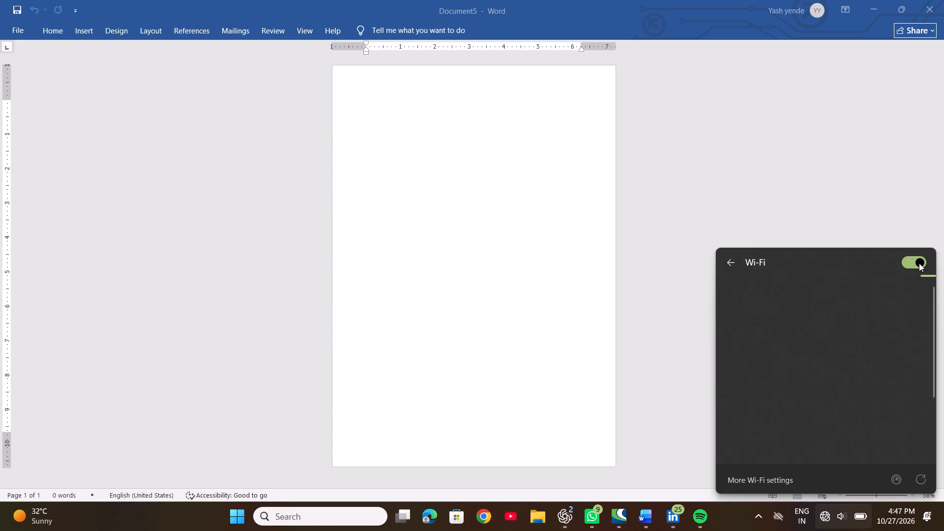
{"action": "left_click", "coordinate": [857, 289]}
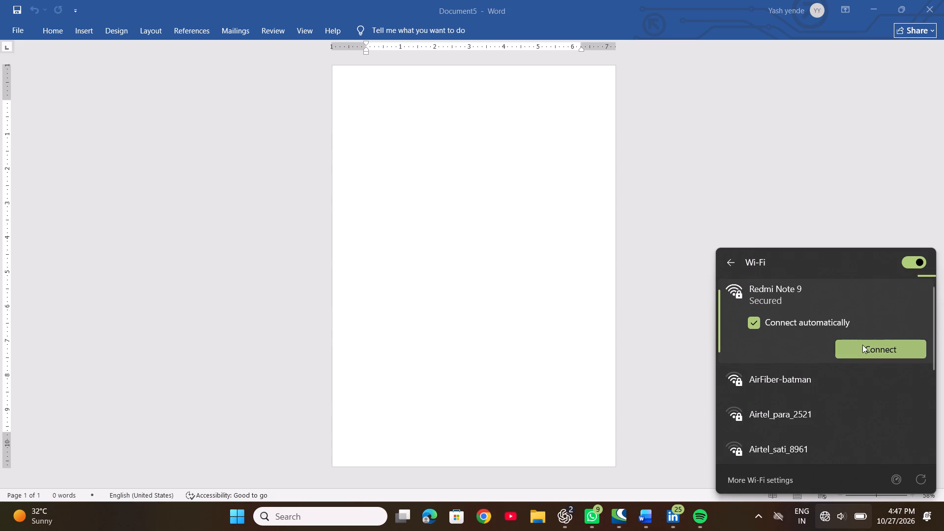
{"action": "left_click", "coordinate": [864, 350]}
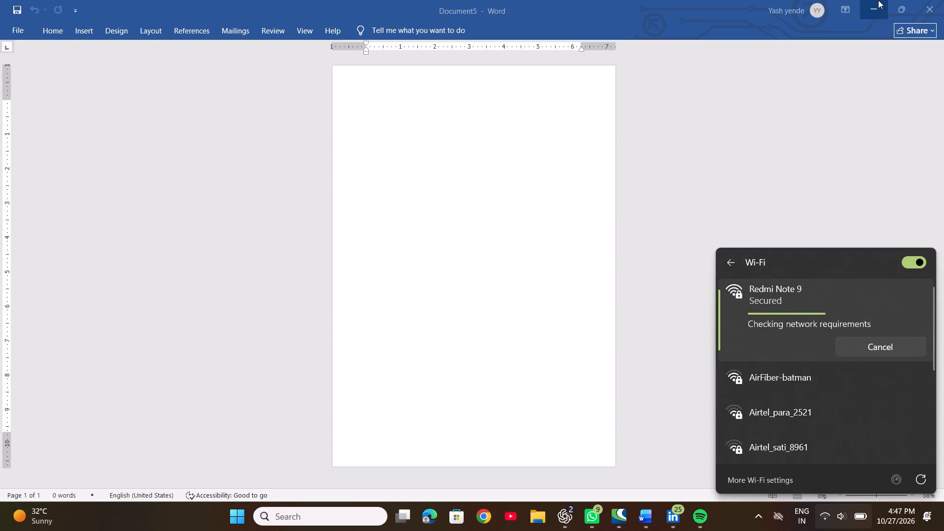
Close the Spotify window from the overview of all open windows.
{"action": "left_click", "coordinate": [878, 0]}
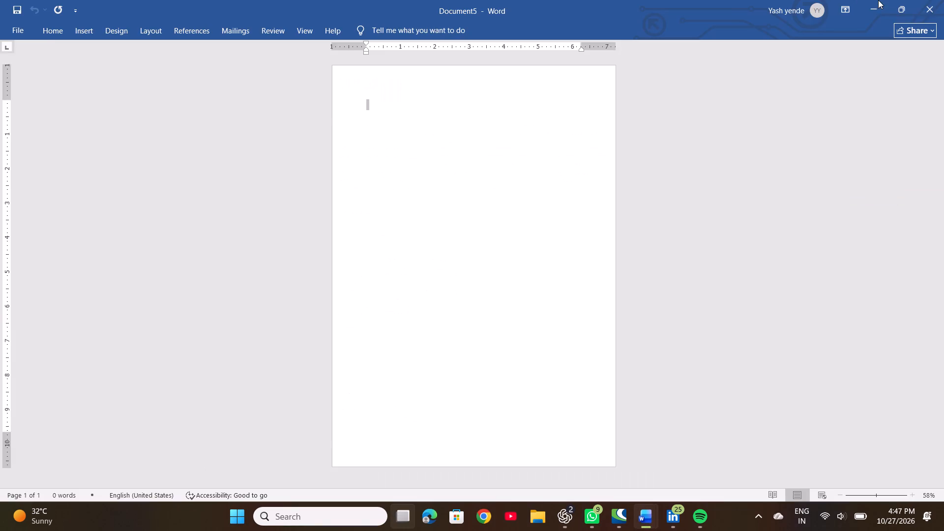
{"action": "left_click", "coordinate": [824, 286]}
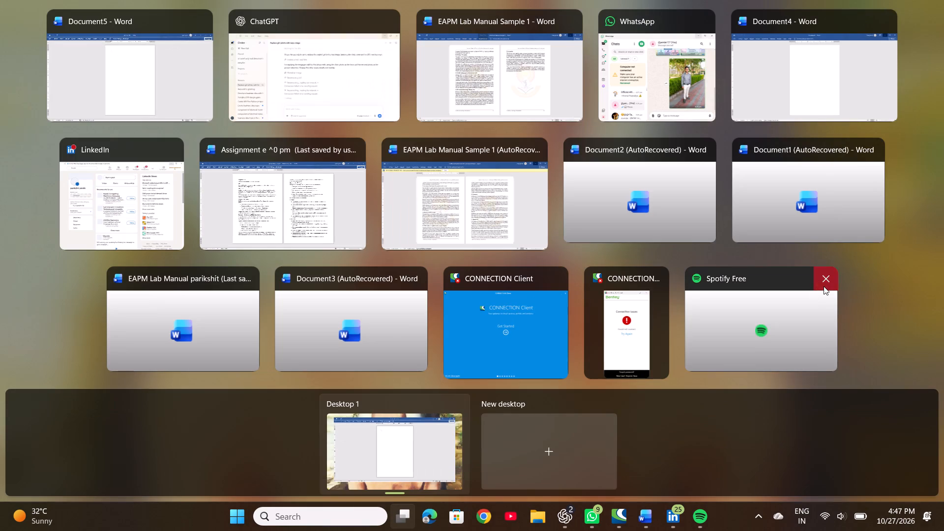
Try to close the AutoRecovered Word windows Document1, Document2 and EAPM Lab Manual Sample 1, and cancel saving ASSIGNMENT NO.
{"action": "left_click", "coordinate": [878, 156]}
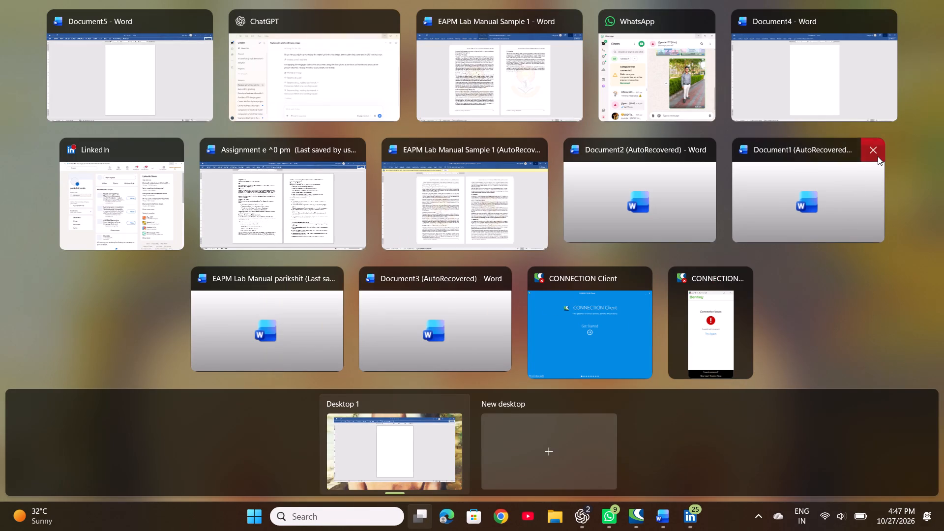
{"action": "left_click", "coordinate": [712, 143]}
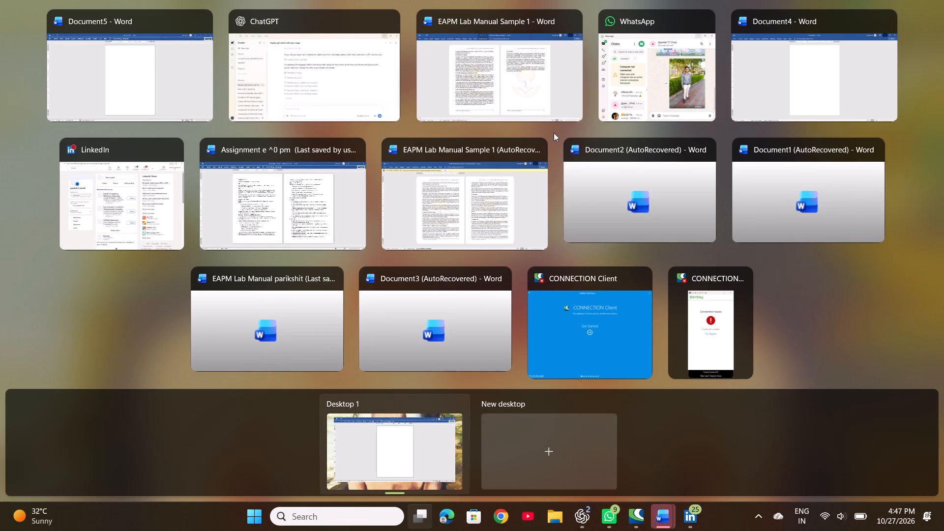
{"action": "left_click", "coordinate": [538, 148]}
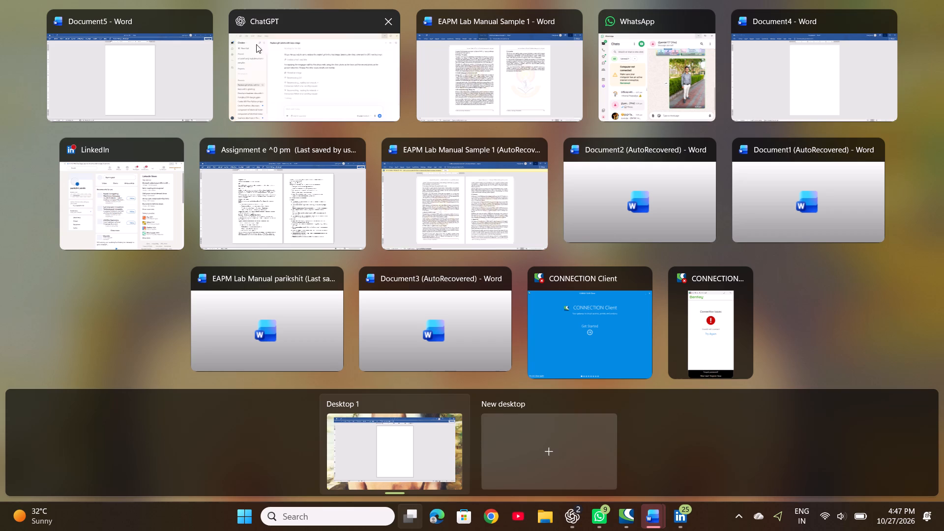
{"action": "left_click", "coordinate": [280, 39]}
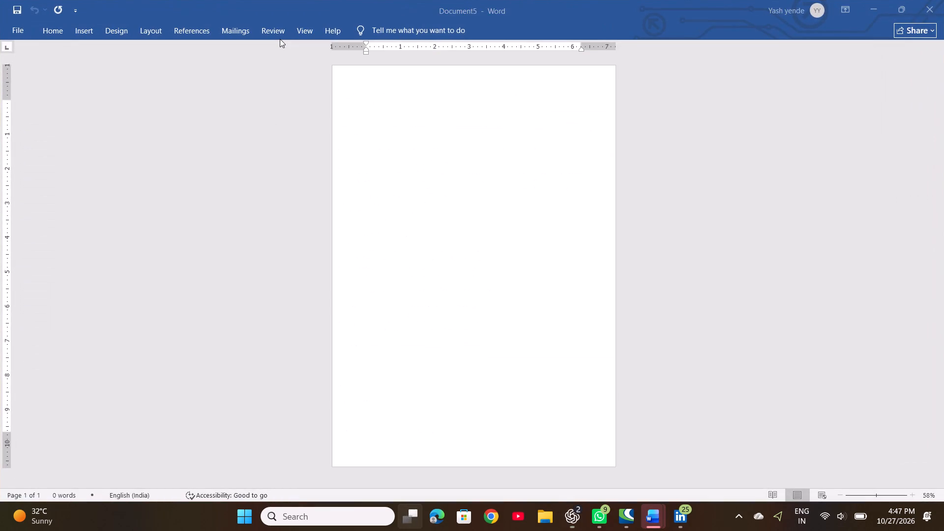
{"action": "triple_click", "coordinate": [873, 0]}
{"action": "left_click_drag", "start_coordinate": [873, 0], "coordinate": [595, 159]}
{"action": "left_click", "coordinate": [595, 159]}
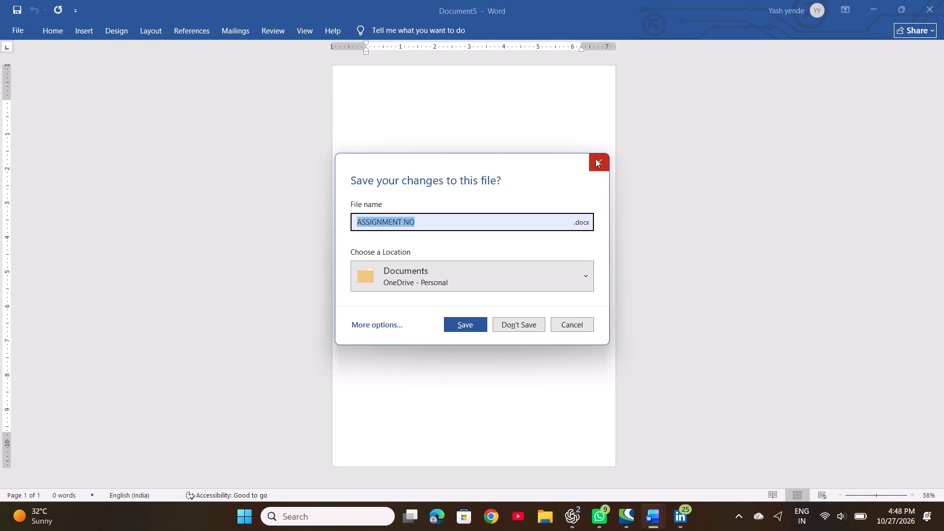
{"action": "left_click", "coordinate": [530, 316]}
{"action": "left_click", "coordinate": [528, 324]}
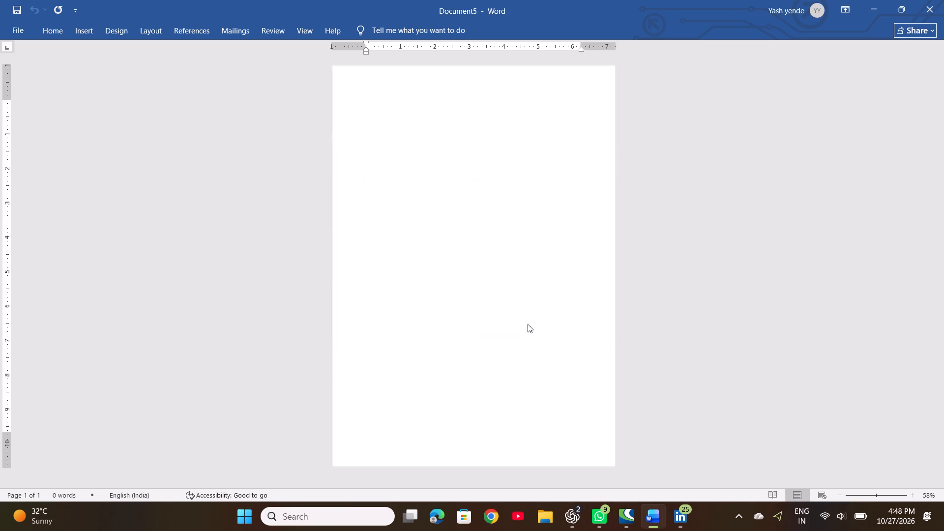
{"action": "left_click", "coordinate": [530, 333]}
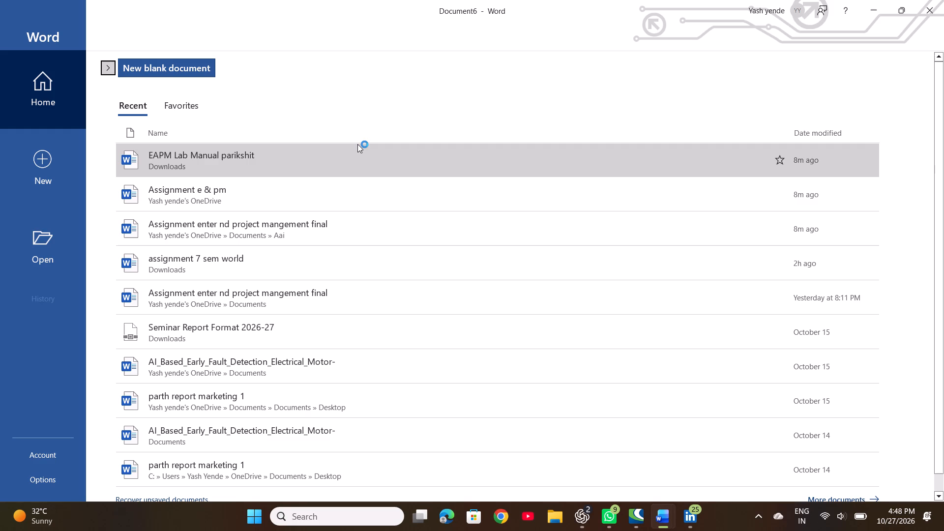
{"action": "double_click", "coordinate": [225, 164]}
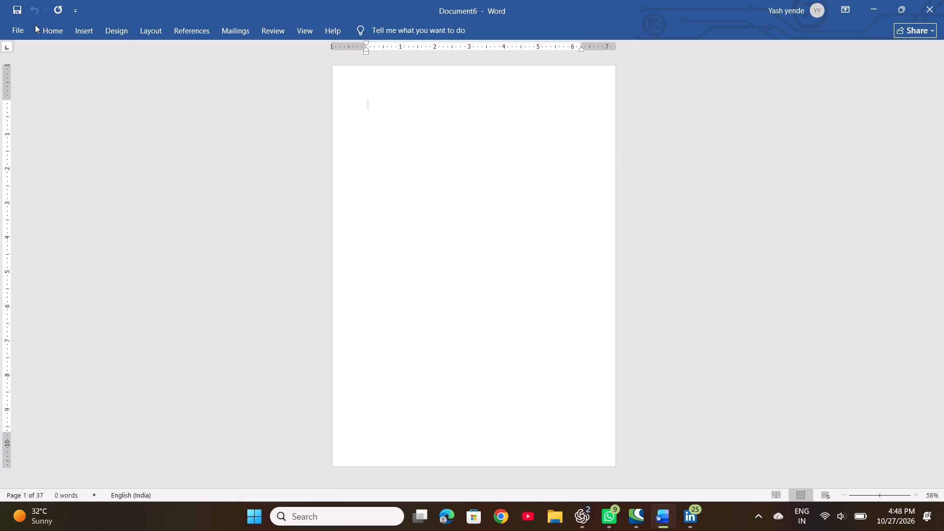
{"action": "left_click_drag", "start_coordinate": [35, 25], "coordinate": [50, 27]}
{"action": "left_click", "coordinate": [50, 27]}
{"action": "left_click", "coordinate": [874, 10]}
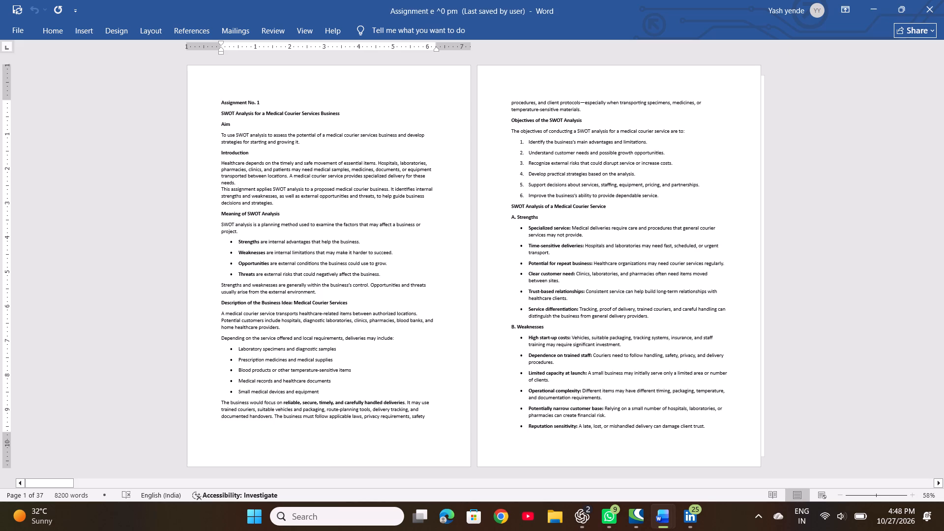
Launch Word again and open Assignment e & pm from the recent documents.
{"action": "left_click", "coordinate": [340, 514]}
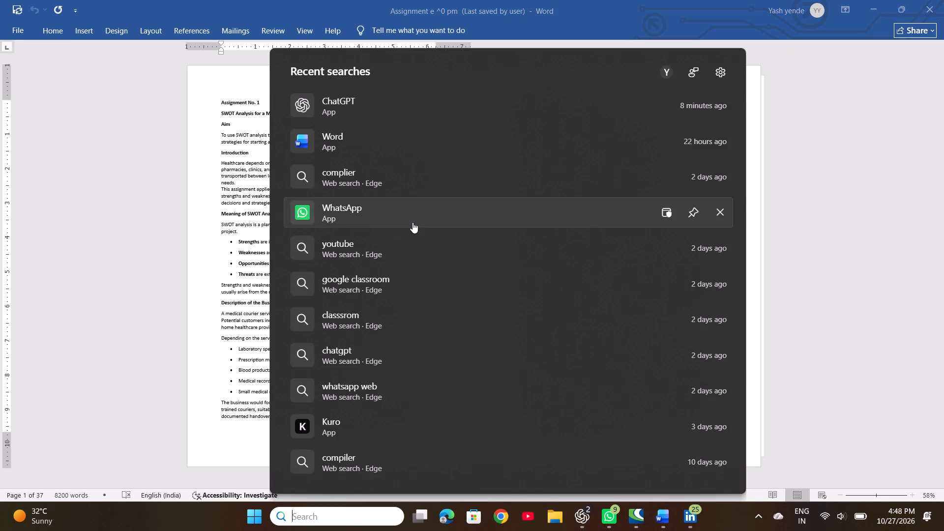
{"action": "left_click", "coordinate": [410, 156]}
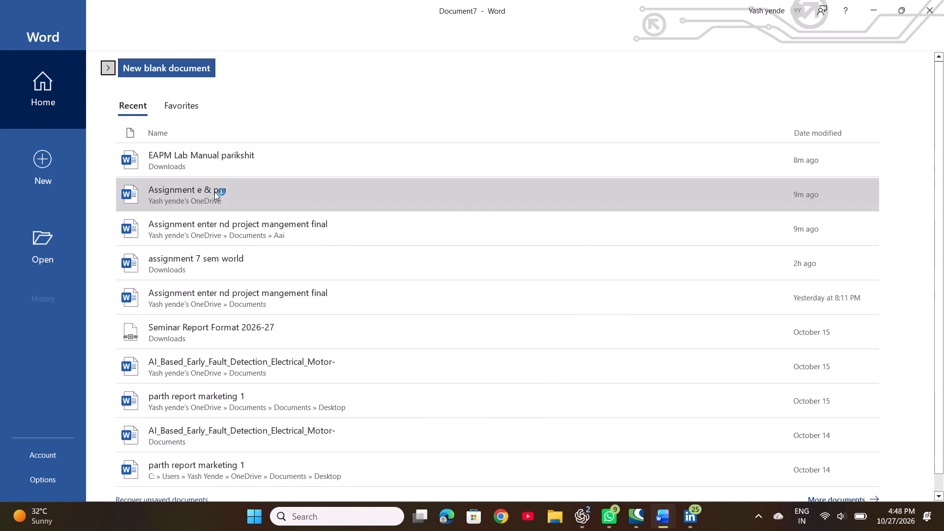
{"action": "left_click", "coordinate": [214, 193]}
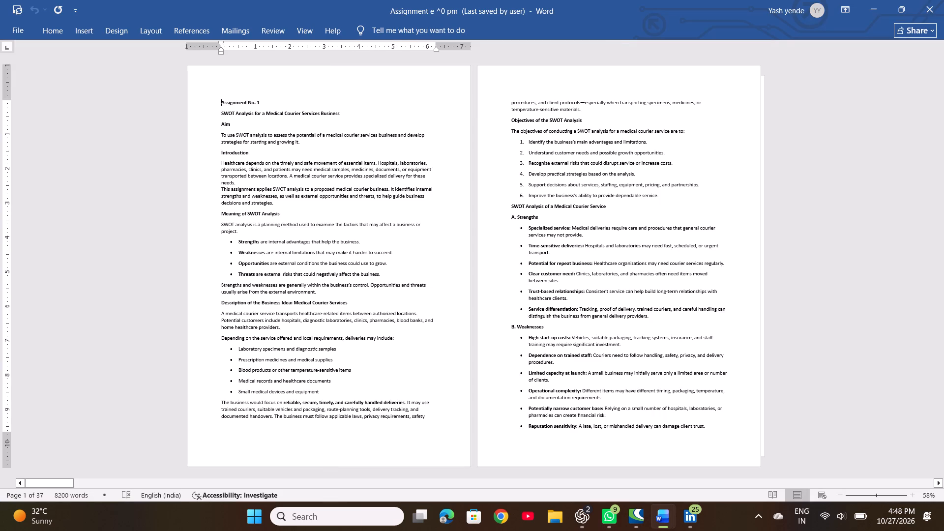
Open the document assignment 7 sem world from the recent documents.
{"action": "left_click", "coordinate": [32, 28]}
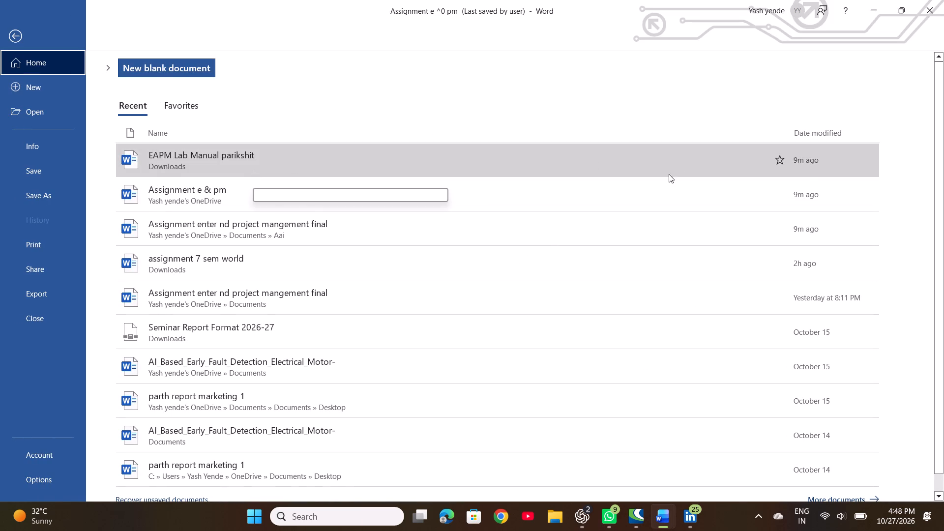
{"action": "left_click", "coordinate": [302, 269]}
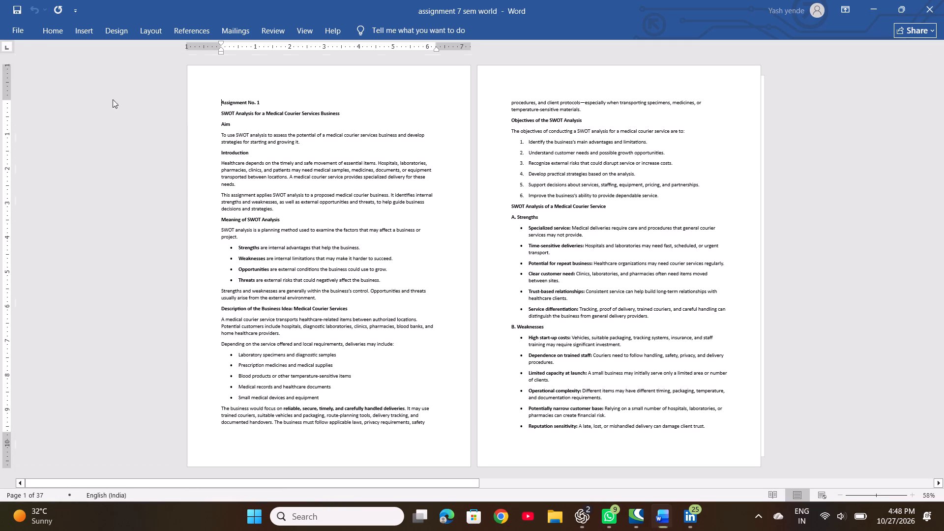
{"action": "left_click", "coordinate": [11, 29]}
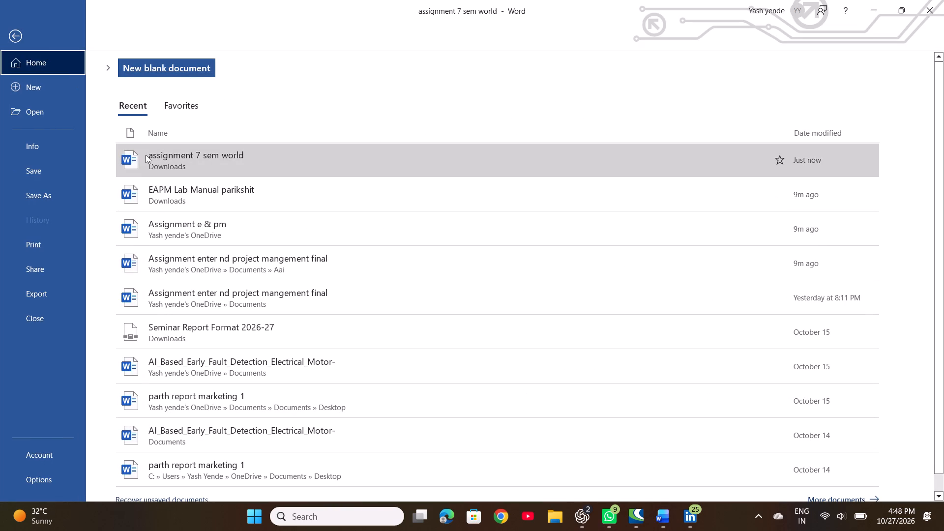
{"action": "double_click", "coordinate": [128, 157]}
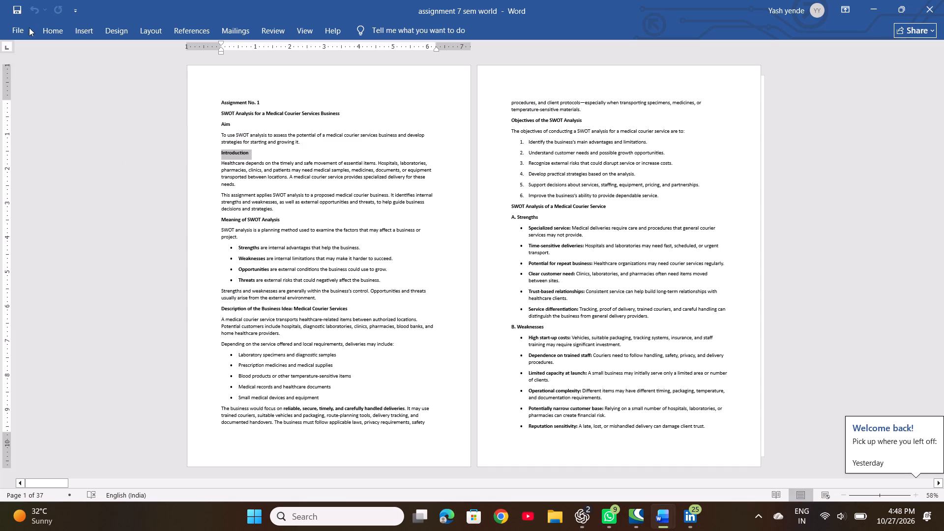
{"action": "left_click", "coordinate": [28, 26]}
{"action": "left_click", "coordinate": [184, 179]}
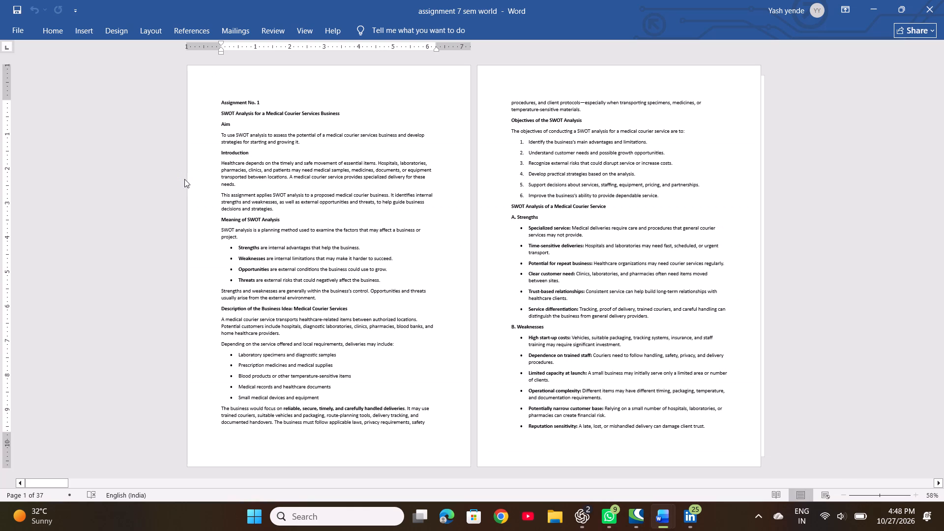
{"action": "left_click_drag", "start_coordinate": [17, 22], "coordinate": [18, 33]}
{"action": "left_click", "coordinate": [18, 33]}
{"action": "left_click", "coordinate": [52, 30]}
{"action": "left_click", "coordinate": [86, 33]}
Minimize the assignment 7 sem world document and return to the Assignment e & pm window.
{"action": "left_click", "coordinate": [875, 0]}
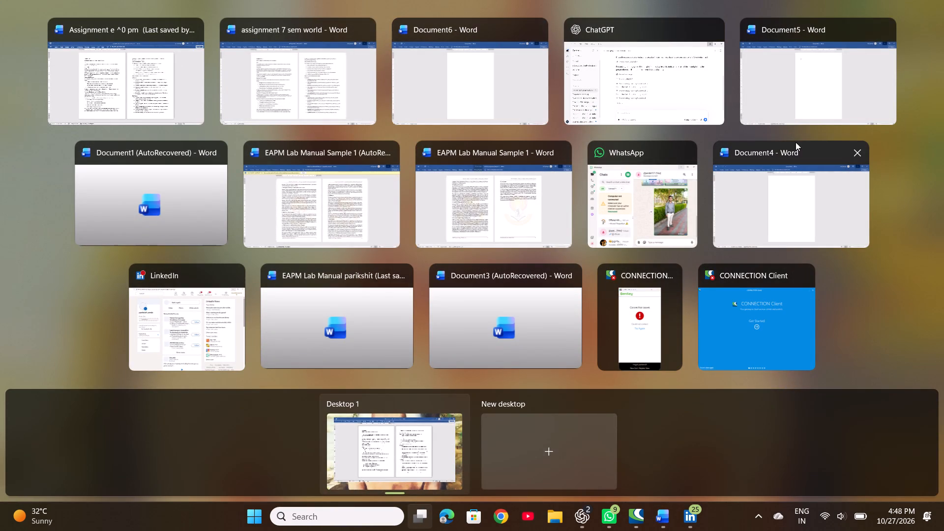
{"action": "left_click", "coordinate": [847, 307]}
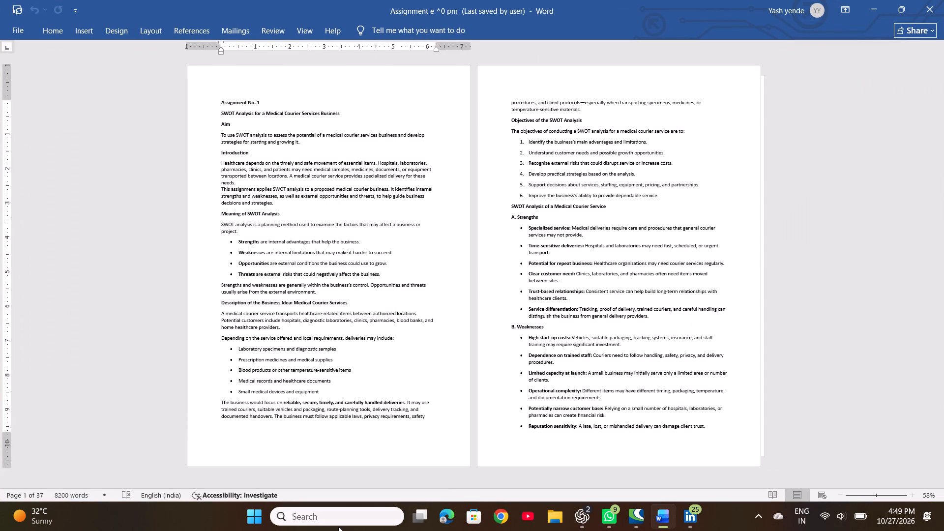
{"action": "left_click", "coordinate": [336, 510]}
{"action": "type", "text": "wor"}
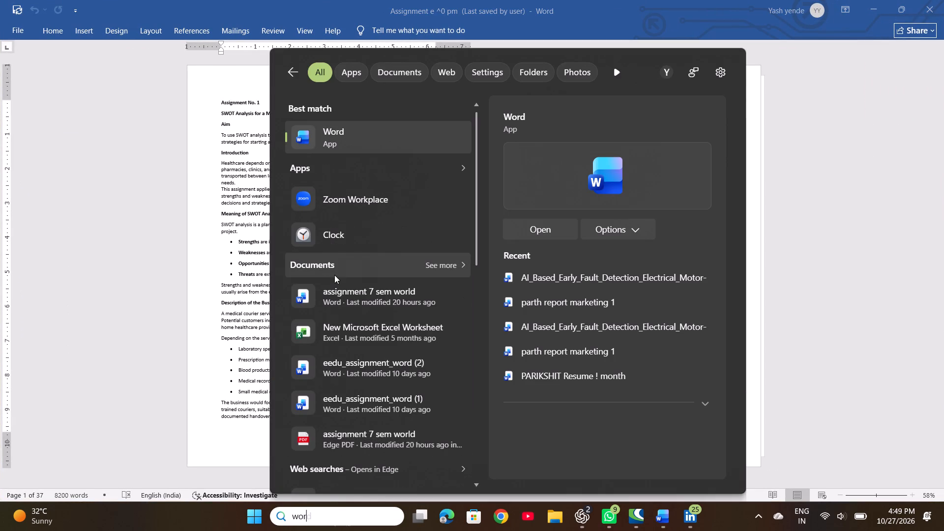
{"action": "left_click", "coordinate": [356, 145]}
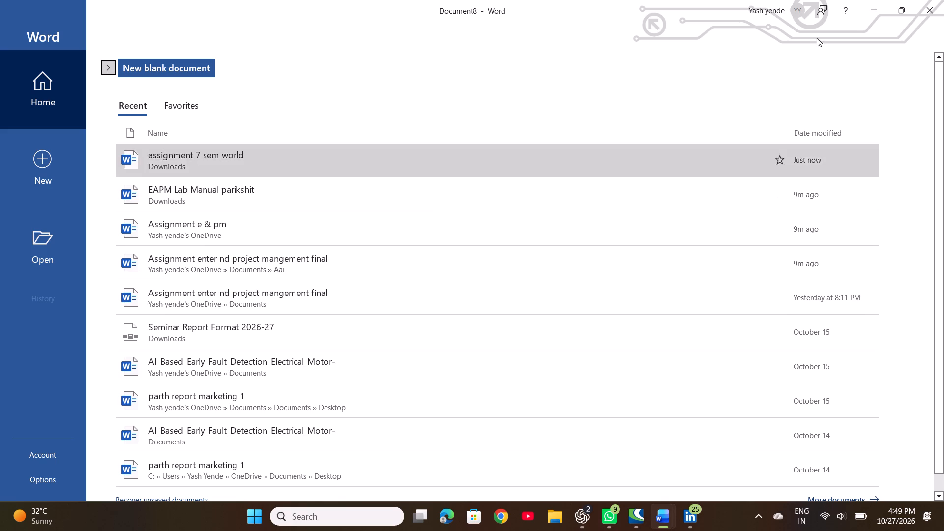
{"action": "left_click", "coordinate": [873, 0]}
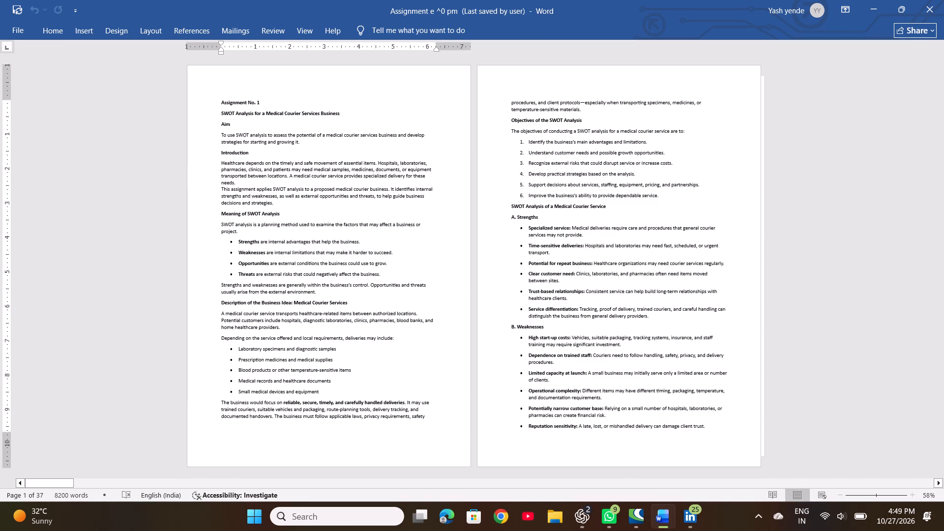
Open EAPM Lab Manual parikshit from the Downloads folder in File Explorer.
{"action": "left_click", "coordinate": [552, 521]}
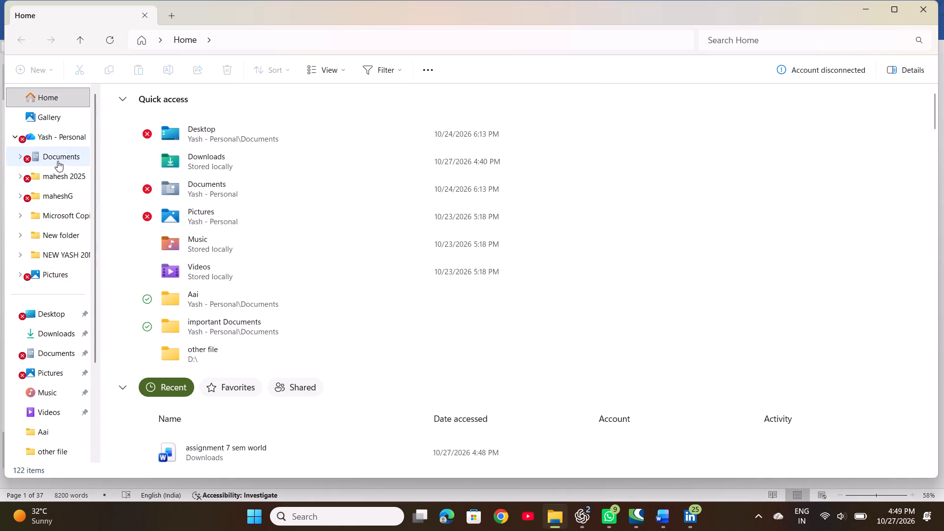
{"action": "left_click", "coordinate": [64, 331]}
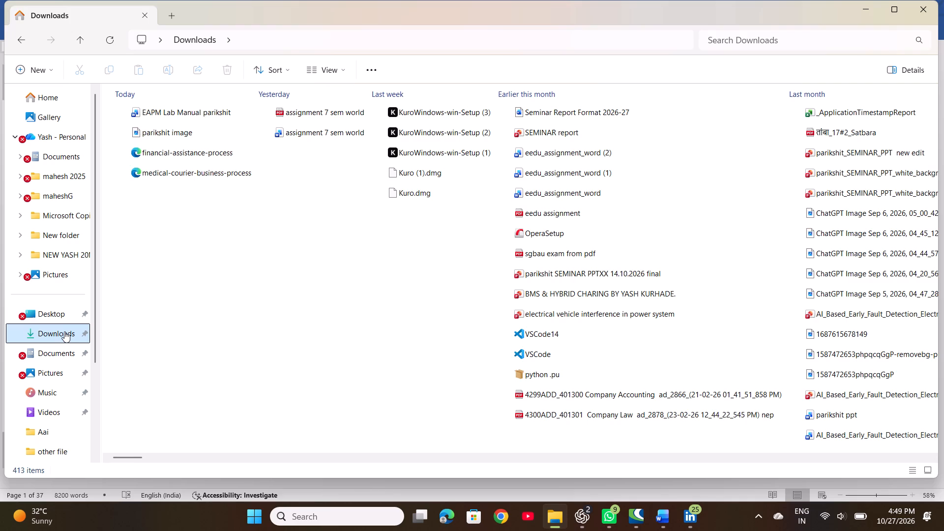
{"action": "left_click", "coordinate": [206, 108]}
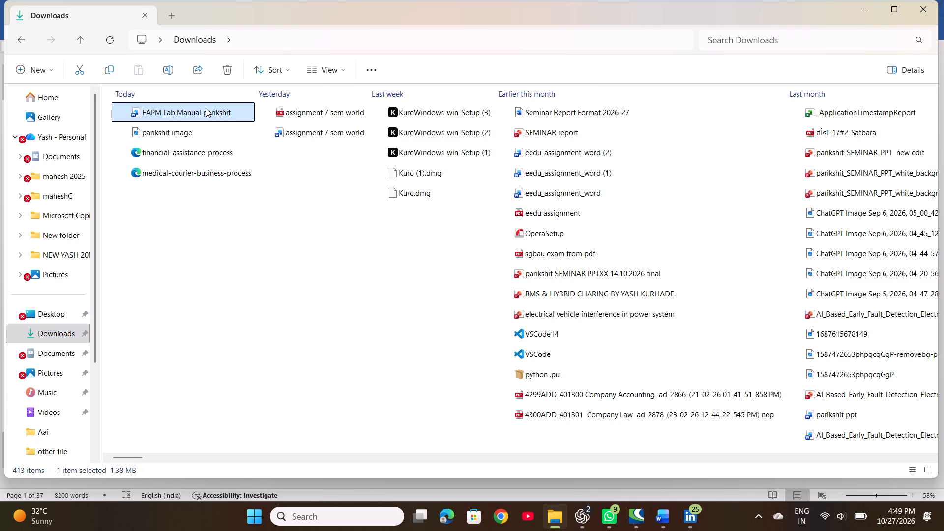
{"action": "left_click", "coordinate": [206, 108]}
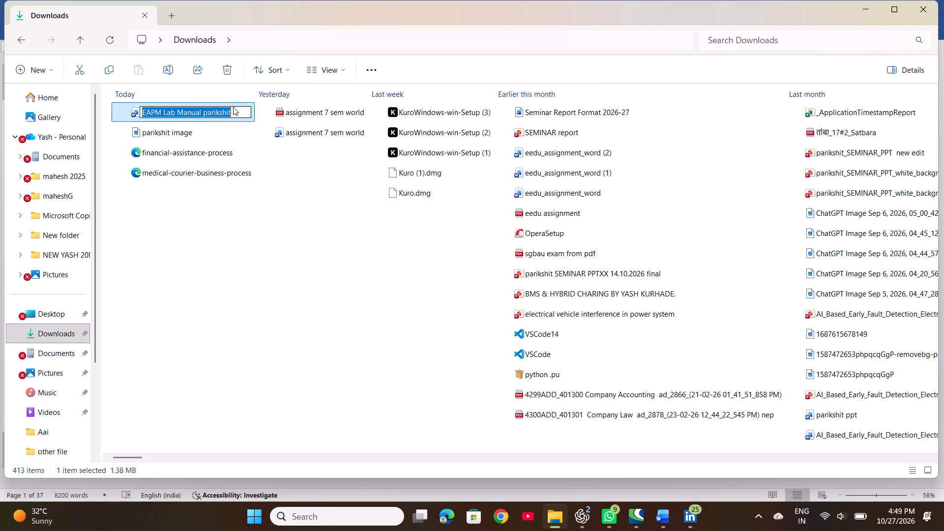
{"action": "left_click", "coordinate": [237, 107]}
{"action": "triple_click", "coordinate": [237, 107]}
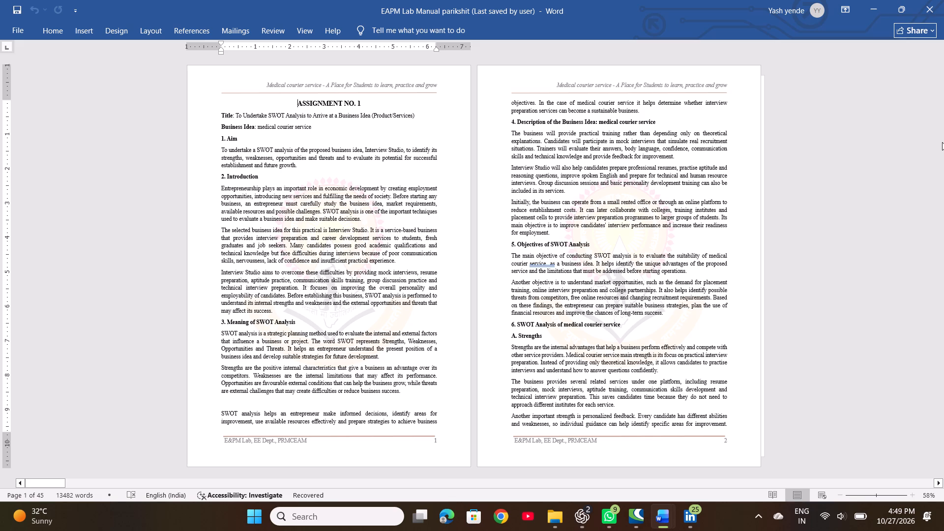
Look through the pages of EAPM Lab Manual parikshit, then minimize the document.
{"action": "key", "text": "Right"}
{"action": "key", "text": "Right"}
{"action": "scroll", "coordinate": [942, 142], "scroll_direction": "left", "scroll_amount": 2}
{"action": "scroll", "coordinate": [779, 189], "scroll_direction": "left", "scroll_amount": 1}
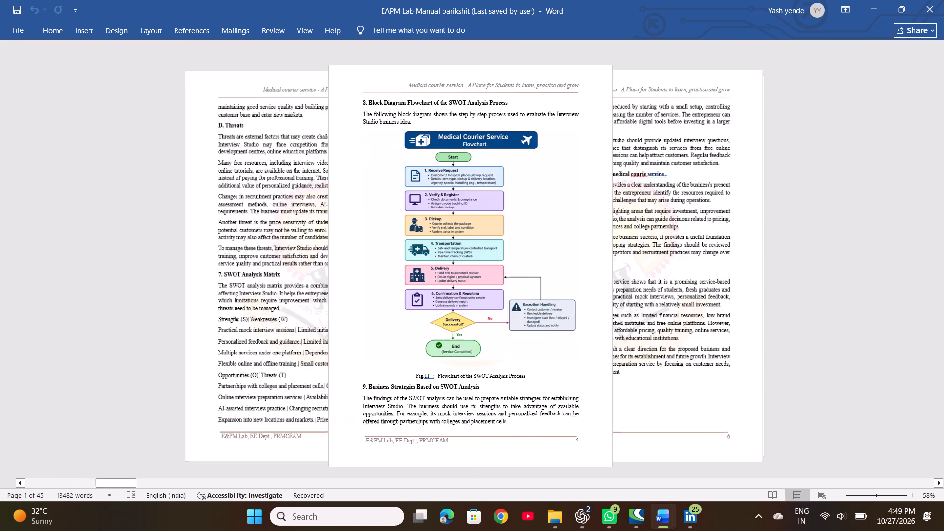
{"action": "scroll", "coordinate": [779, 189], "scroll_direction": "right", "scroll_amount": 1}
{"action": "scroll", "coordinate": [779, 189], "scroll_direction": "left", "scroll_amount": 13}
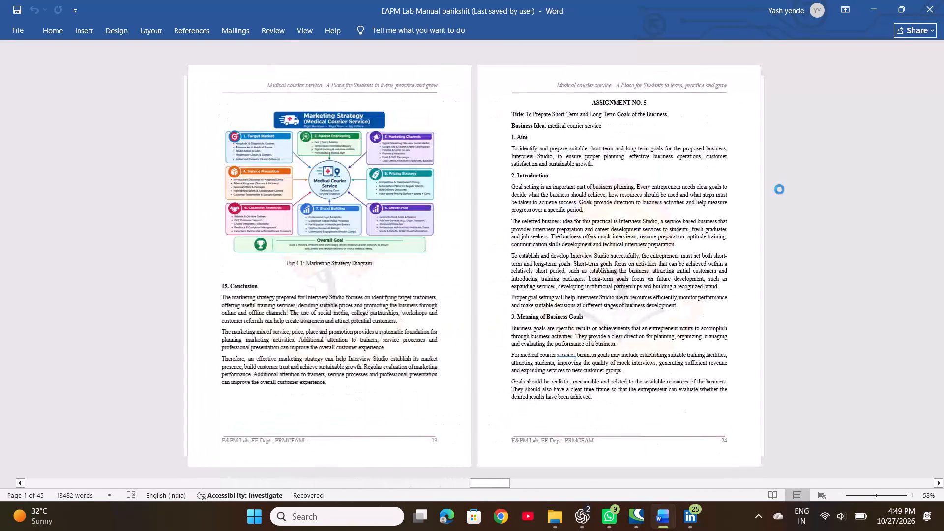
{"action": "scroll", "coordinate": [779, 189], "scroll_direction": "left", "scroll_amount": 2}
{"action": "scroll", "coordinate": [779, 189], "scroll_direction": "right", "scroll_amount": 11}
{"action": "scroll", "coordinate": [779, 189], "scroll_direction": "left", "scroll_amount": 15}
{"action": "scroll", "coordinate": [779, 189], "scroll_direction": "right", "scroll_amount": 20}
{"action": "scroll", "coordinate": [779, 189], "scroll_direction": "right", "scroll_amount": 9}
{"action": "scroll", "coordinate": [779, 189], "scroll_direction": "left", "scroll_amount": 4}
{"action": "scroll", "coordinate": [779, 189], "scroll_direction": "right", "scroll_amount": 18}
{"action": "scroll", "coordinate": [779, 189], "scroll_direction": "right", "scroll_amount": 20}
{"action": "scroll", "coordinate": [779, 189], "scroll_direction": "right", "scroll_amount": 20}
{"action": "scroll", "coordinate": [779, 189], "scroll_direction": "right", "scroll_amount": 20}
{"action": "scroll", "coordinate": [779, 189], "scroll_direction": "left", "scroll_amount": 20}
{"action": "scroll", "coordinate": [779, 189], "scroll_direction": "left", "scroll_amount": 1}
{"action": "scroll", "coordinate": [779, 189], "scroll_direction": "right", "scroll_amount": 20}
{"action": "scroll", "coordinate": [779, 189], "scroll_direction": "right", "scroll_amount": 20}
{"action": "scroll", "coordinate": [779, 189], "scroll_direction": "right", "scroll_amount": 20}
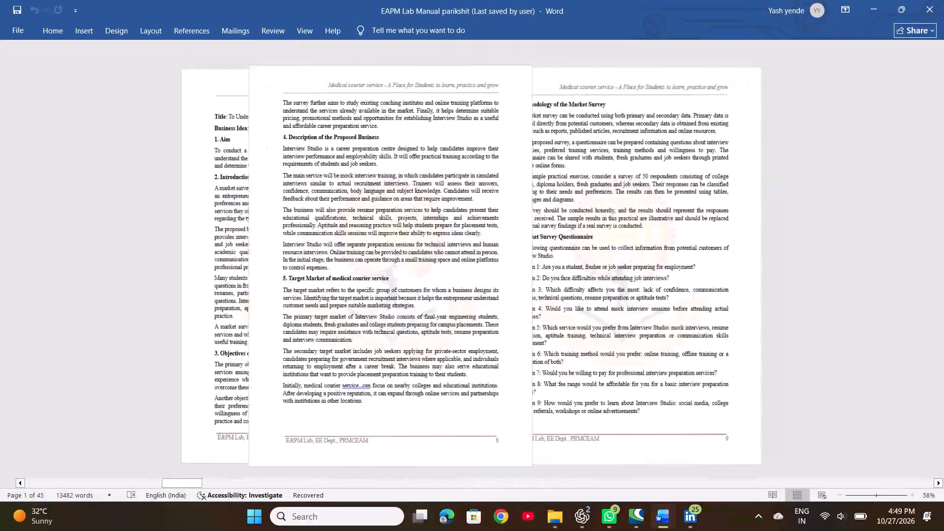
{"action": "scroll", "coordinate": [779, 189], "scroll_direction": "right", "scroll_amount": 20}
{"action": "scroll", "coordinate": [779, 189], "scroll_direction": "right", "scroll_amount": 20}
{"action": "scroll", "coordinate": [779, 189], "scroll_direction": "right", "scroll_amount": 20}
{"action": "scroll", "coordinate": [779, 189], "scroll_direction": "right", "scroll_amount": 7}
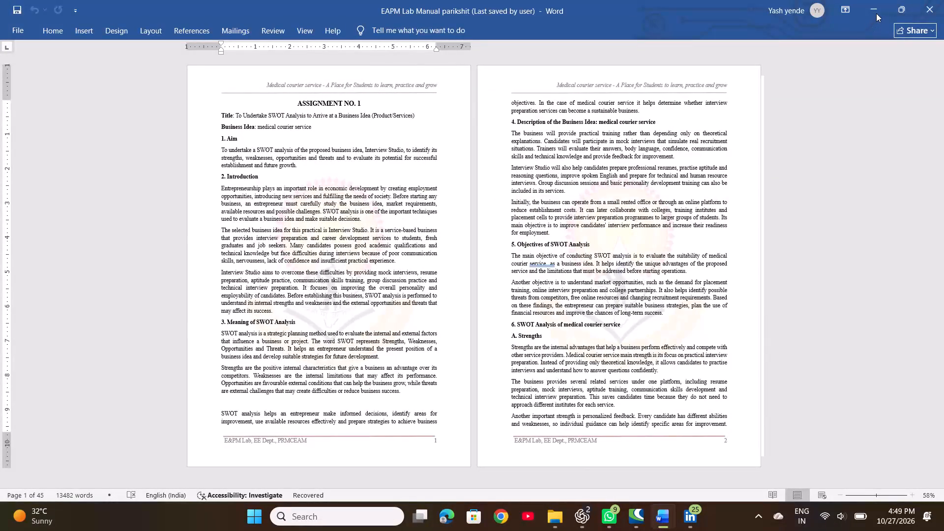
{"action": "left_click", "coordinate": [878, 10]}
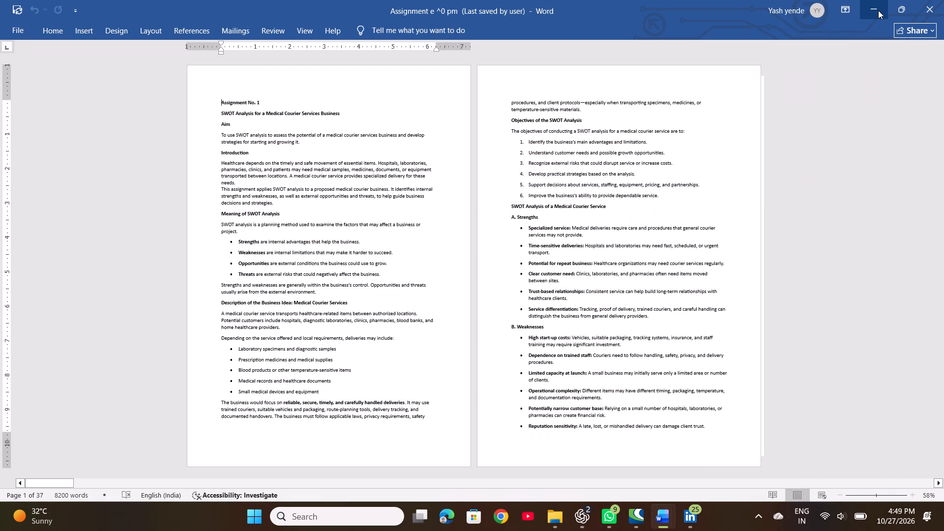
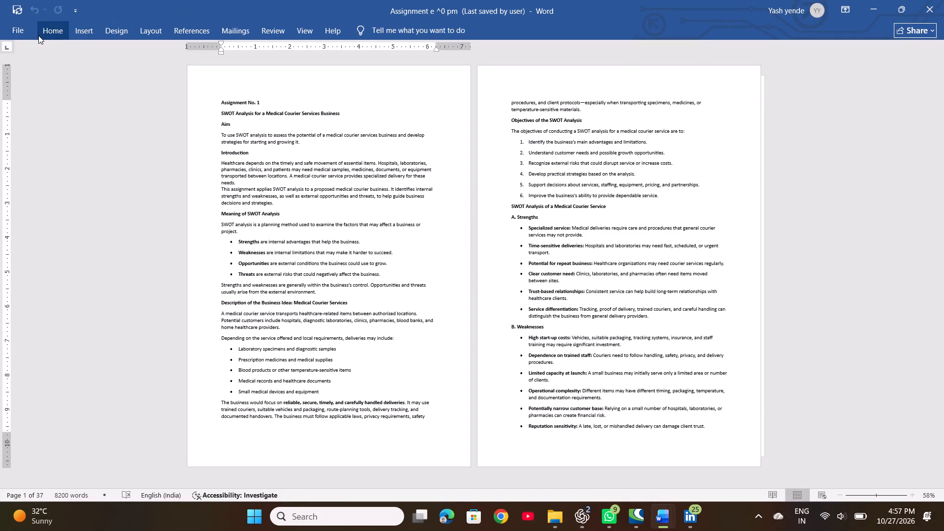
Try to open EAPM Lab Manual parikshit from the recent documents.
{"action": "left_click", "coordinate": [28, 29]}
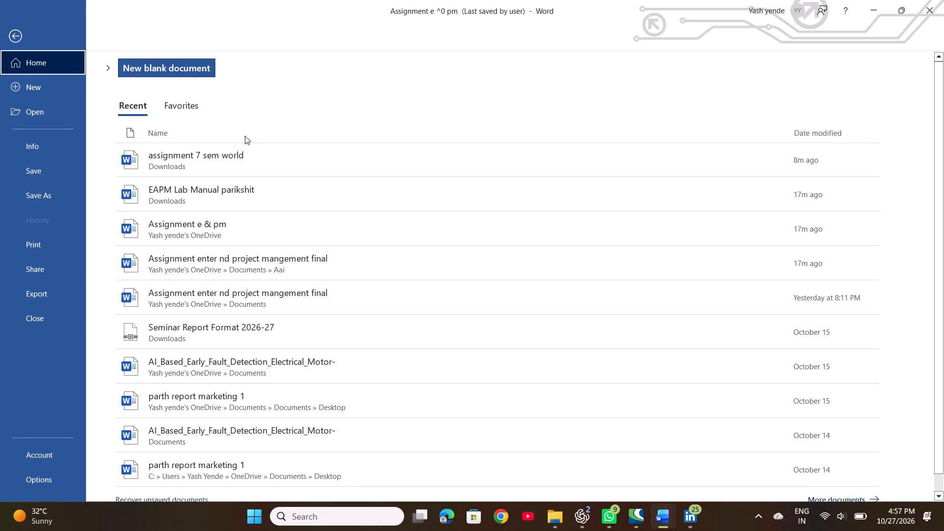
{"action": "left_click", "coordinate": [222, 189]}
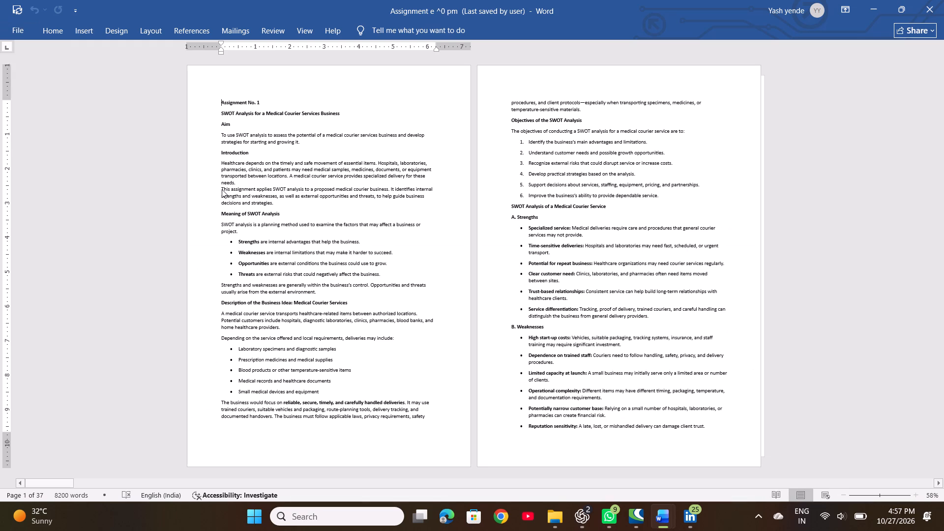
Minimize the Assignment e ^0 pm document and both CONNECTION Client windows to clear the desktop.
{"action": "left_click", "coordinate": [861, 9]}
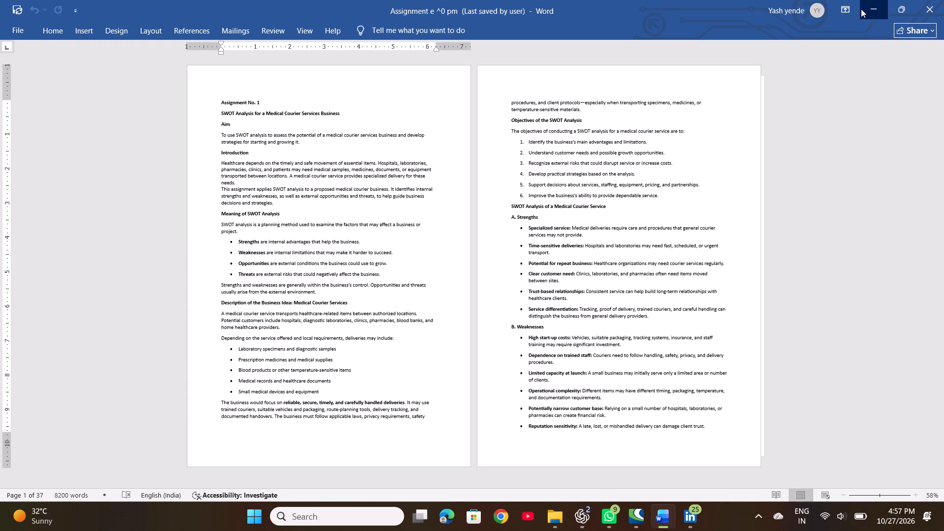
{"action": "left_click", "coordinate": [551, 514]}
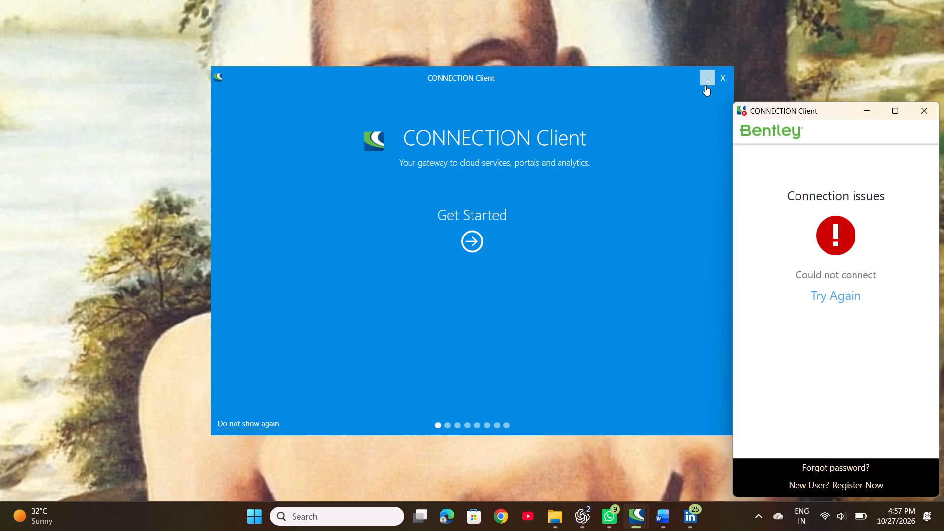
{"action": "left_click", "coordinate": [706, 85]}
{"action": "left_click", "coordinate": [863, 108]}
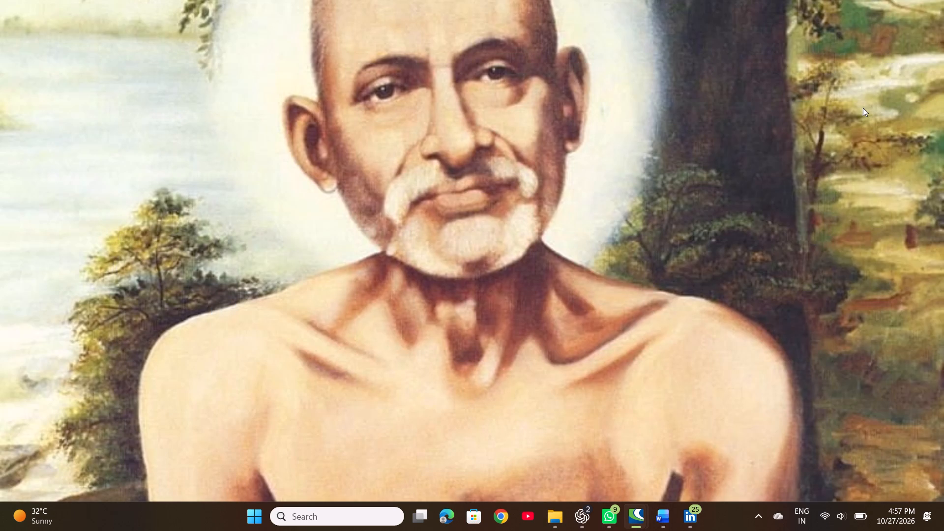
Open EAPM Lab Manual parikshit from the Downloads folder in File Explorer and bring its first page into focus.
{"action": "left_click", "coordinate": [553, 520]}
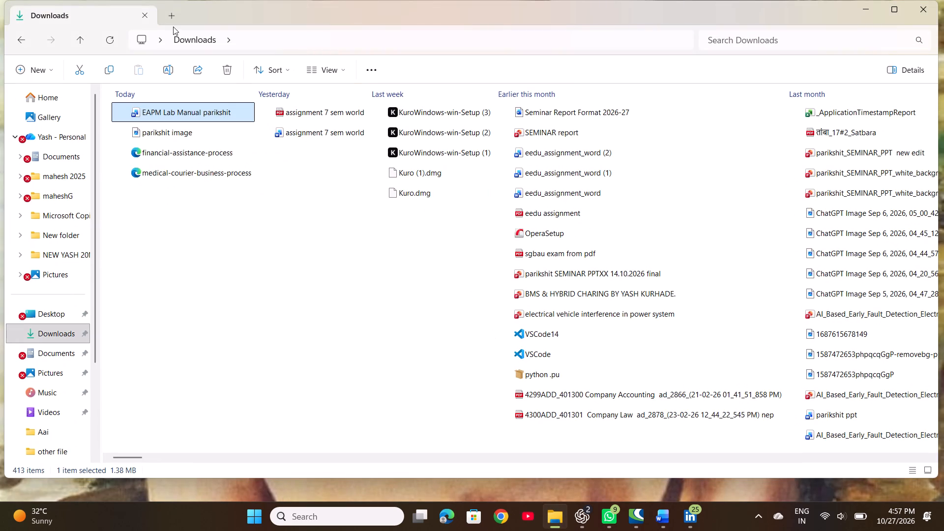
{"action": "double_click", "coordinate": [196, 116]}
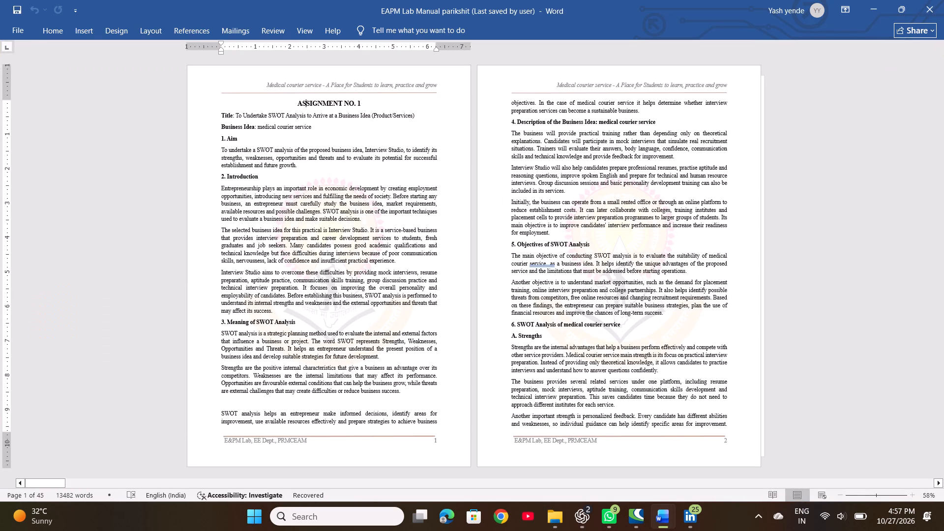
{"action": "left_click", "coordinate": [454, 136]}
{"action": "left_click", "coordinate": [324, 132]}
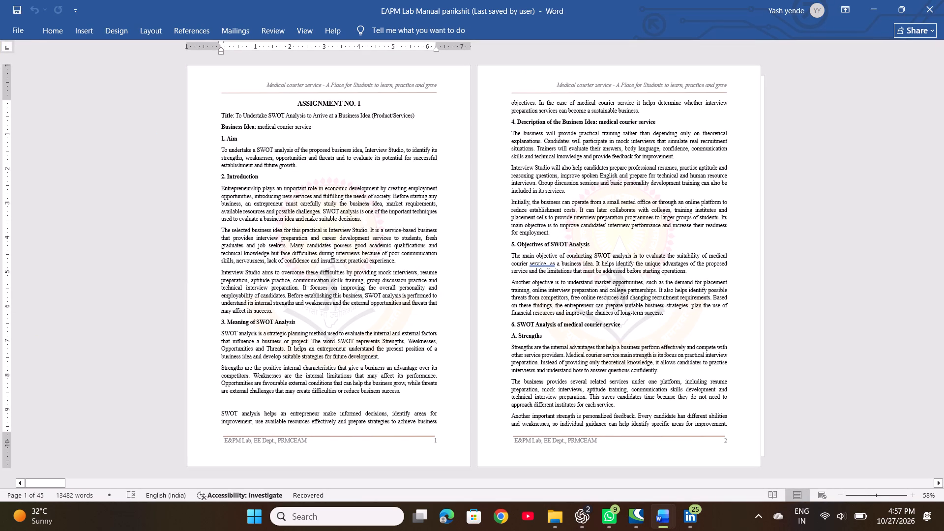
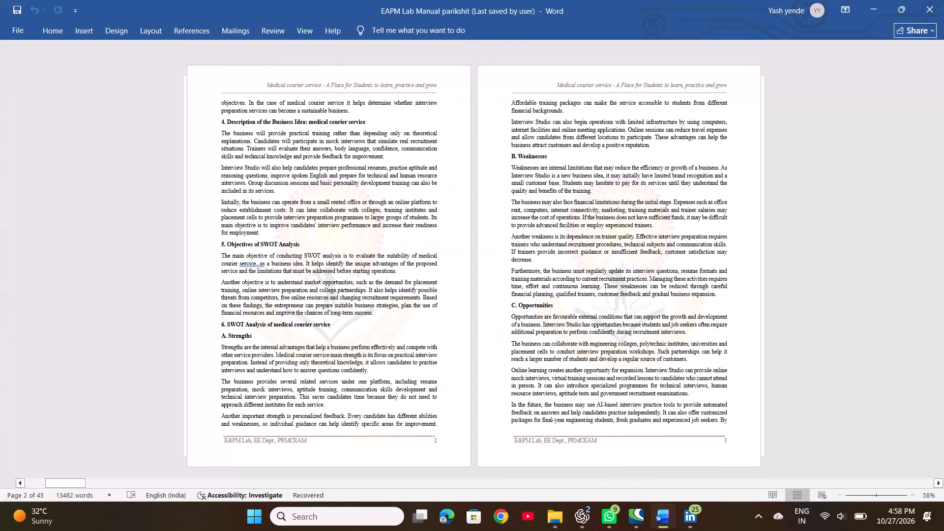
Read through the rest of Assignment 1, covering the SWOT analysis, its matrix, process flowchart and conclusion.
{"action": "scroll", "coordinate": [324, 132], "scroll_direction": "left", "scroll_amount": 1}
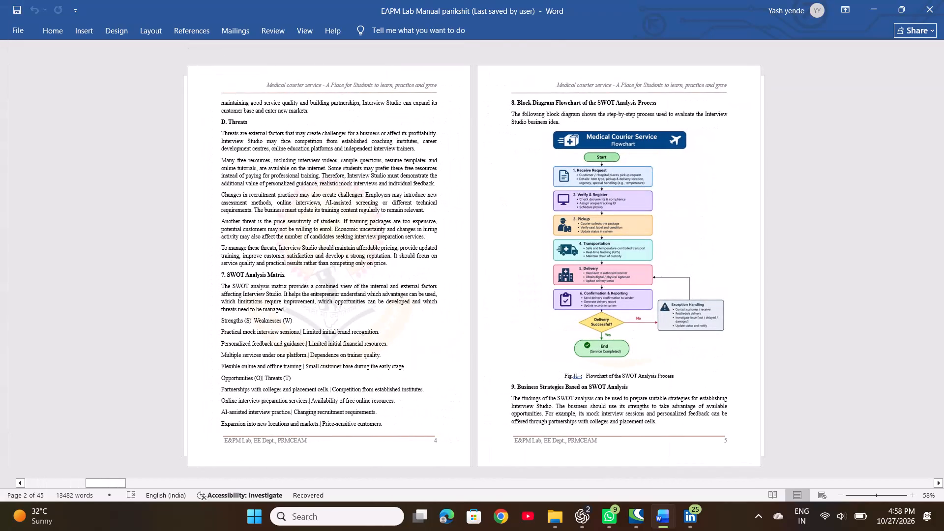
{"action": "scroll", "coordinate": [324, 132], "scroll_direction": "left", "scroll_amount": 1}
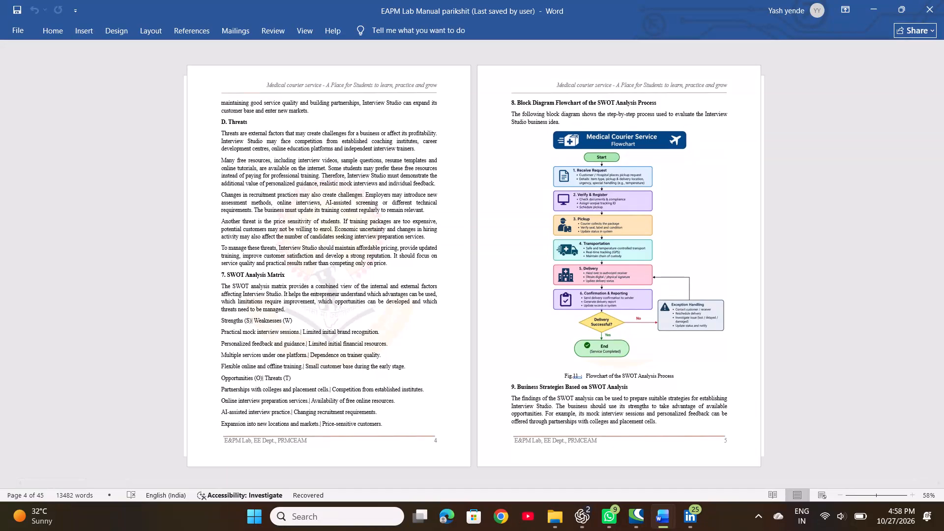
{"action": "scroll", "coordinate": [324, 132], "scroll_direction": "left", "scroll_amount": 1}
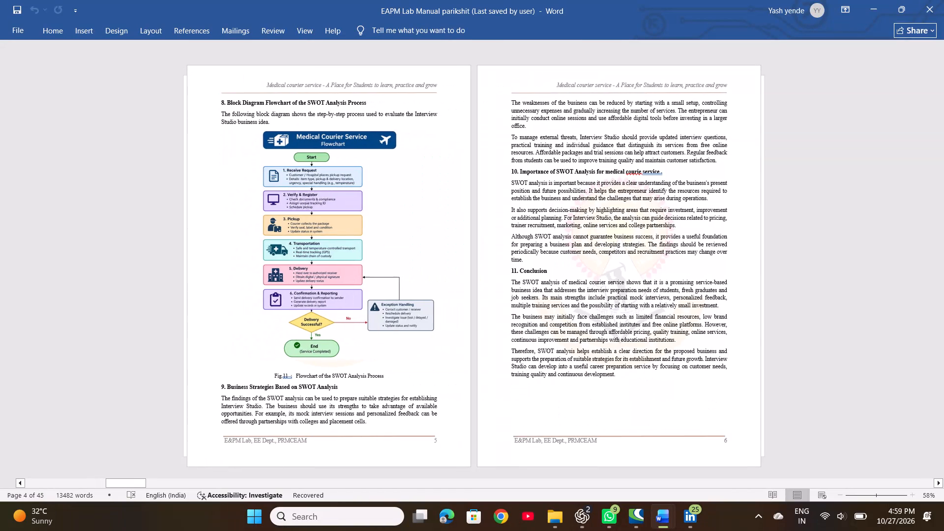
{"action": "scroll", "coordinate": [324, 132], "scroll_direction": "left", "scroll_amount": 2}
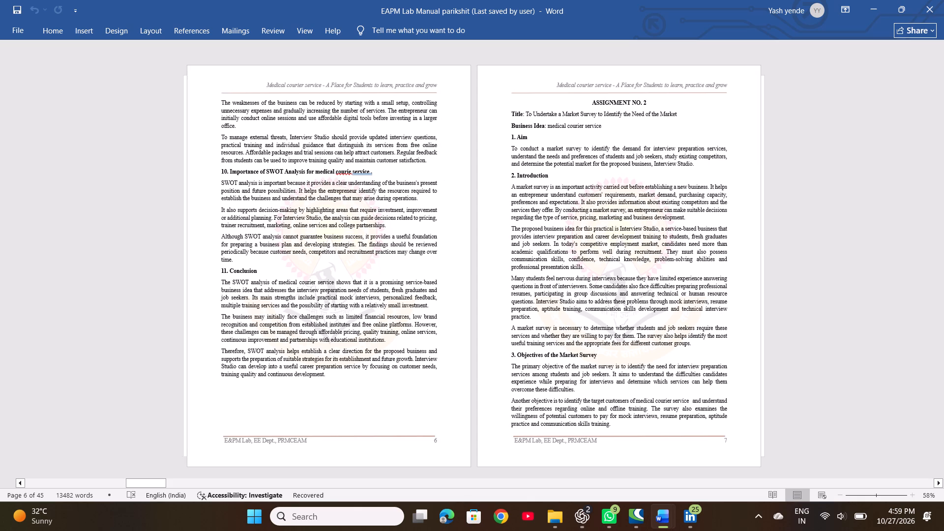
Review Assignment No. 2 on the market survey, including its questionnaire, sample results table and market survey analysis diagram.
{"action": "scroll", "coordinate": [324, 132], "scroll_direction": "left", "scroll_amount": 1}
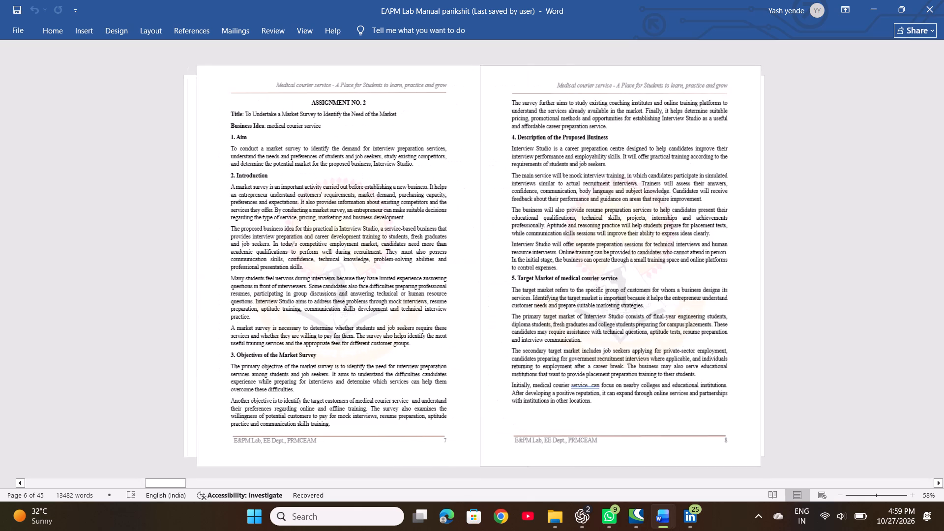
{"action": "scroll", "coordinate": [324, 132], "scroll_direction": "left", "scroll_amount": 2}
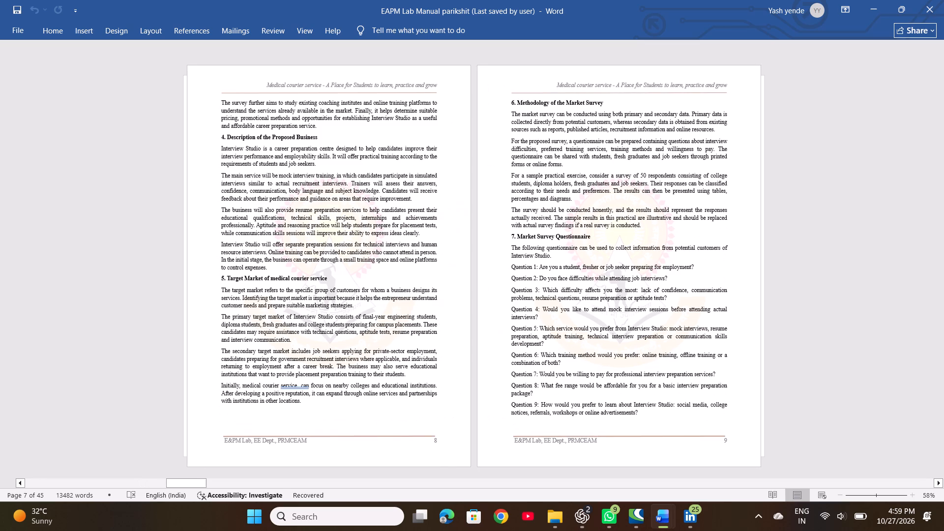
{"action": "scroll", "coordinate": [324, 132], "scroll_direction": "left", "scroll_amount": 1}
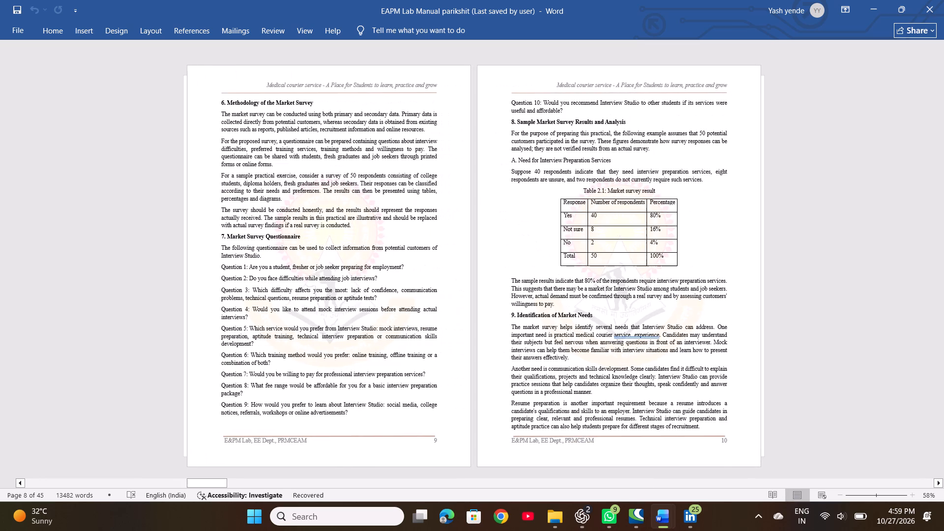
{"action": "scroll", "coordinate": [324, 132], "scroll_direction": "left", "scroll_amount": 2}
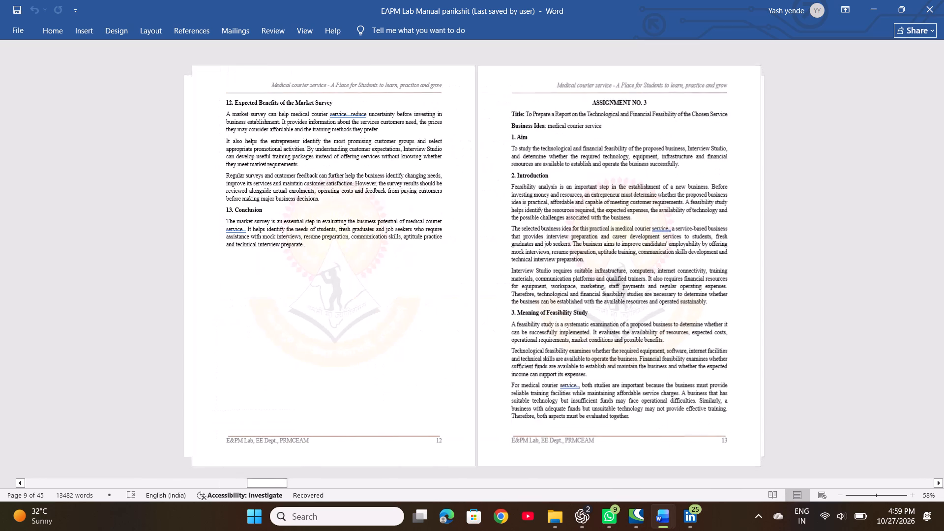
{"action": "scroll", "coordinate": [324, 132], "scroll_direction": "right", "scroll_amount": 3}
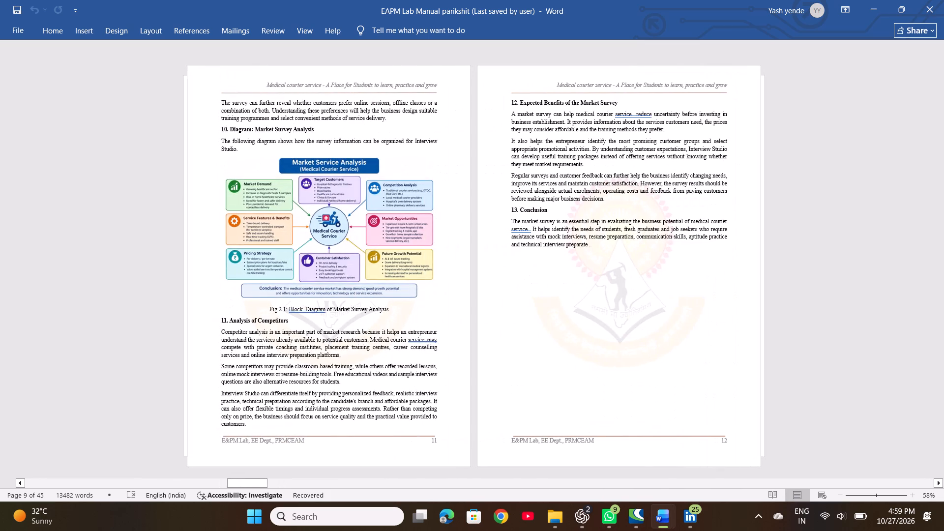
{"action": "scroll", "coordinate": [324, 132], "scroll_direction": "right", "scroll_amount": 1}
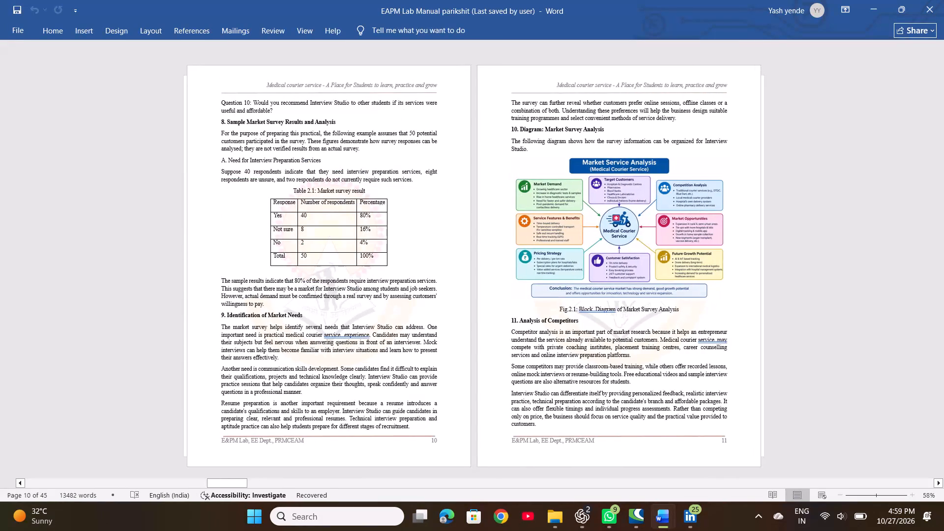
{"action": "scroll", "coordinate": [324, 132], "scroll_direction": "left", "scroll_amount": 2}
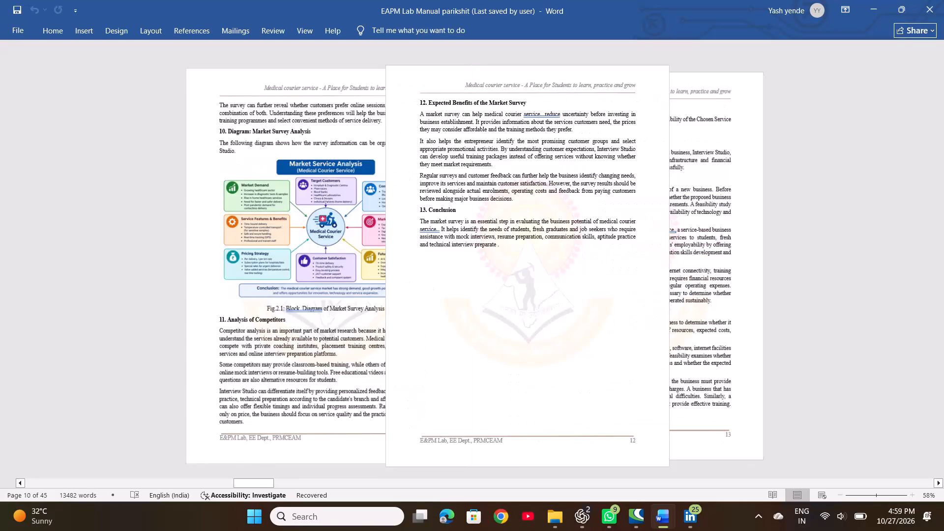
Review Assignment No. 3 on technological and financial feasibility, including the technical block diagram and the investment and expense tables.
{"action": "scroll", "coordinate": [324, 132], "scroll_direction": "left", "scroll_amount": 1}
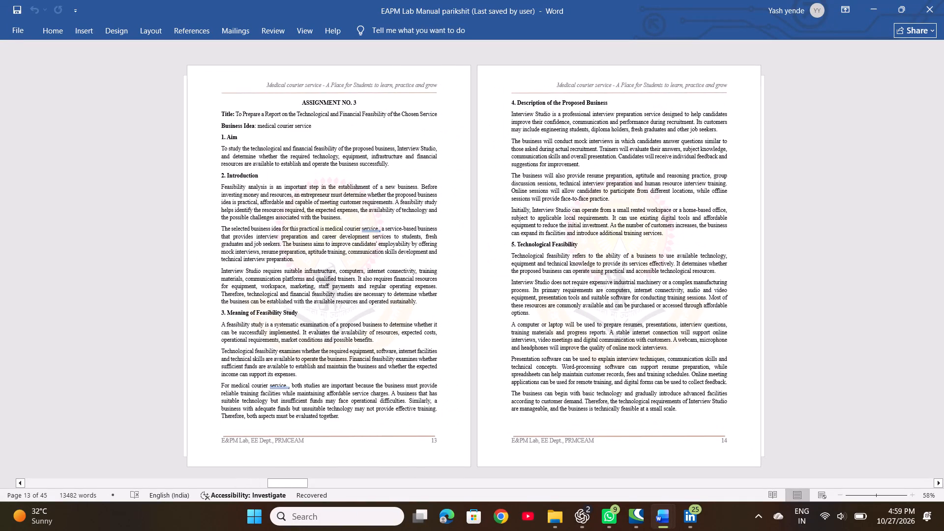
{"action": "scroll", "coordinate": [324, 132], "scroll_direction": "left", "scroll_amount": 1}
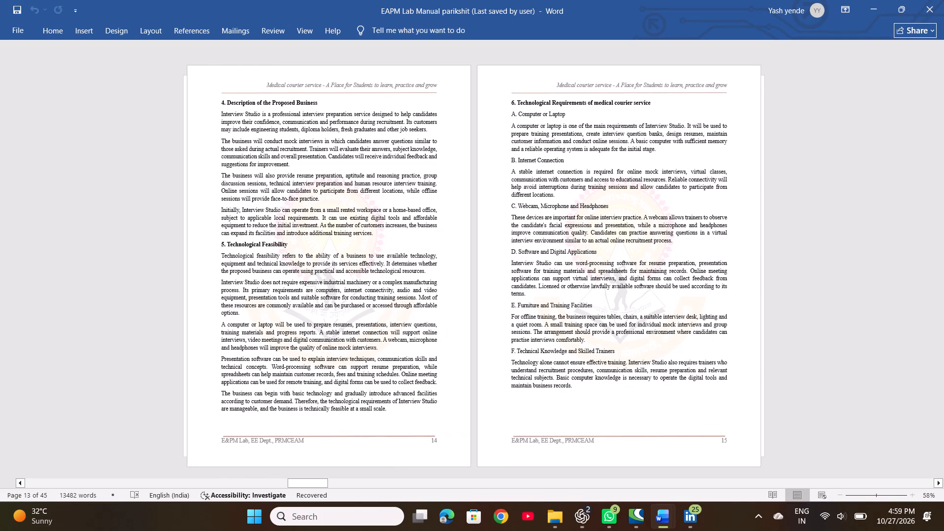
{"action": "scroll", "coordinate": [324, 132], "scroll_direction": "left", "scroll_amount": 1}
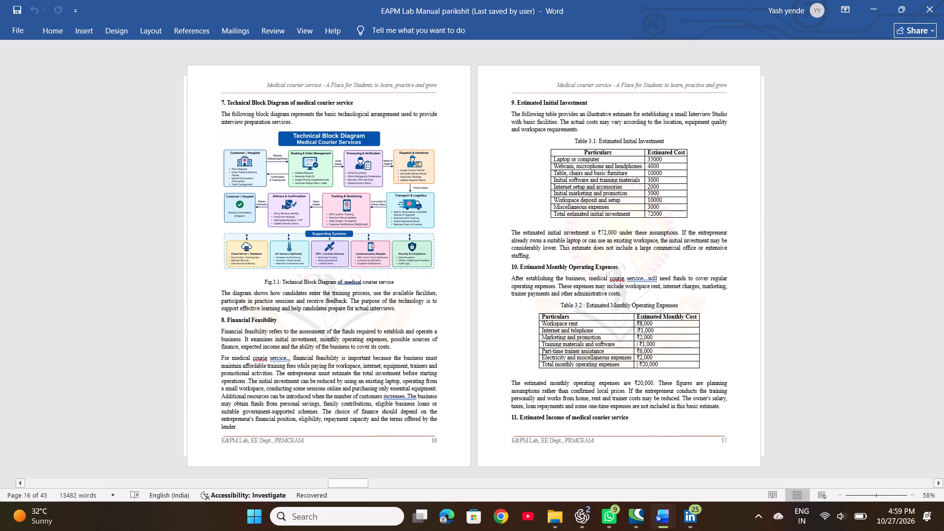
{"action": "scroll", "coordinate": [524, 128], "scroll_direction": "left", "scroll_amount": 1}
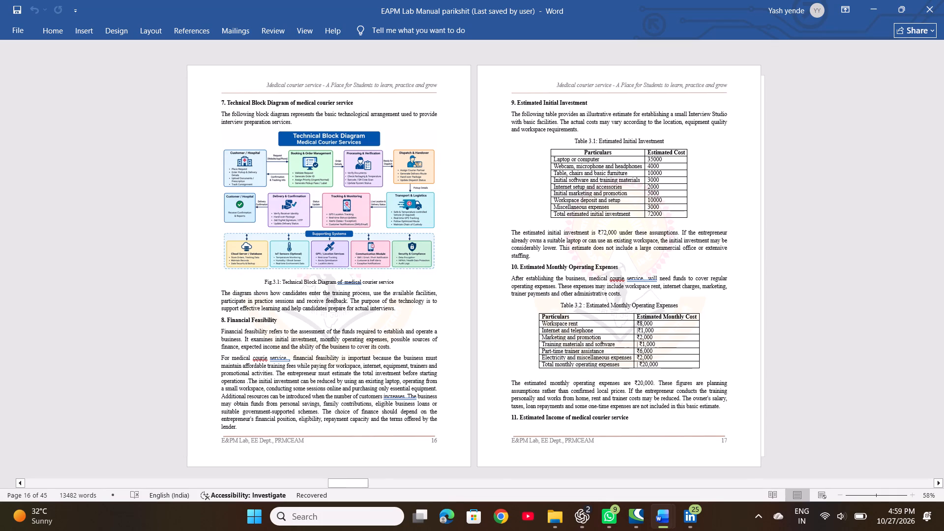
{"action": "scroll", "coordinate": [524, 128], "scroll_direction": "left", "scroll_amount": 1}
{"action": "scroll", "coordinate": [664, 117], "scroll_direction": "right", "scroll_amount": 1}
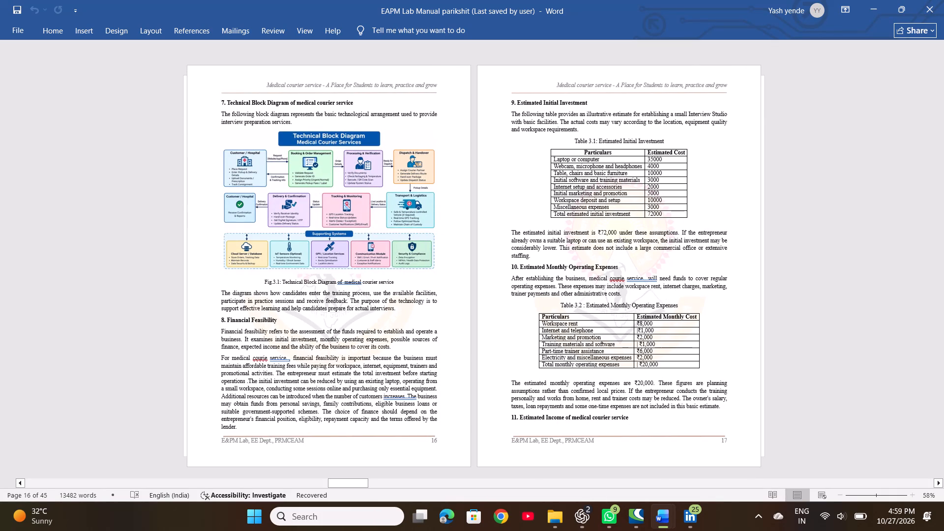
{"action": "scroll", "coordinate": [664, 117], "scroll_direction": "left", "scroll_amount": 2}
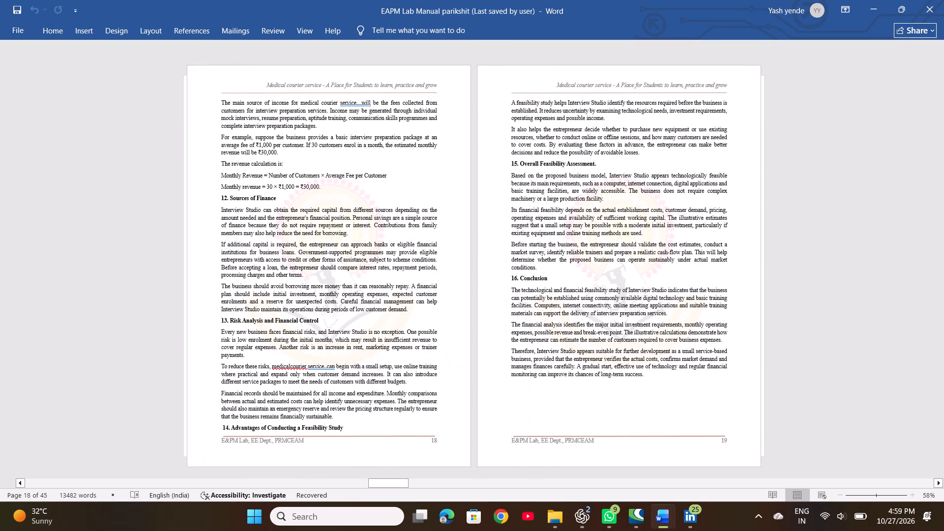
Skim Assignments 4 to 6 on the marketing strategy, the short-term and long-term goals and the business plan.
{"action": "scroll", "coordinate": [664, 117], "scroll_direction": "left", "scroll_amount": 1}
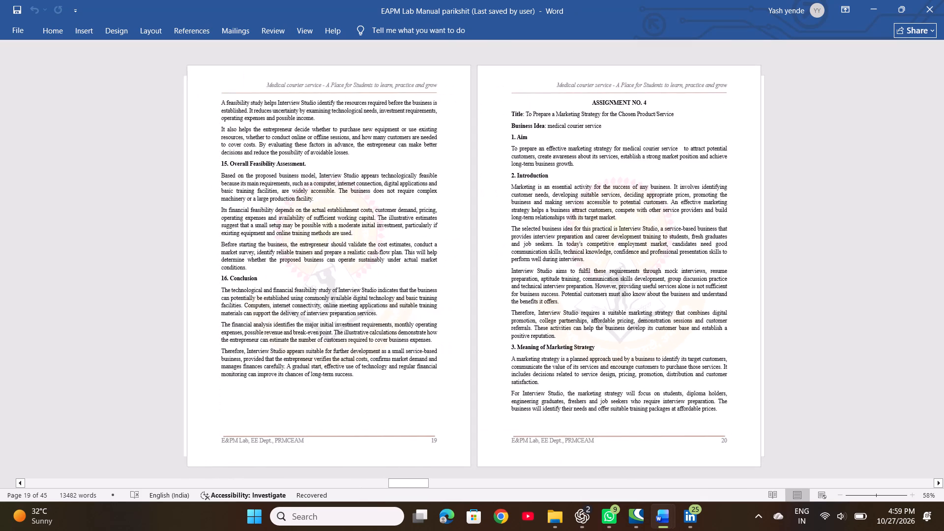
{"action": "scroll", "coordinate": [664, 117], "scroll_direction": "left", "scroll_amount": 3}
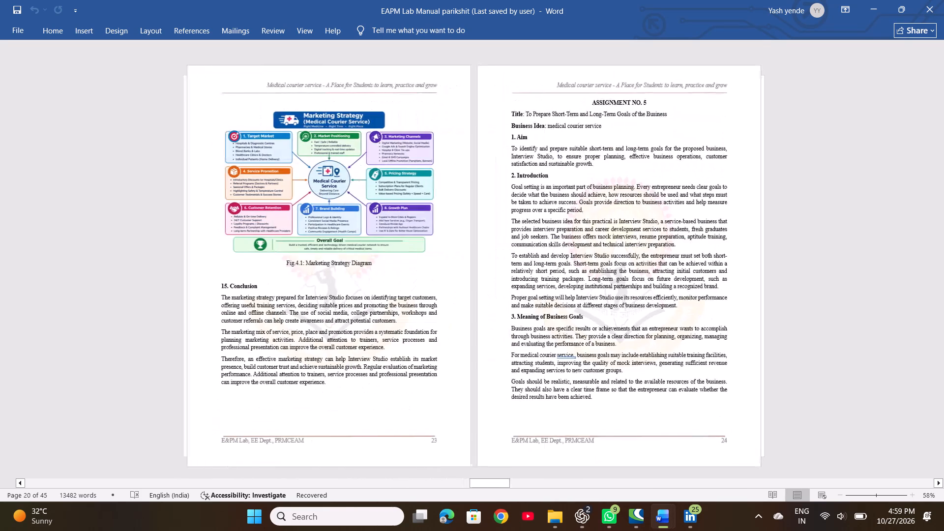
{"action": "scroll", "coordinate": [664, 117], "scroll_direction": "left", "scroll_amount": 3}
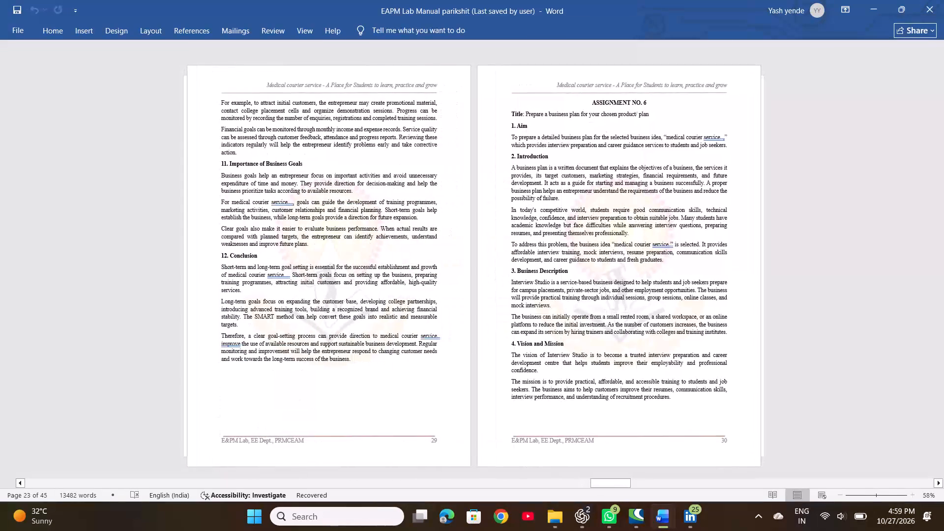
{"action": "scroll", "coordinate": [664, 117], "scroll_direction": "left", "scroll_amount": 2}
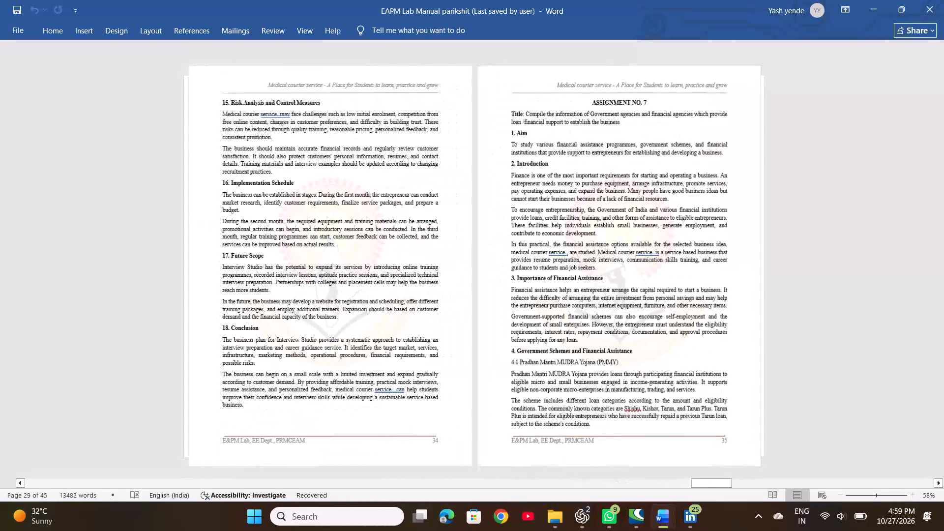
Check the business process flowchart in Assignment 6 and review Assignment No. 7 on government and financial support through its conclusion.
{"action": "scroll", "coordinate": [664, 117], "scroll_direction": "left", "scroll_amount": 1}
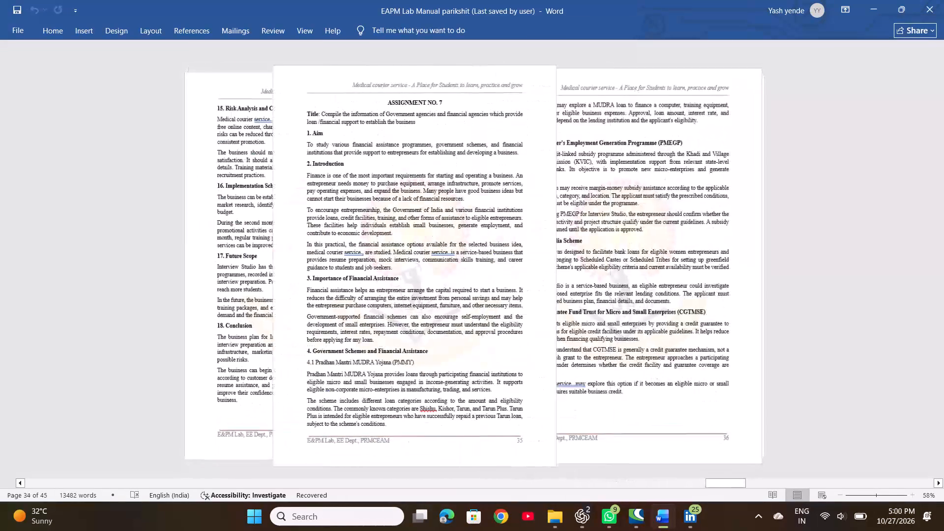
{"action": "scroll", "coordinate": [664, 117], "scroll_direction": "left", "scroll_amount": 1}
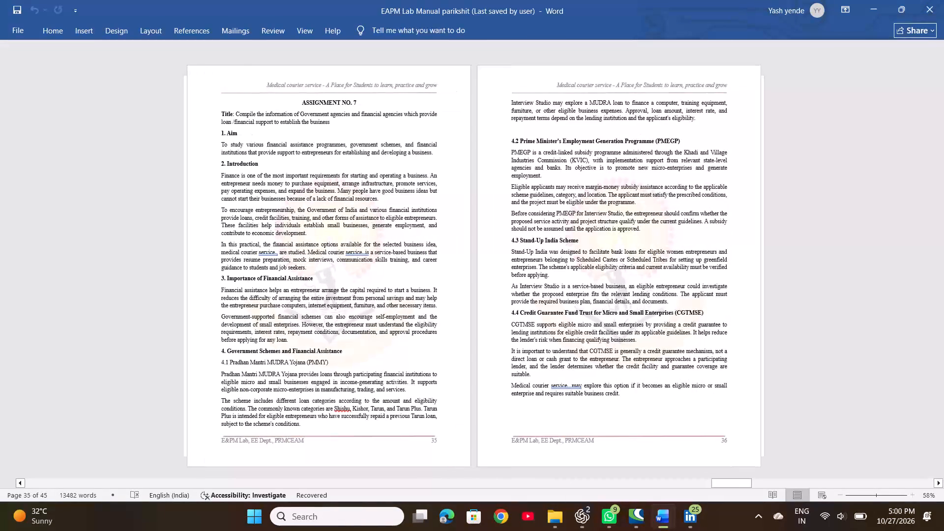
{"action": "scroll", "coordinate": [664, 117], "scroll_direction": "right", "scroll_amount": 1}
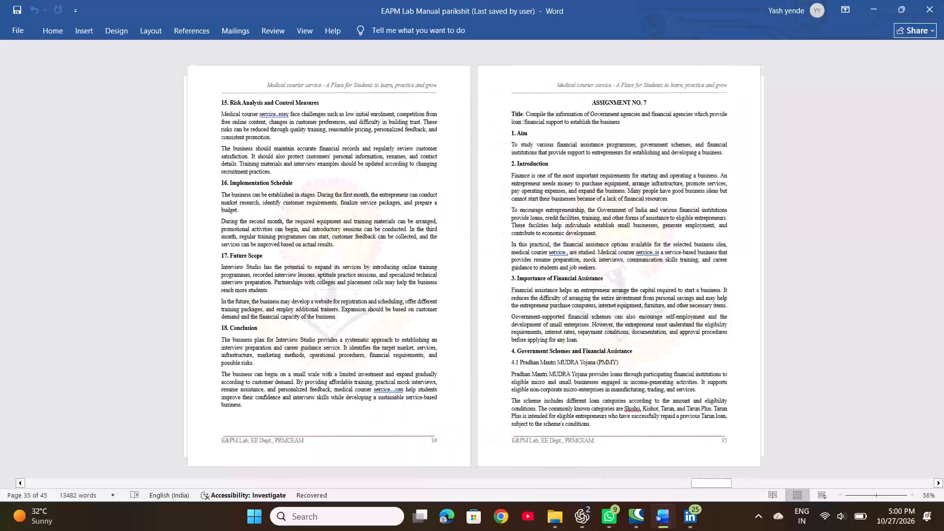
{"action": "scroll", "coordinate": [664, 117], "scroll_direction": "right", "scroll_amount": 1}
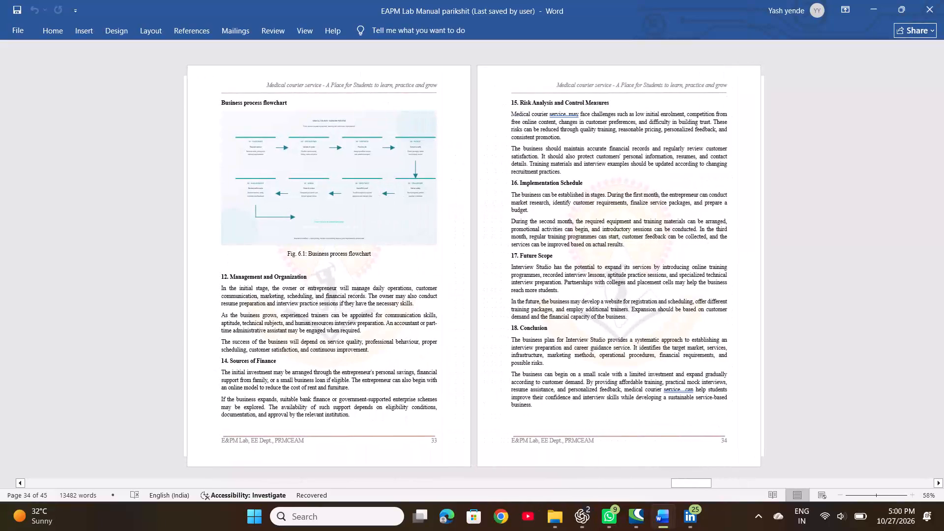
{"action": "scroll", "coordinate": [664, 117], "scroll_direction": "left", "scroll_amount": 1}
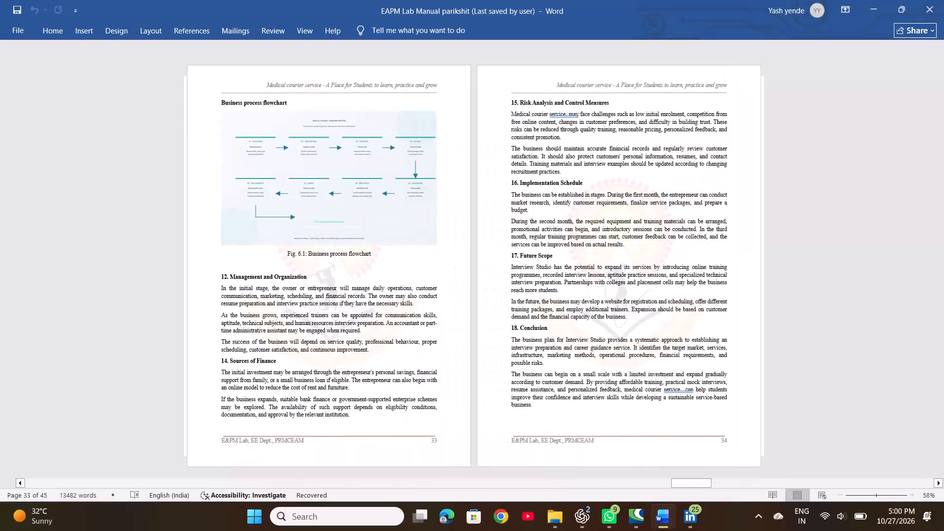
{"action": "scroll", "coordinate": [664, 117], "scroll_direction": "left", "scroll_amount": 2}
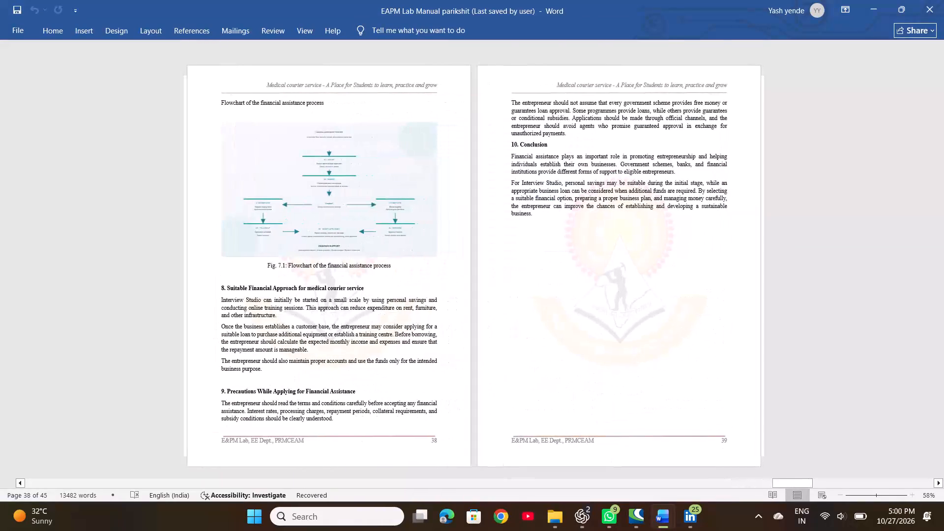
{"action": "left_click", "coordinate": [664, 117]}
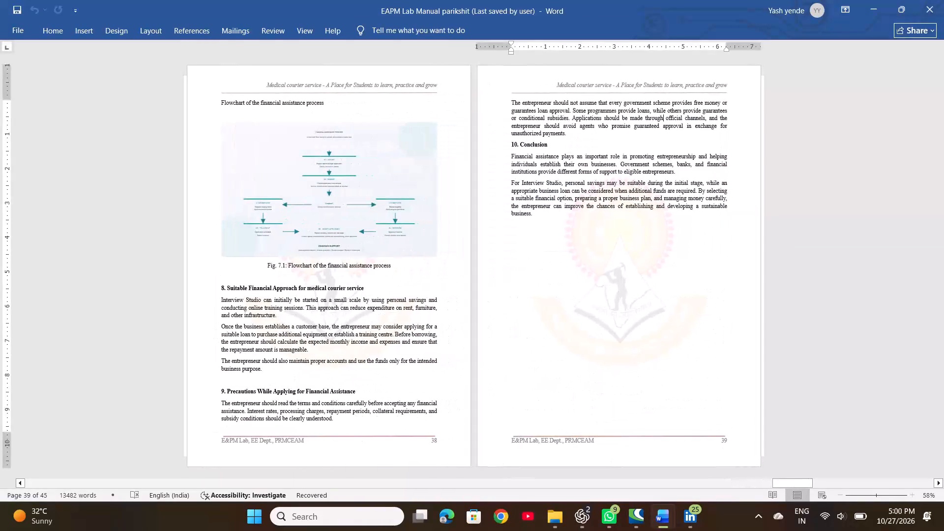
Review Assignment 8 on bank funding enquiries, from its visit photograph section through to the manual's last page.
{"action": "scroll", "coordinate": [678, 161], "scroll_direction": "left", "scroll_amount": 1}
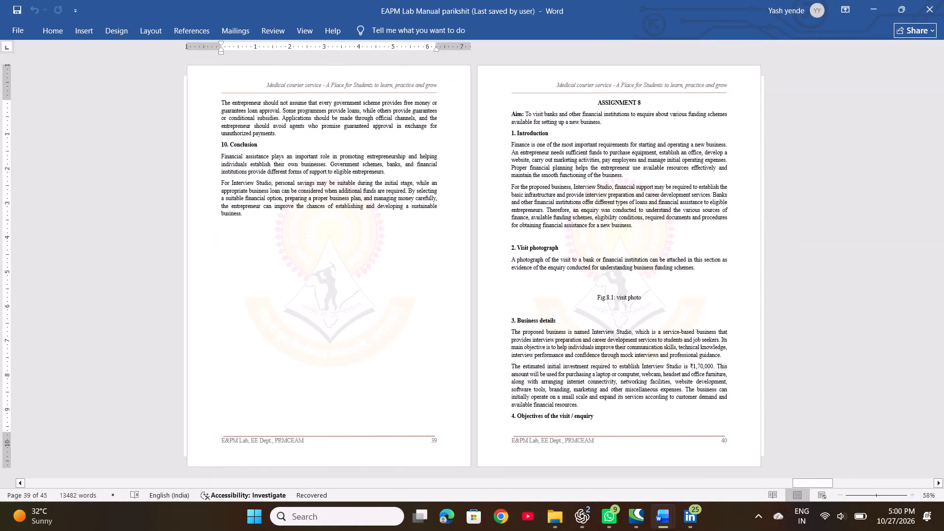
{"action": "left_click", "coordinate": [629, 279]}
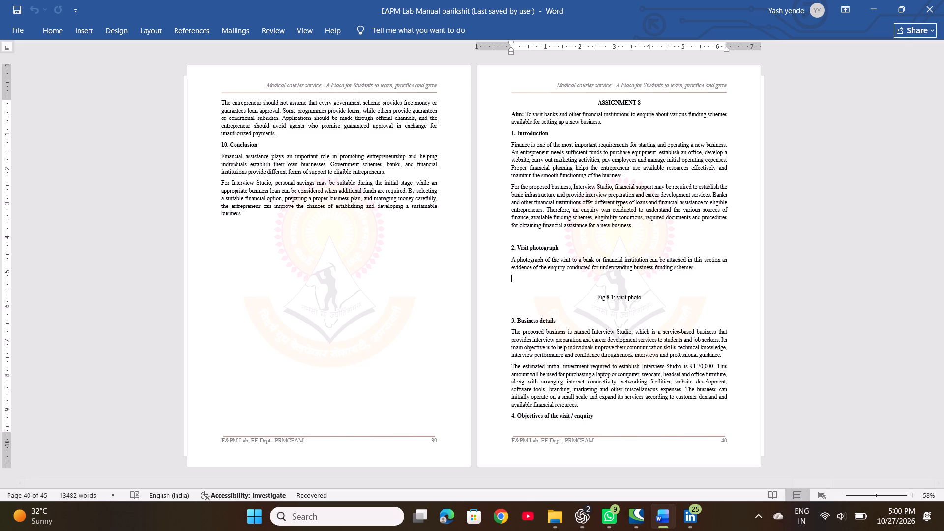
{"action": "scroll", "coordinate": [629, 279], "scroll_direction": "left", "scroll_amount": 1}
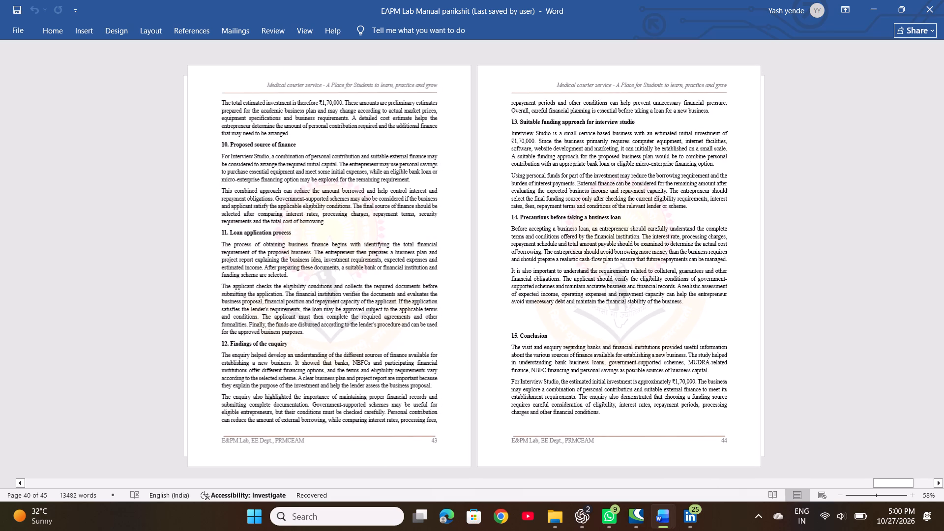
{"action": "scroll", "coordinate": [629, 279], "scroll_direction": "left", "scroll_amount": 4}
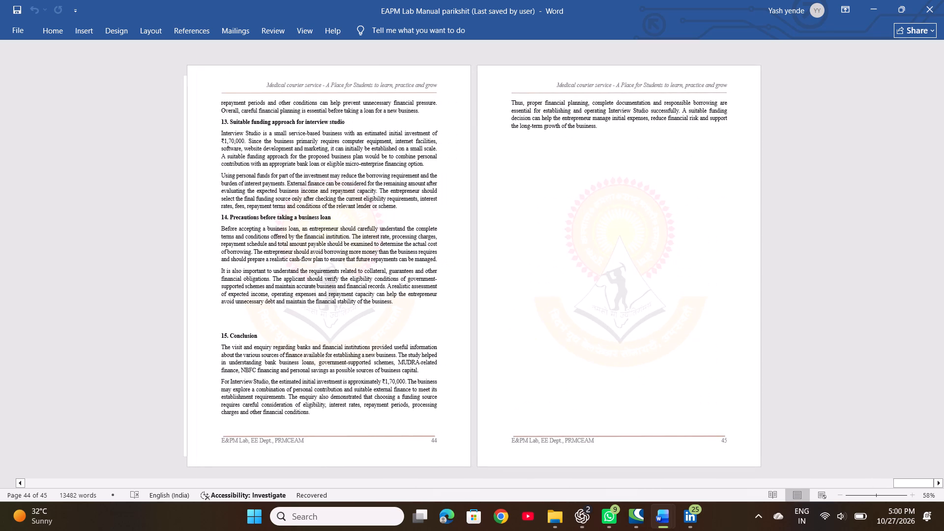
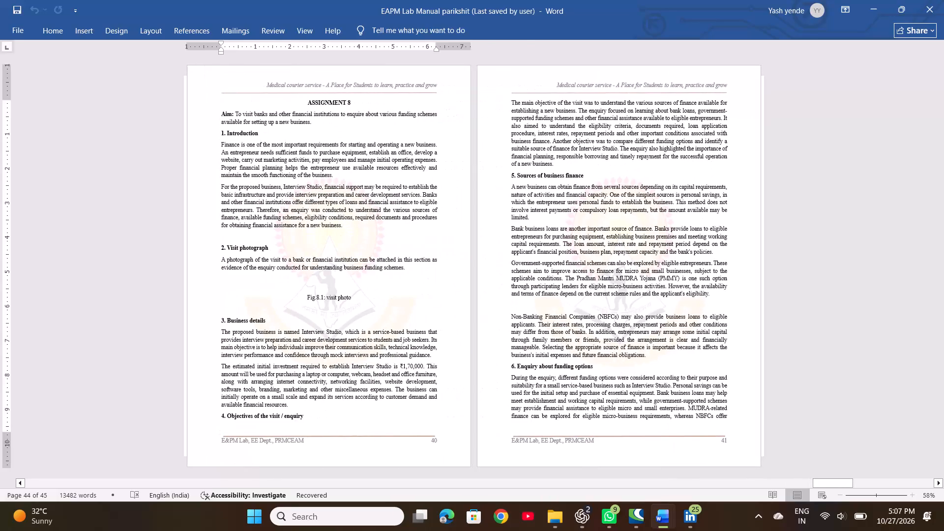
Paste the copied Bank of Baroda visit photo into Assignment 8's Visit photograph section, above the Fig.8.1 caption.
{"action": "left_click", "coordinate": [246, 290]}
{"action": "left_click", "coordinate": [226, 280]}
{"action": "key", "text": "ctrl+v"}
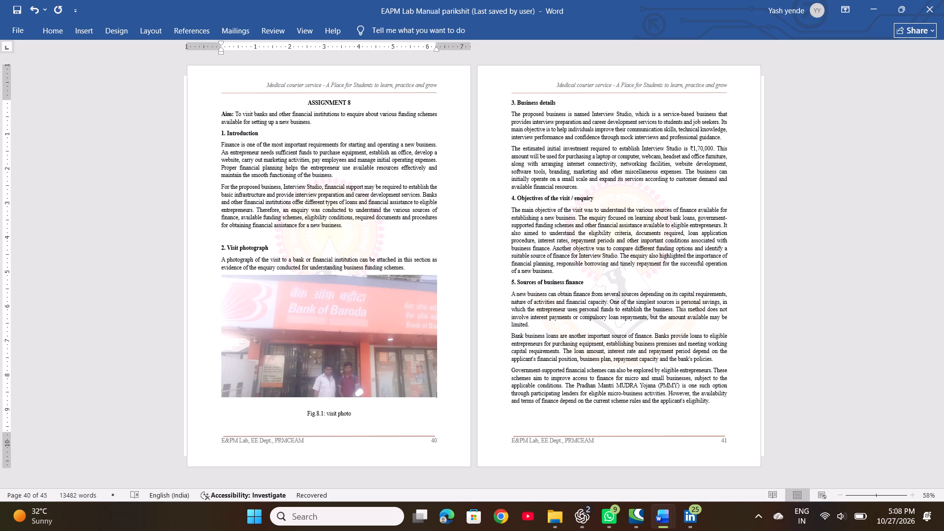
Resize the bank visit photo to fill the text width and make it slightly taller, keeping its caption on the same page.
{"action": "left_click", "coordinate": [226, 331]}
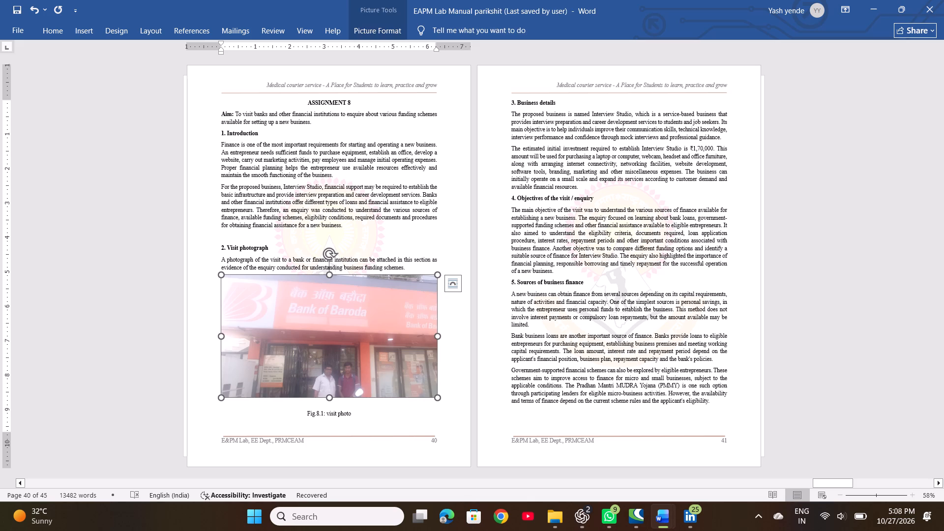
{"action": "left_click_drag", "start_coordinate": [219, 333], "coordinate": [233, 339]}
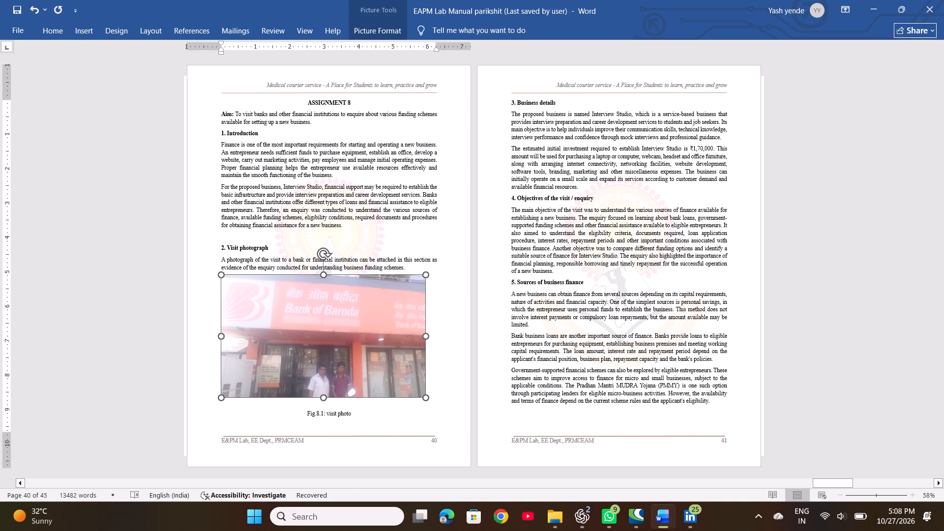
{"action": "left_click_drag", "start_coordinate": [233, 339], "coordinate": [242, 341]}
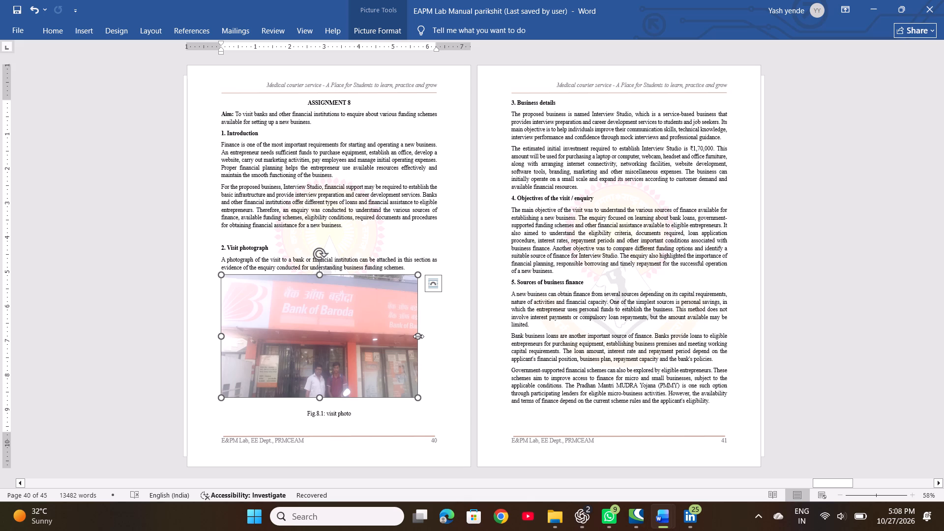
{"action": "left_click_drag", "start_coordinate": [419, 336], "coordinate": [438, 340]}
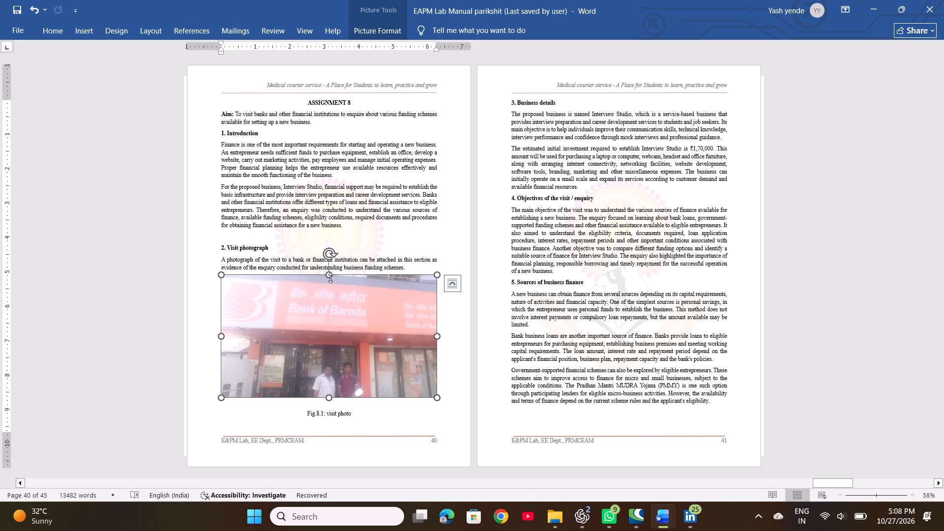
{"action": "left_click_drag", "start_coordinate": [329, 275], "coordinate": [330, 283]}
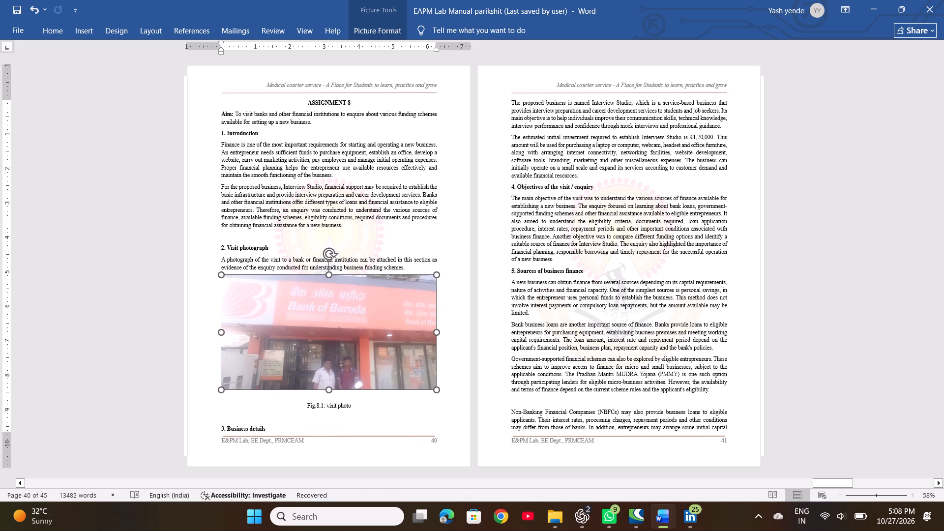
{"action": "left_click_drag", "start_coordinate": [330, 283], "coordinate": [331, 268]}
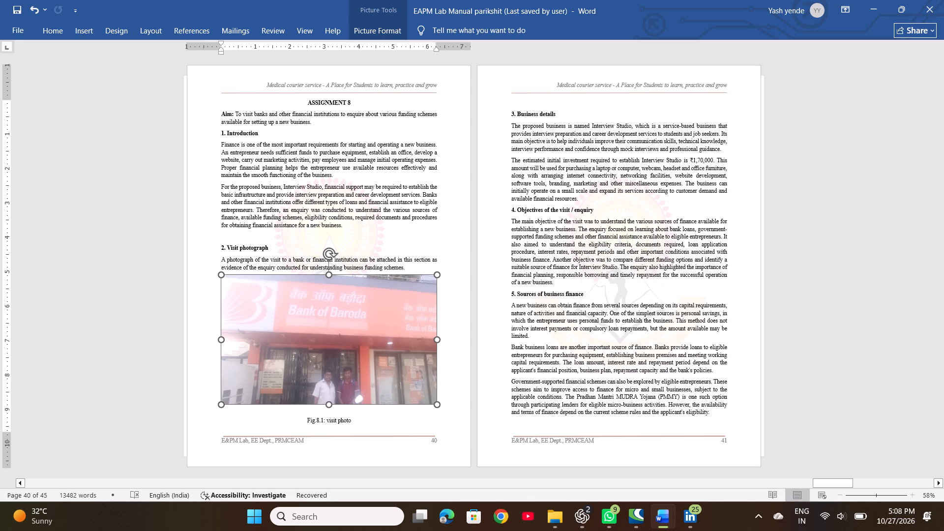
{"action": "left_click_drag", "start_coordinate": [331, 268], "coordinate": [330, 269]}
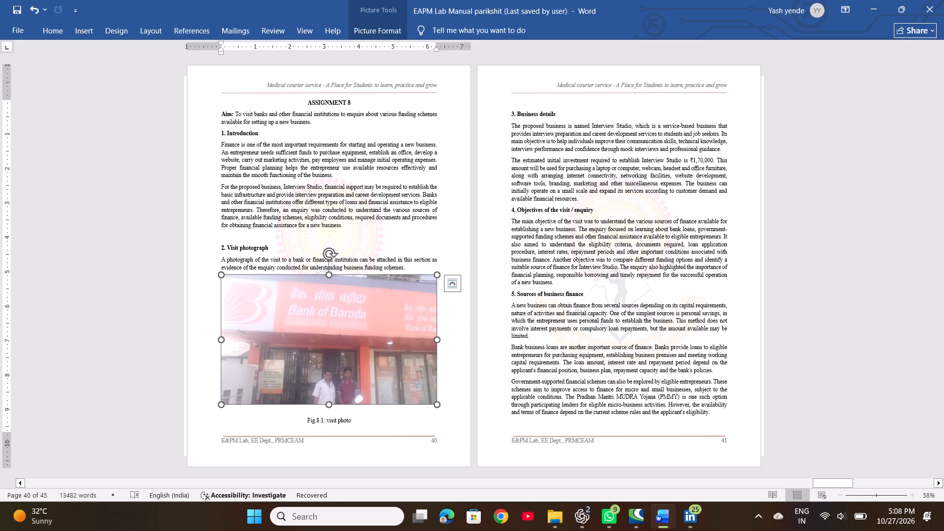
{"action": "left_click", "coordinate": [454, 242]}
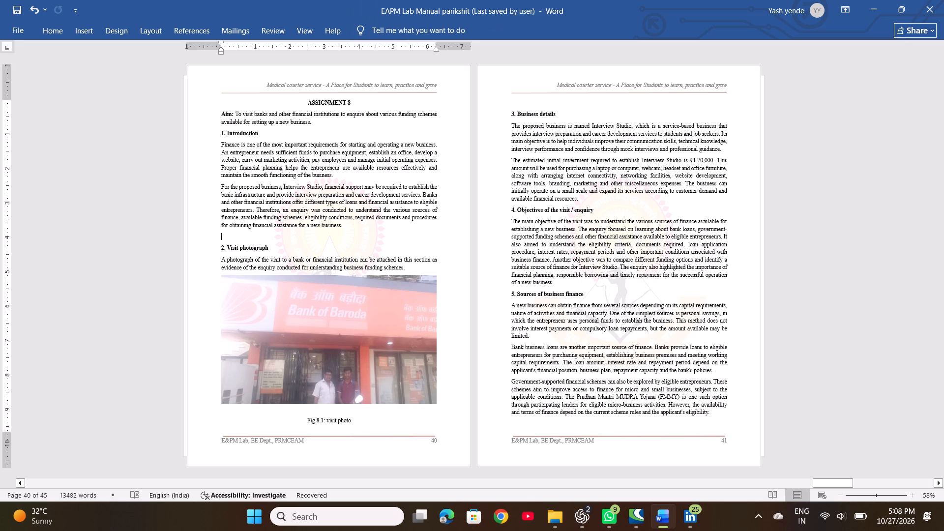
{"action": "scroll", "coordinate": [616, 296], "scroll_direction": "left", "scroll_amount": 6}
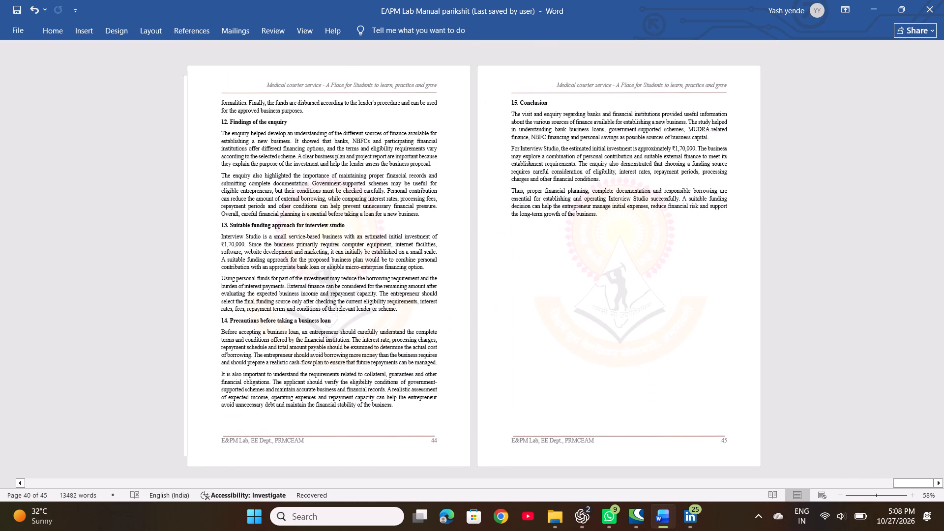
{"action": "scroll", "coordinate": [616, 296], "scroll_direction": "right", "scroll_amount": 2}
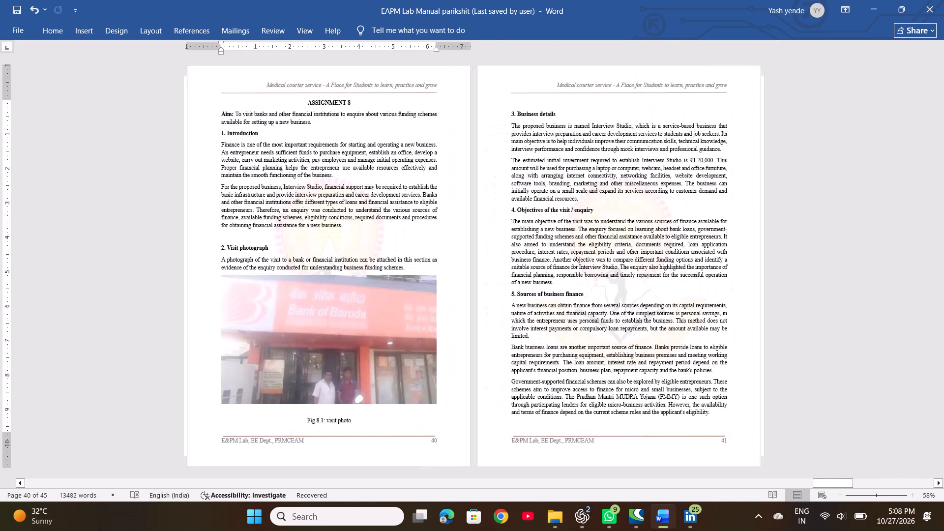
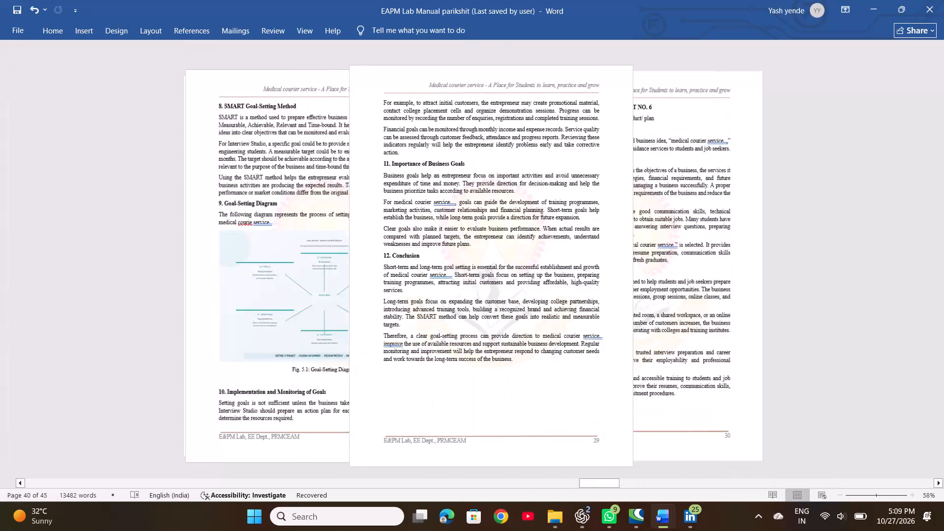
Correct the spacing between "courier service" and "as" in Assignment 1's section 5, Objectives of SWOT Analysis.
{"action": "scroll", "coordinate": [616, 296], "scroll_direction": "right", "scroll_amount": 19}
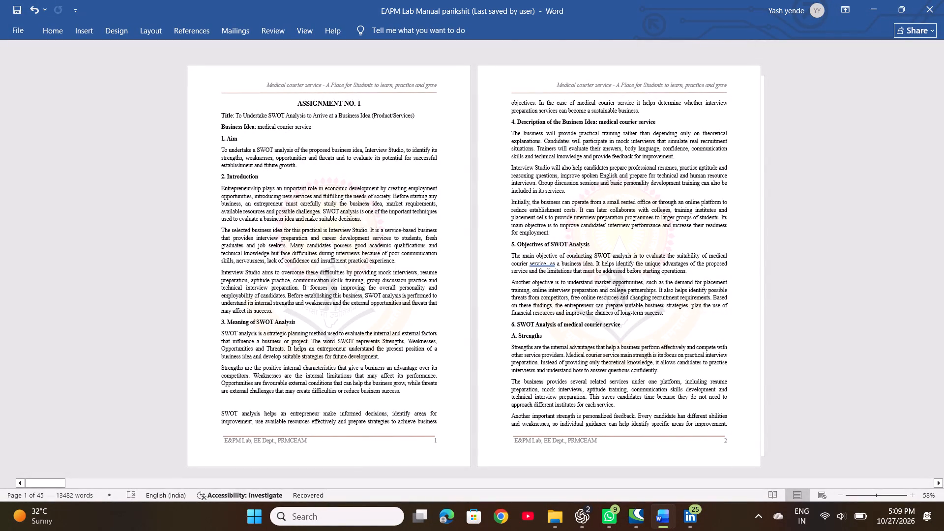
{"action": "left_click", "coordinate": [545, 262]}
{"action": "key", "text": "space"}
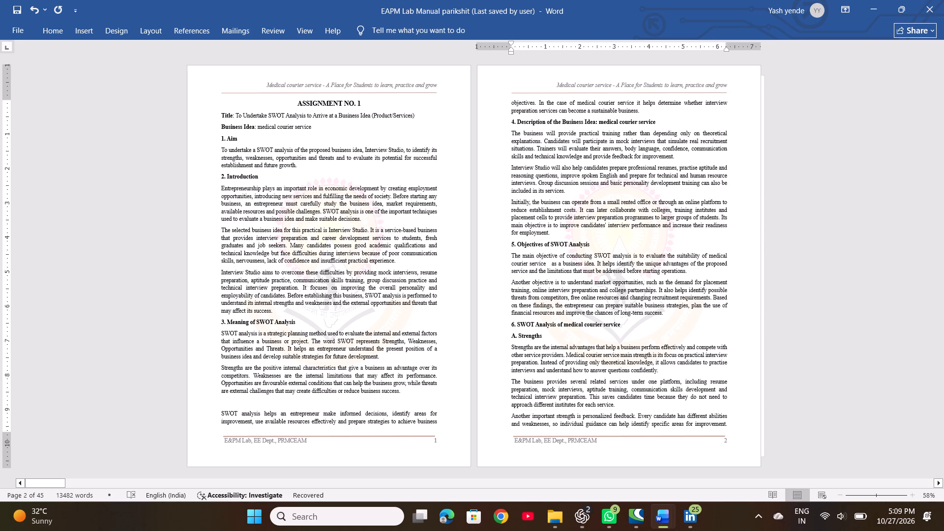
Correct the figure number in the SWOT Analysis Process flowchart caption to read "Fig.1.1-" before the colon.
{"action": "scroll", "coordinate": [621, 400], "scroll_direction": "left", "scroll_amount": 2}
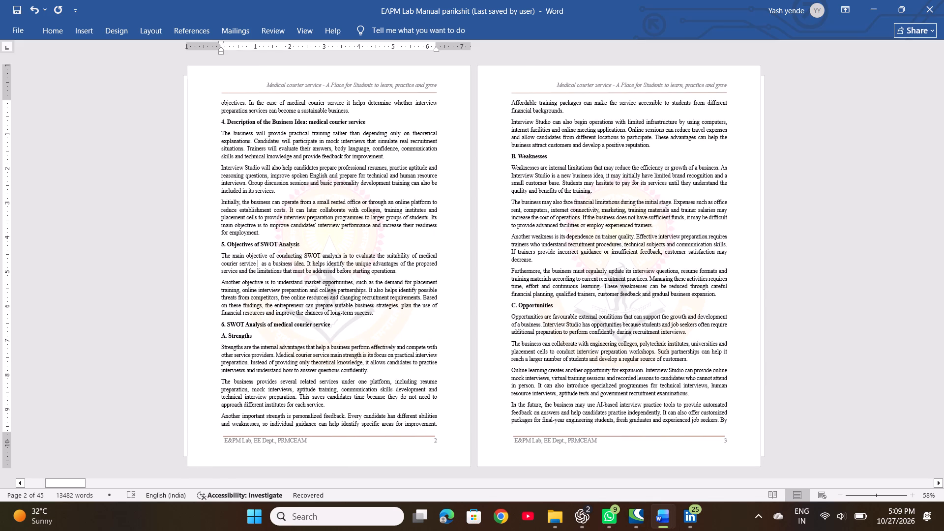
{"action": "scroll", "coordinate": [656, 390], "scroll_direction": "left", "scroll_amount": 1}
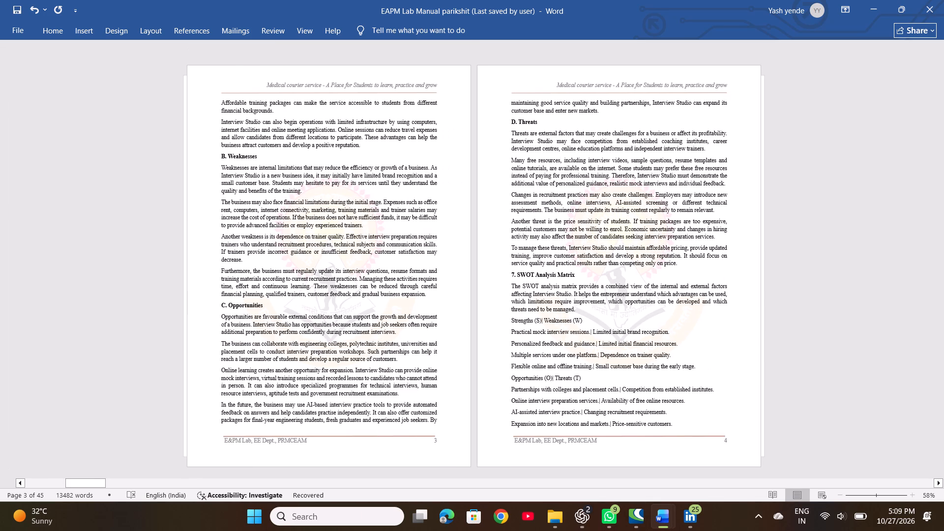
{"action": "scroll", "coordinate": [656, 390], "scroll_direction": "left", "scroll_amount": 1}
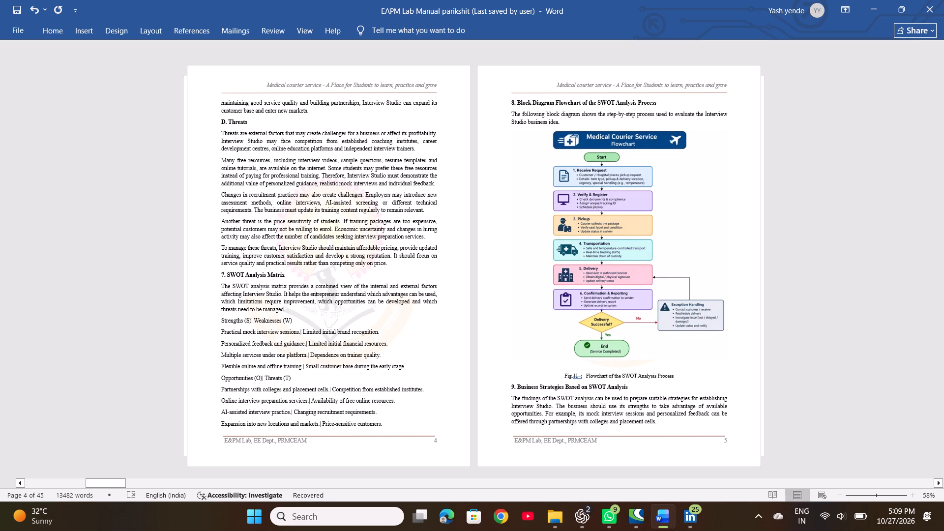
{"action": "left_click", "coordinate": [577, 374]}
{"action": "left_click", "coordinate": [577, 374]}
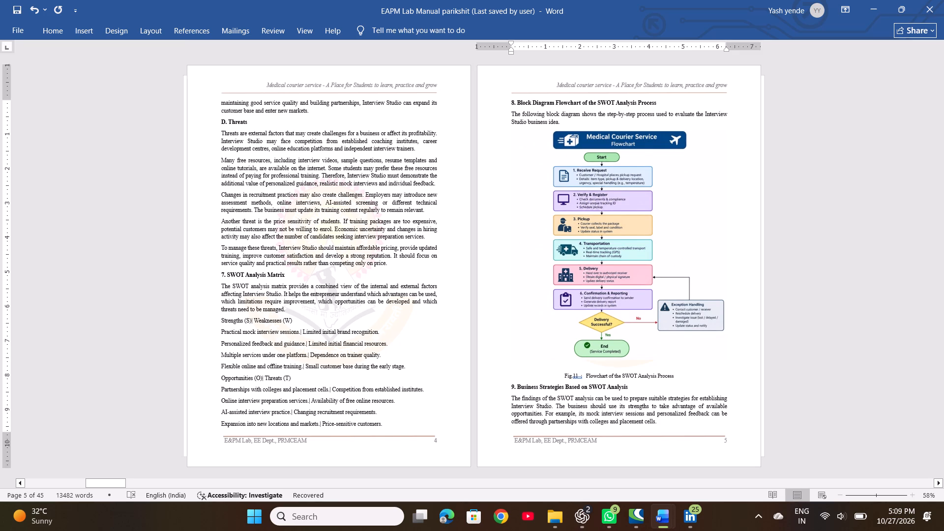
{"action": "left_click", "coordinate": [581, 379]}
{"action": "key", "text": "BackSpace"}
{"action": "key", "text": "BackSpace"}
{"action": "key", "text": "BackSpace"}
{"action": "key", "text": "BackSpace"}
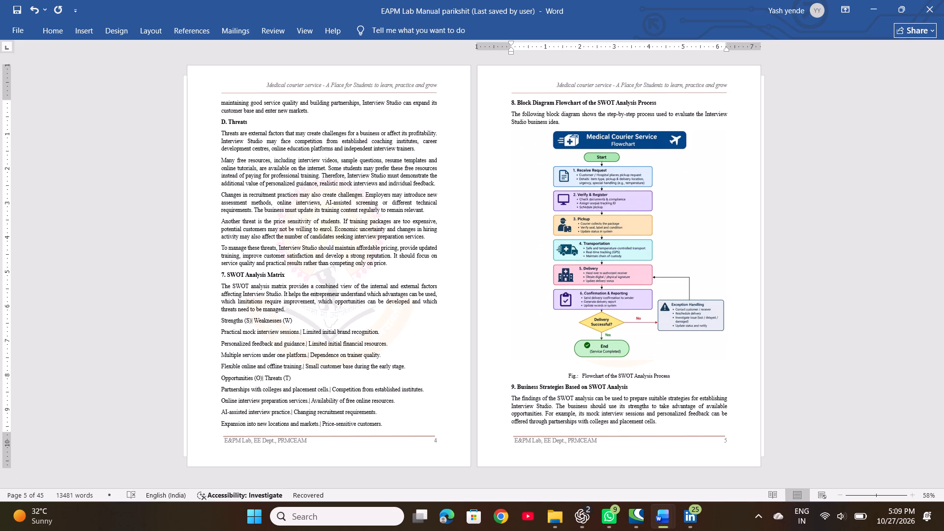
{"action": "key", "text": "1"}
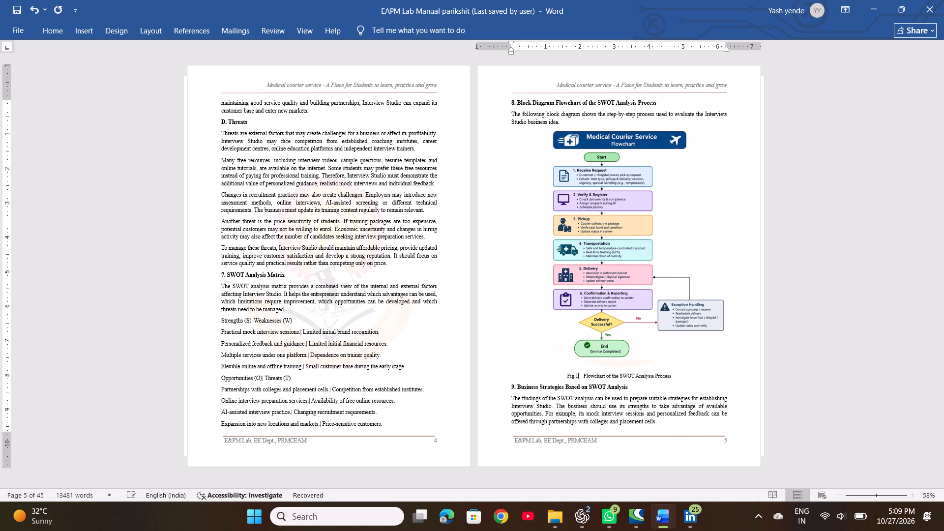
{"action": "type", "text": ".1"}
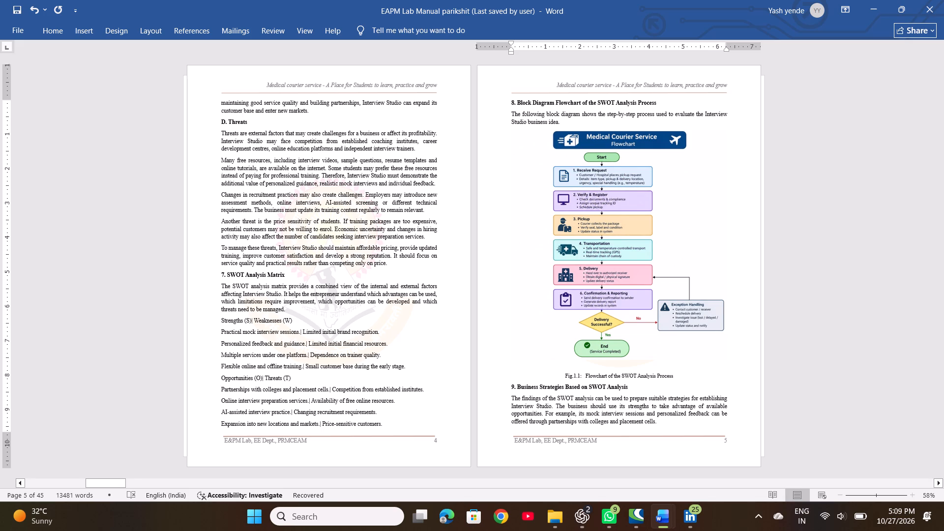
{"action": "key", "text": "minus"}
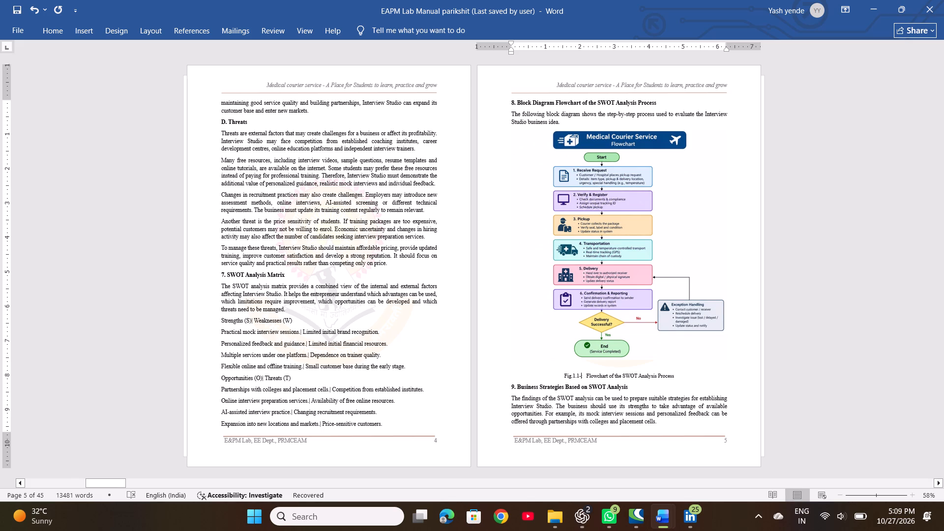
Correct the ending of Assignment 1's section 10 heading to "medical courier service", removing the misspelling and stray full stops.
{"action": "scroll", "coordinate": [696, 382], "scroll_direction": "left", "scroll_amount": 2}
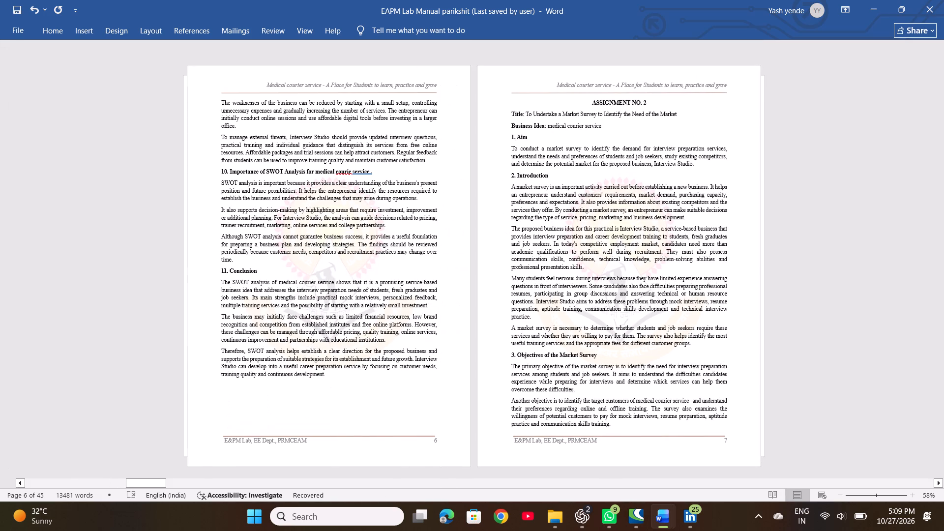
{"action": "left_click", "coordinate": [351, 171]}
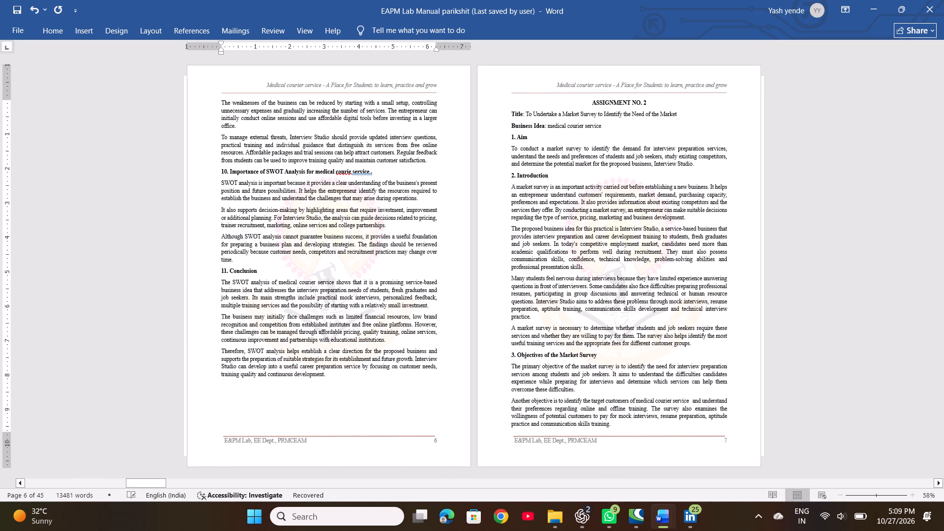
{"action": "key", "text": "space"}
{"action": "left_click", "coordinate": [375, 172]}
{"action": "key", "text": "BackSpace"}
{"action": "key", "text": "BackSpace"}
{"action": "key", "text": "BackSpace"}
{"action": "key", "text": "BackSpace"}
{"action": "key", "text": "BackSpace"}
{"action": "key", "text": "BackSpace"}
{"action": "key", "text": "BackSpace"}
{"action": "key", "text": "BackSpace"}
{"action": "key", "text": "BackSpace"}
{"action": "key", "text": "BackSpace"}
{"action": "key", "text": "BackSpace"}
{"action": "key", "text": "BackSpace"}
{"action": "key", "text": "BackSpace"}
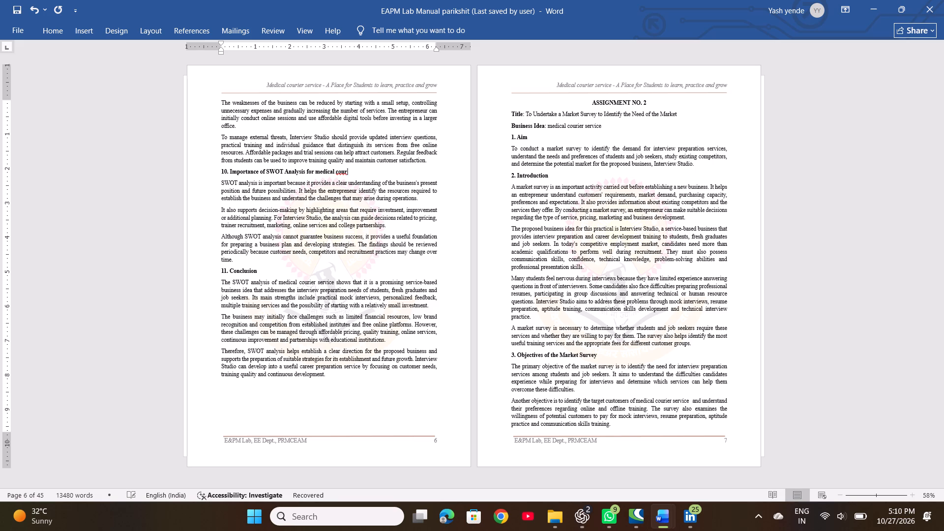
{"action": "key", "text": "BackSpace"}
{"action": "key", "text": "BackSpace"}
{"action": "key", "text": "BackSpace"}
{"action": "key", "text": "BackSpace"}
{"action": "type", "text": "courier"}
{"action": "key", "text": "space"}
{"action": "type", "text": "service"}
{"action": "key", "text": "space"}
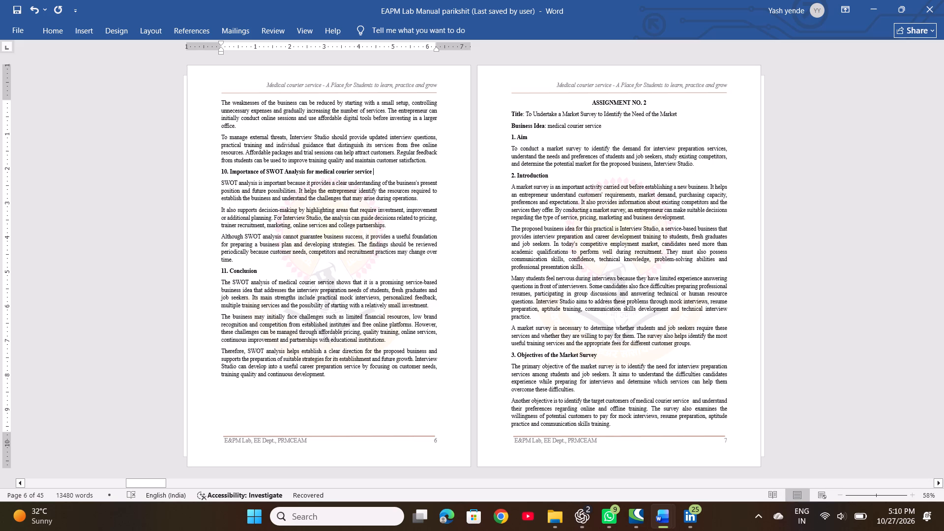
Look through the pages of Assignments 2 to 5 for business name, spacing and figure caption errors.
{"action": "scroll", "coordinate": [617, 313], "scroll_direction": "left", "scroll_amount": 1}
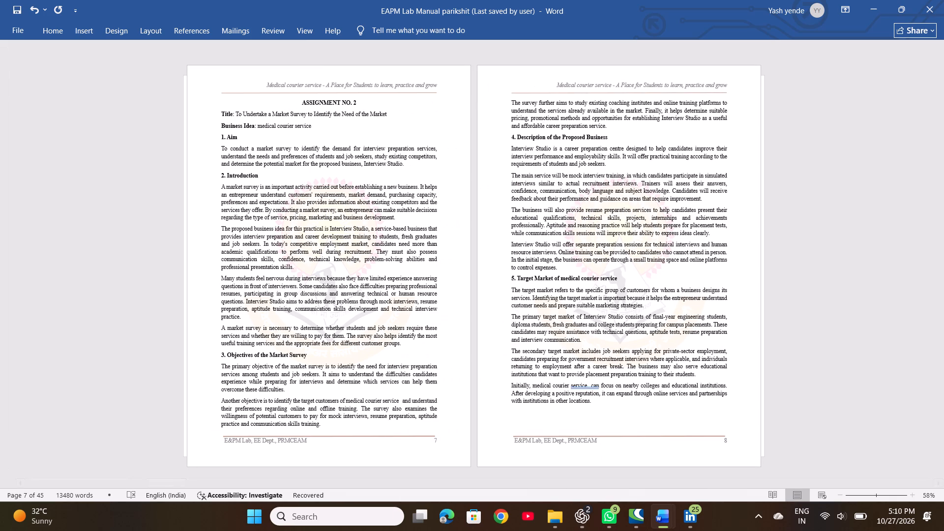
{"action": "scroll", "coordinate": [617, 313], "scroll_direction": "left", "scroll_amount": 2}
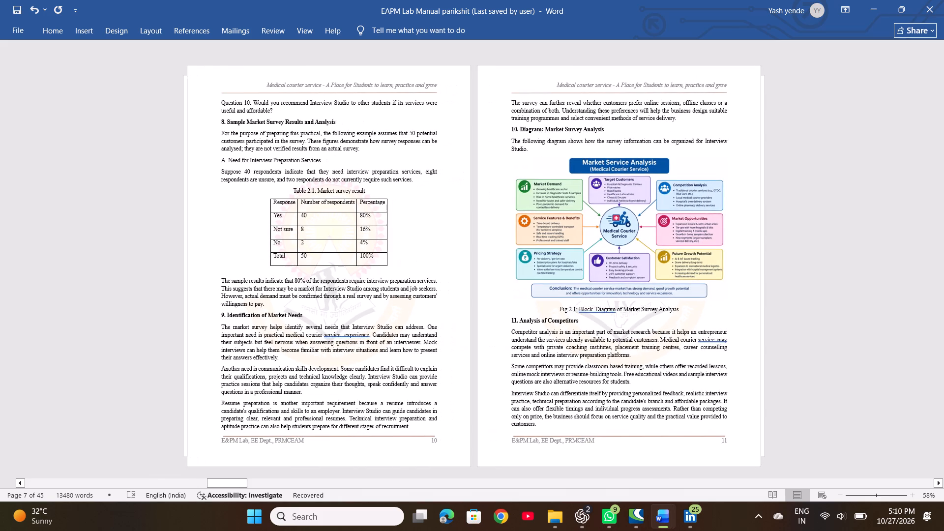
{"action": "scroll", "coordinate": [617, 313], "scroll_direction": "right", "scroll_amount": 1}
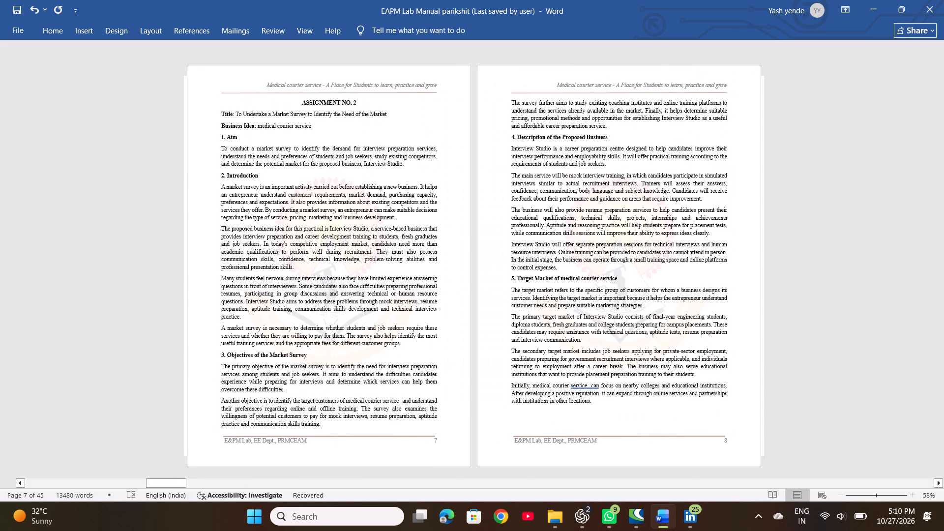
{"action": "scroll", "coordinate": [617, 313], "scroll_direction": "left", "scroll_amount": 2}
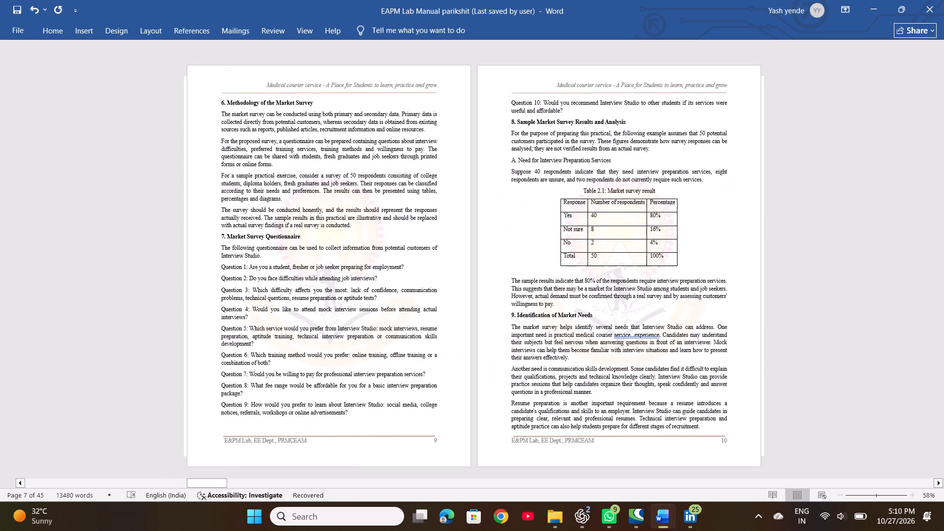
{"action": "scroll", "coordinate": [617, 313], "scroll_direction": "left", "scroll_amount": 1}
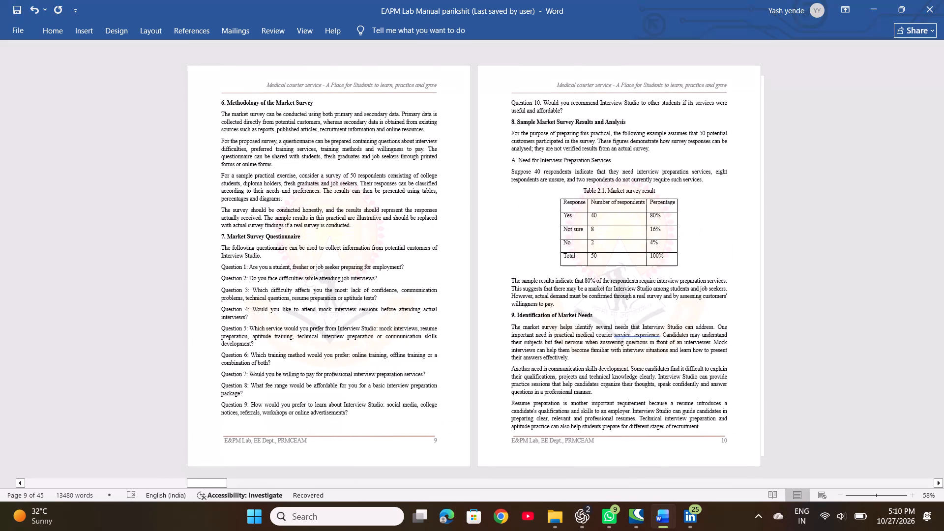
{"action": "scroll", "coordinate": [617, 313], "scroll_direction": "left", "scroll_amount": 1}
{"action": "scroll", "coordinate": [617, 313], "scroll_direction": "right", "scroll_amount": 1}
{"action": "scroll", "coordinate": [617, 313], "scroll_direction": "left", "scroll_amount": 1}
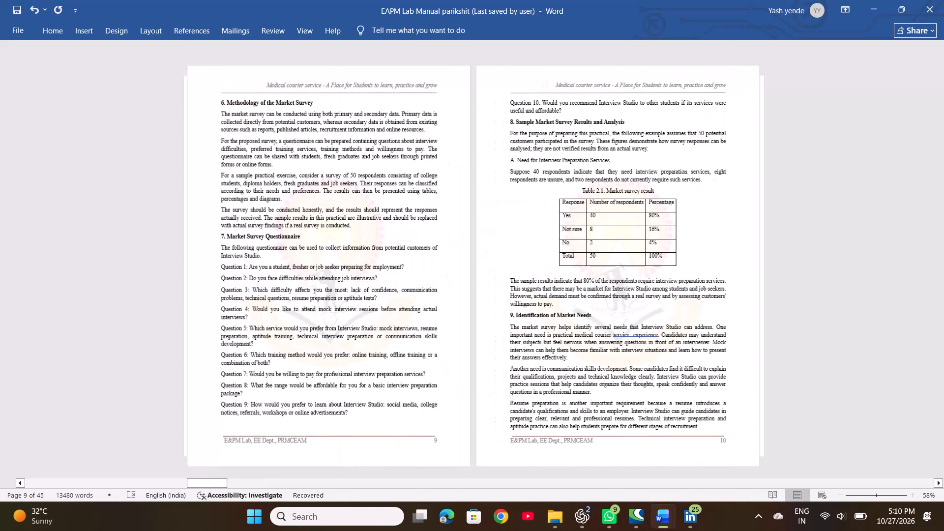
{"action": "scroll", "coordinate": [617, 313], "scroll_direction": "left", "scroll_amount": 1}
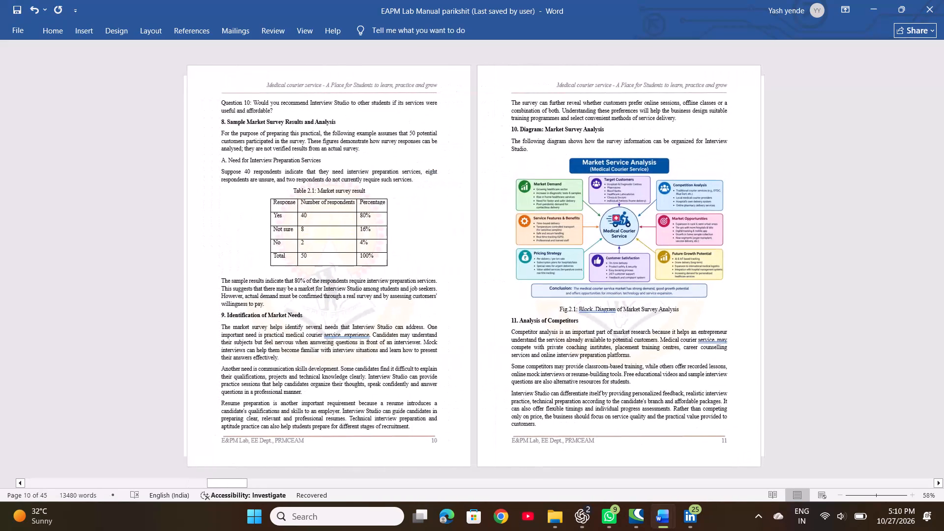
{"action": "scroll", "coordinate": [617, 313], "scroll_direction": "left", "scroll_amount": 2}
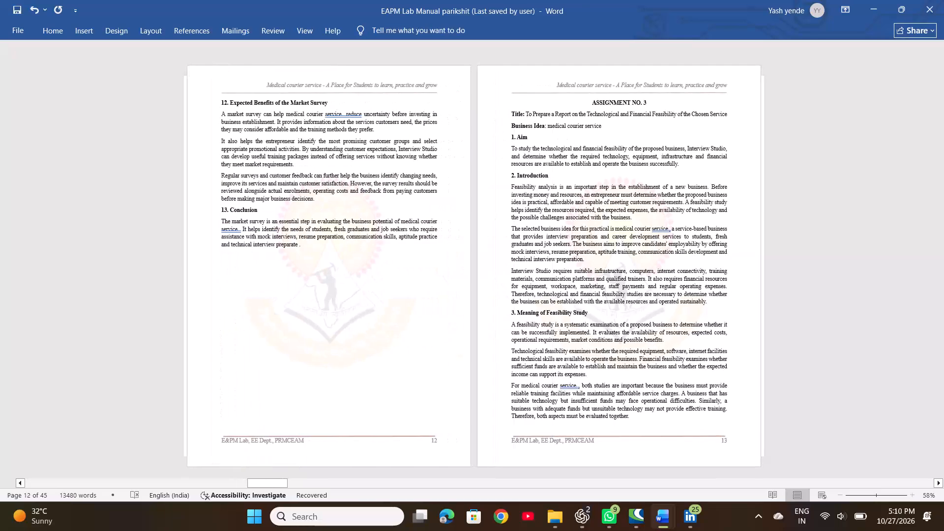
{"action": "scroll", "coordinate": [617, 313], "scroll_direction": "left", "scroll_amount": 1}
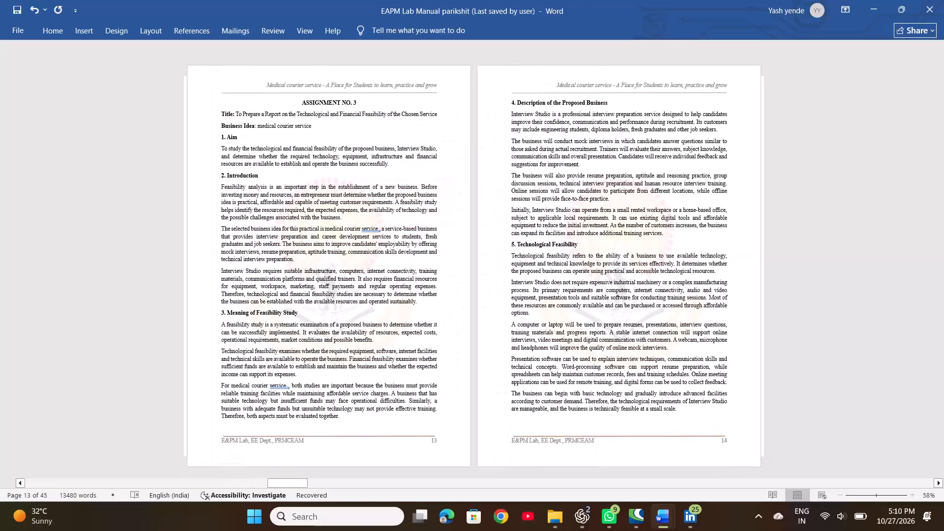
{"action": "scroll", "coordinate": [617, 313], "scroll_direction": "left", "scroll_amount": 2}
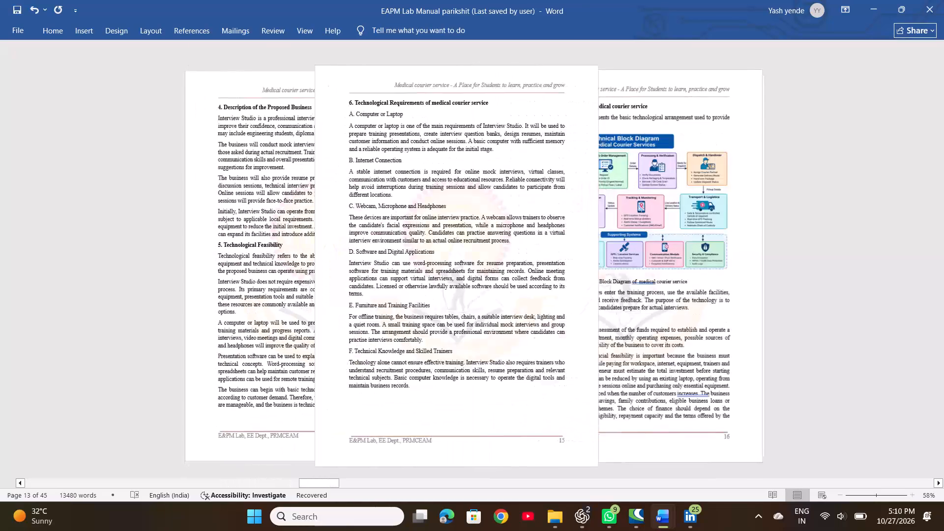
{"action": "scroll", "coordinate": [617, 313], "scroll_direction": "left", "scroll_amount": 1}
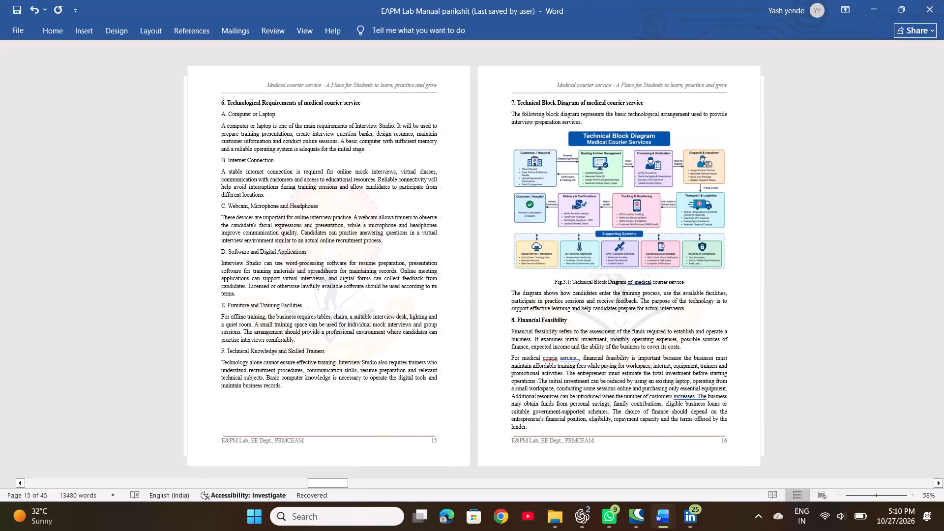
{"action": "scroll", "coordinate": [617, 313], "scroll_direction": "left", "scroll_amount": 1}
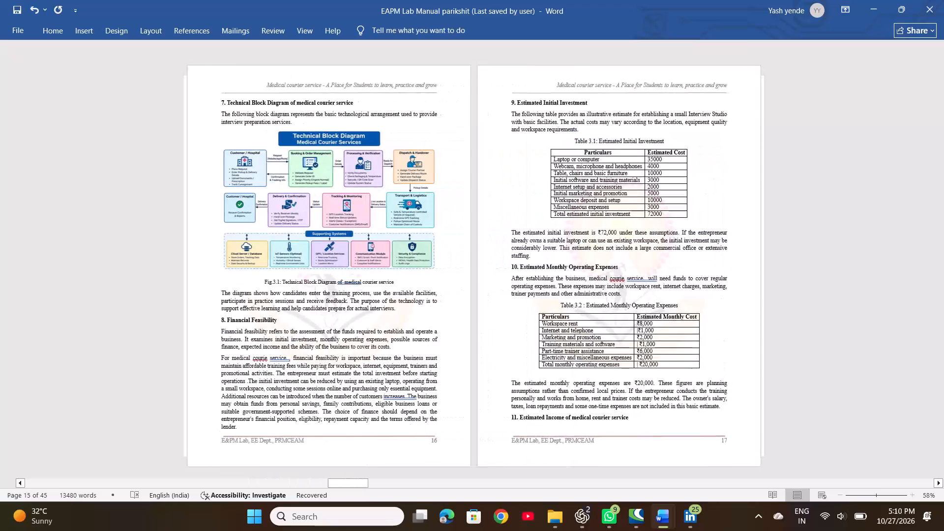
{"action": "scroll", "coordinate": [617, 313], "scroll_direction": "left", "scroll_amount": 1}
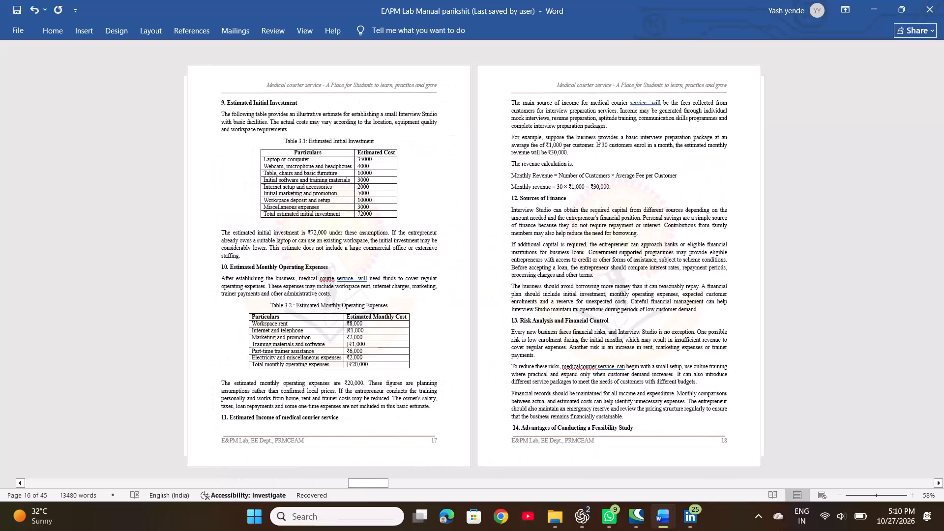
{"action": "scroll", "coordinate": [617, 313], "scroll_direction": "left", "scroll_amount": 1}
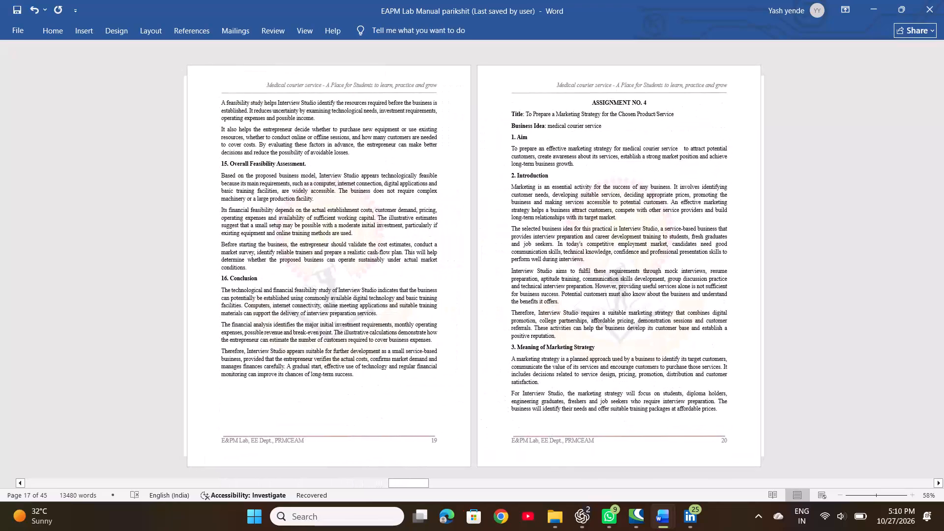
{"action": "scroll", "coordinate": [653, 351], "scroll_direction": "left", "scroll_amount": 1}
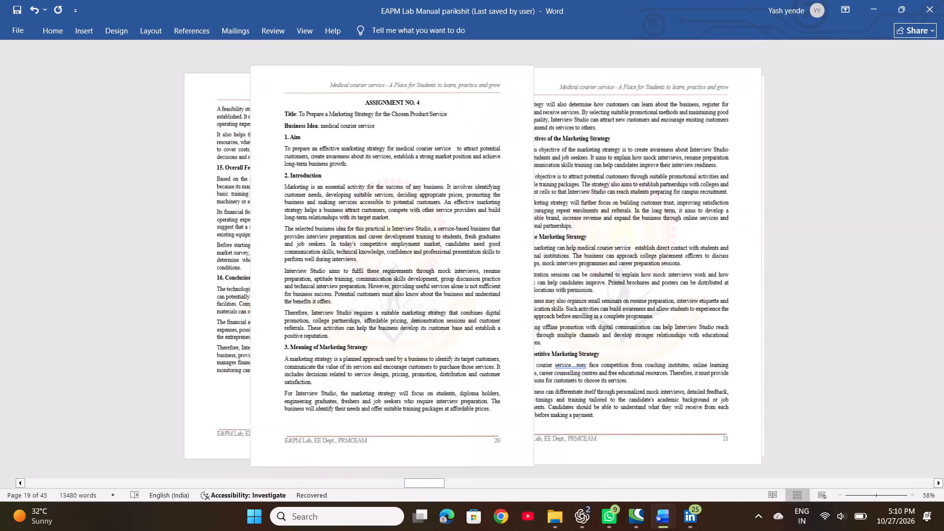
{"action": "scroll", "coordinate": [653, 351], "scroll_direction": "left", "scroll_amount": 1}
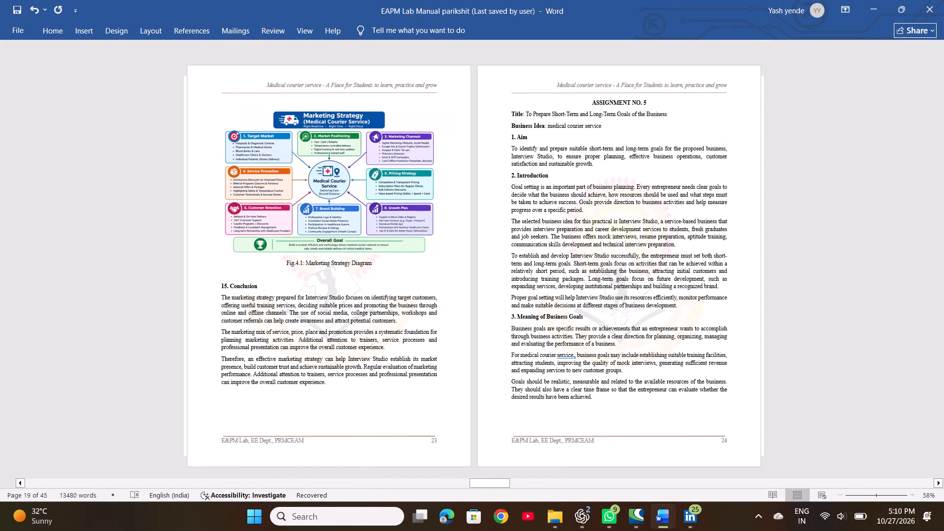
{"action": "scroll", "coordinate": [653, 351], "scroll_direction": "left", "scroll_amount": 2}
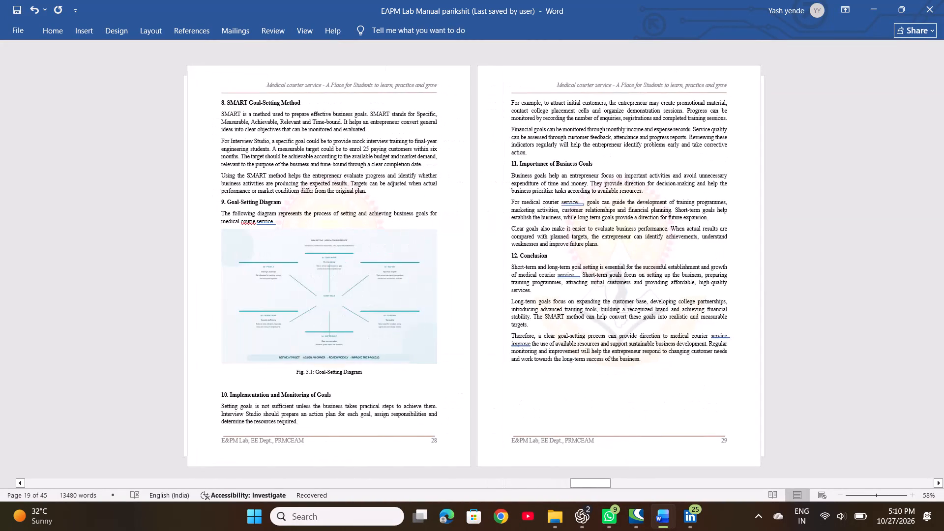
Retype "service" in the opening paragraph of Assignment 5's section 12, Conclusion, and remove the extra spaces before its full stop.
{"action": "left_click", "coordinate": [577, 272]}
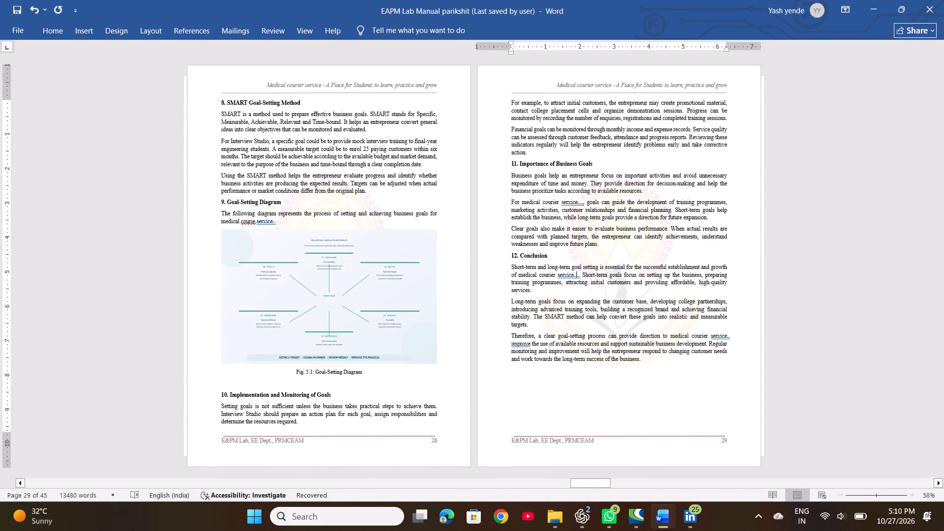
{"action": "key", "text": "BackSpace"}
{"action": "key", "text": "BackSpace"}
{"action": "key", "text": "BackSpace"}
{"action": "key", "text": "BackSpace"}
{"action": "key", "text": "BackSpace"}
{"action": "key", "text": "BackSpace"}
{"action": "key", "text": "BackSpace"}
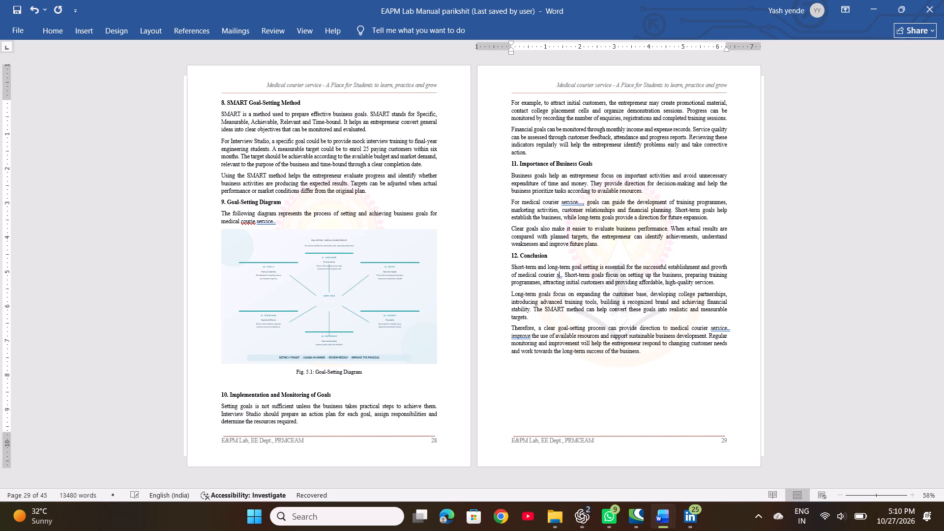
{"action": "key", "text": "BackSpace"}
{"action": "type", "text": "service"}
{"action": "key", "text": "space"}
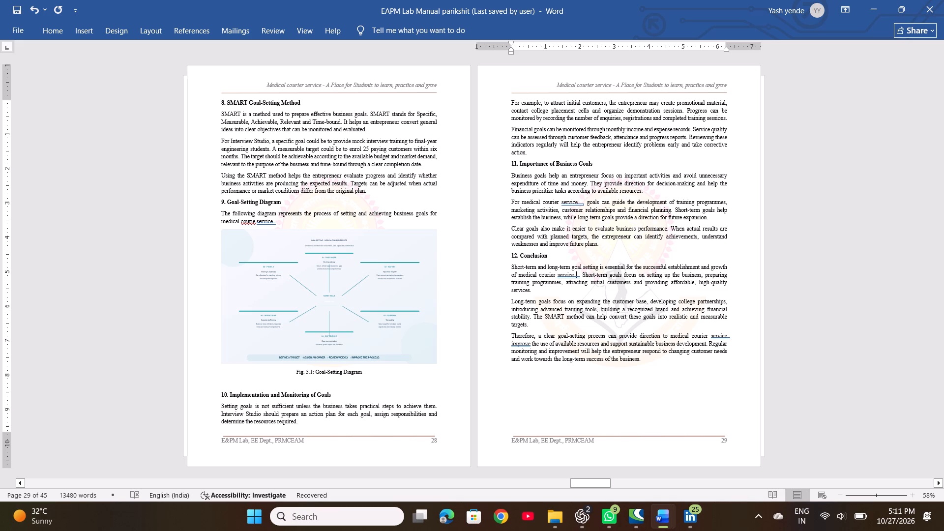
{"action": "key", "text": "space"}
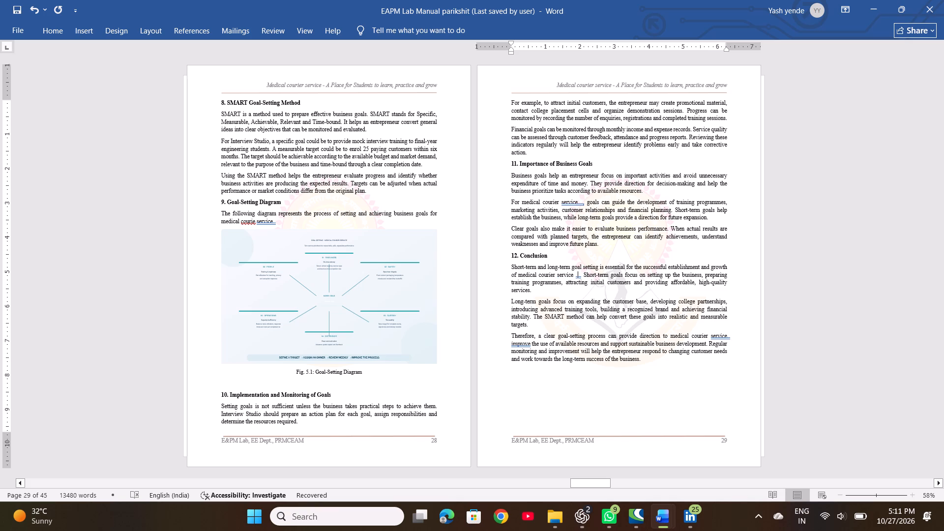
{"action": "key", "text": "space"}
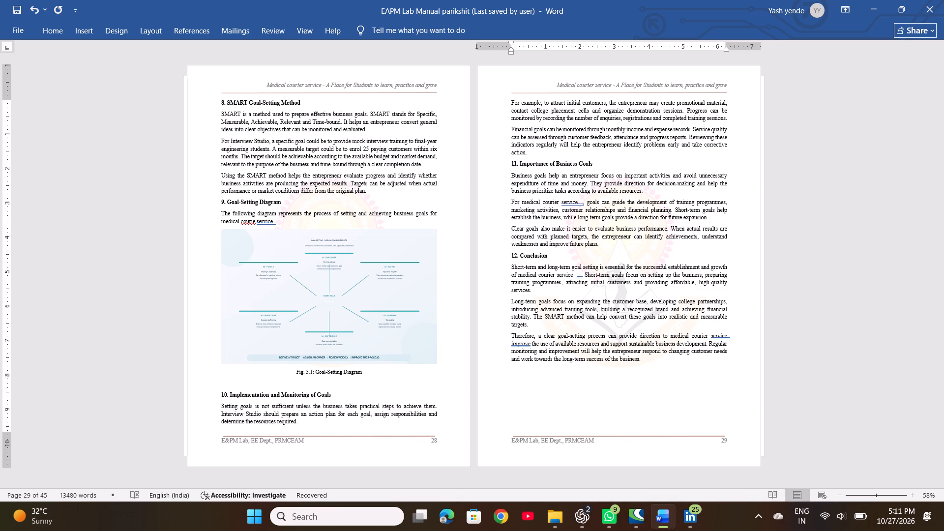
{"action": "key", "text": "BackSpace"}
{"action": "key", "text": "BackSpace"}
{"action": "key", "text": "BackSpace"}
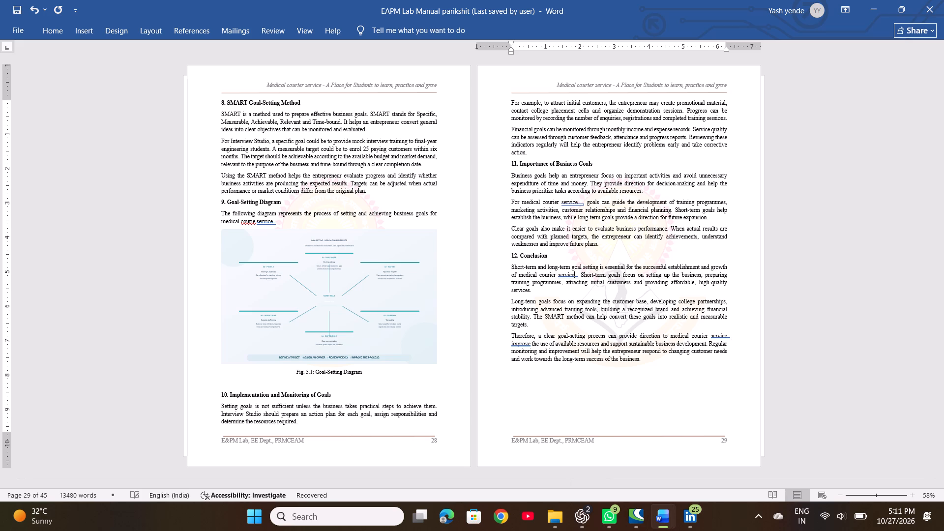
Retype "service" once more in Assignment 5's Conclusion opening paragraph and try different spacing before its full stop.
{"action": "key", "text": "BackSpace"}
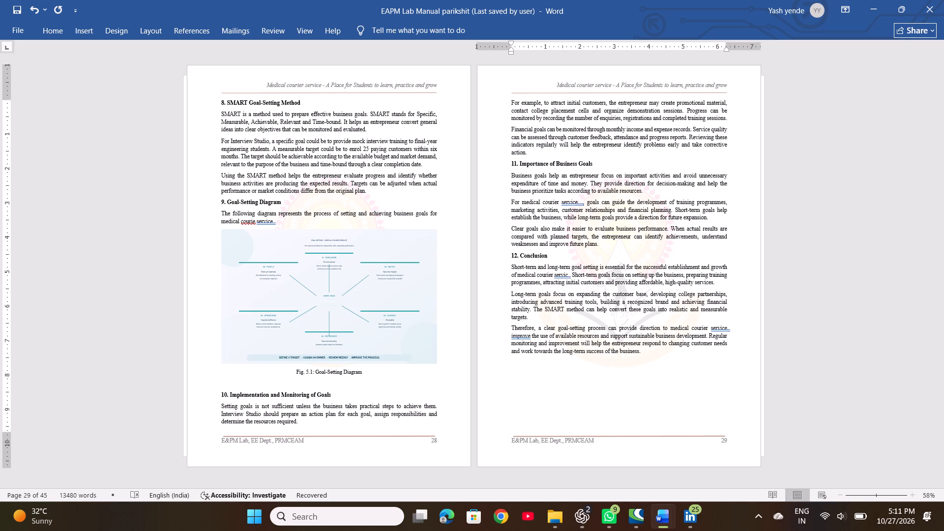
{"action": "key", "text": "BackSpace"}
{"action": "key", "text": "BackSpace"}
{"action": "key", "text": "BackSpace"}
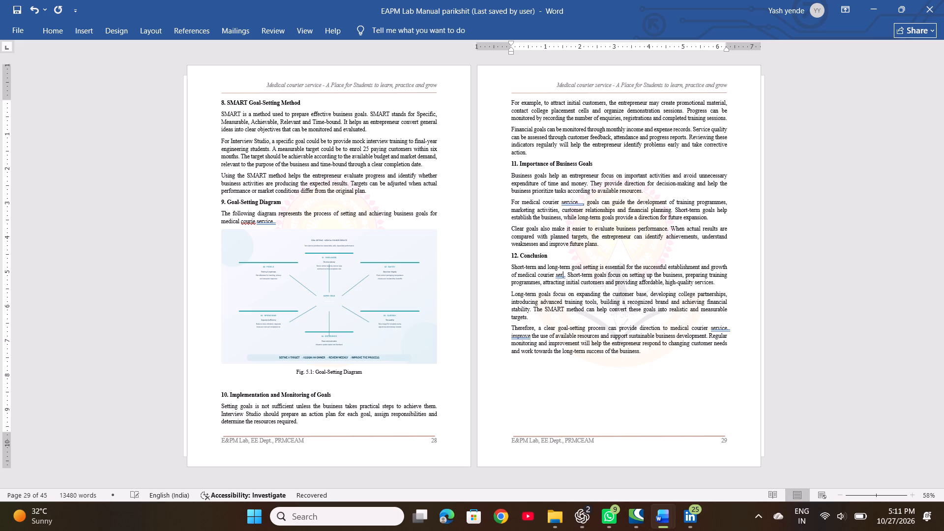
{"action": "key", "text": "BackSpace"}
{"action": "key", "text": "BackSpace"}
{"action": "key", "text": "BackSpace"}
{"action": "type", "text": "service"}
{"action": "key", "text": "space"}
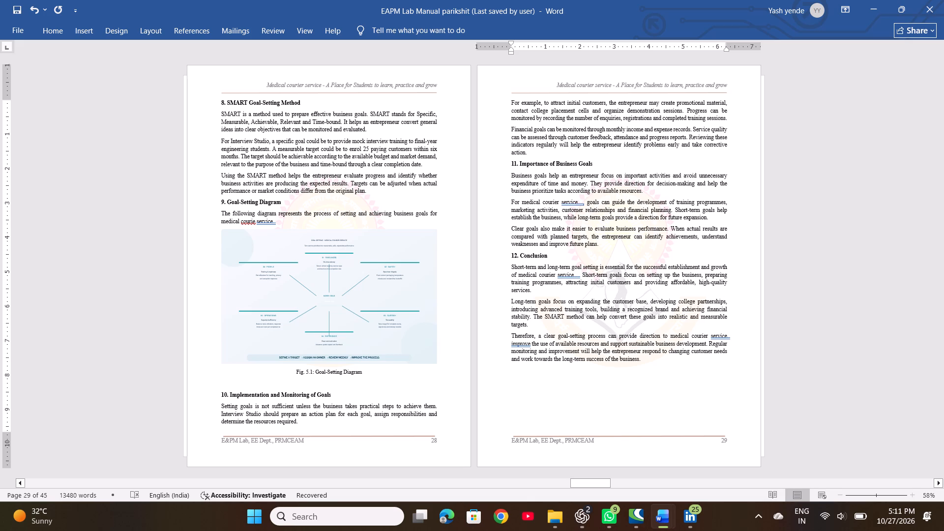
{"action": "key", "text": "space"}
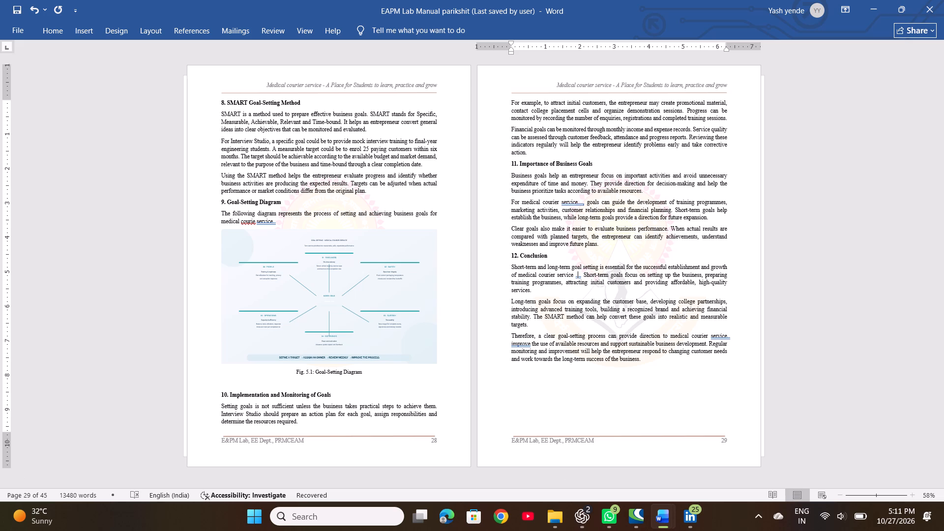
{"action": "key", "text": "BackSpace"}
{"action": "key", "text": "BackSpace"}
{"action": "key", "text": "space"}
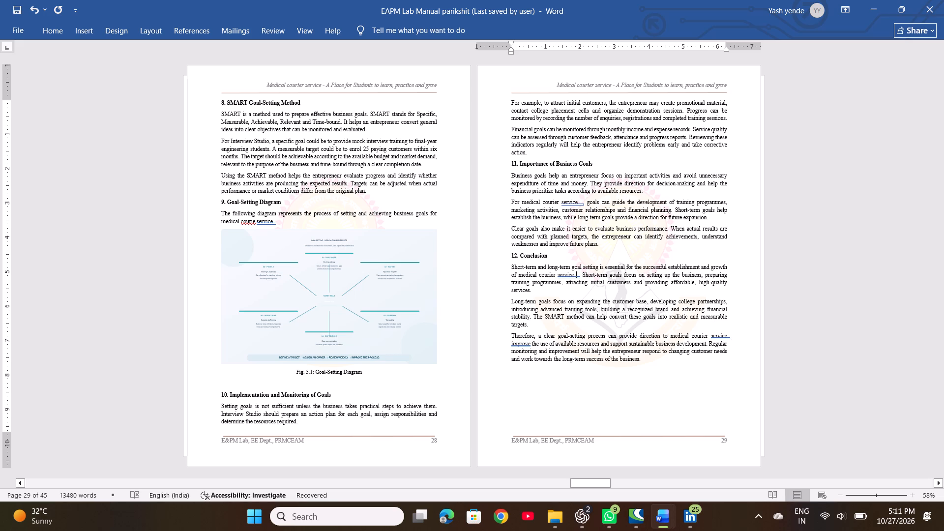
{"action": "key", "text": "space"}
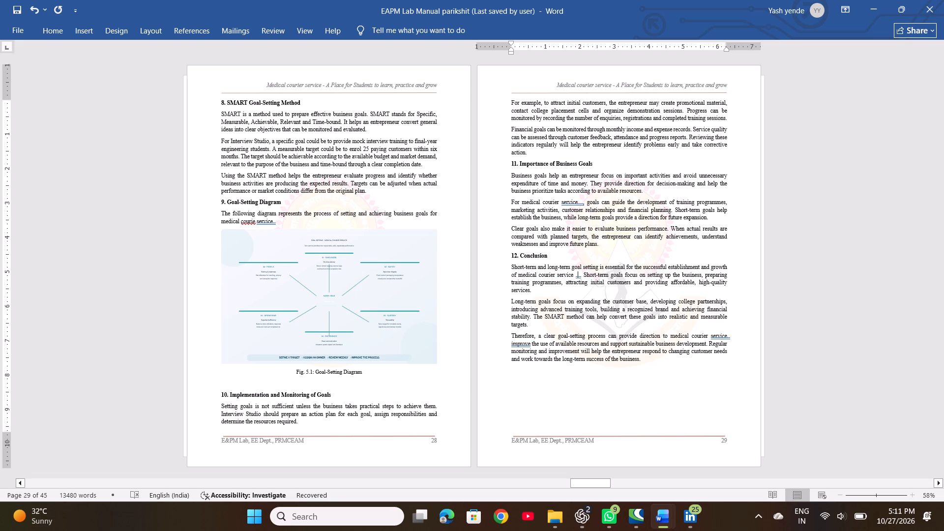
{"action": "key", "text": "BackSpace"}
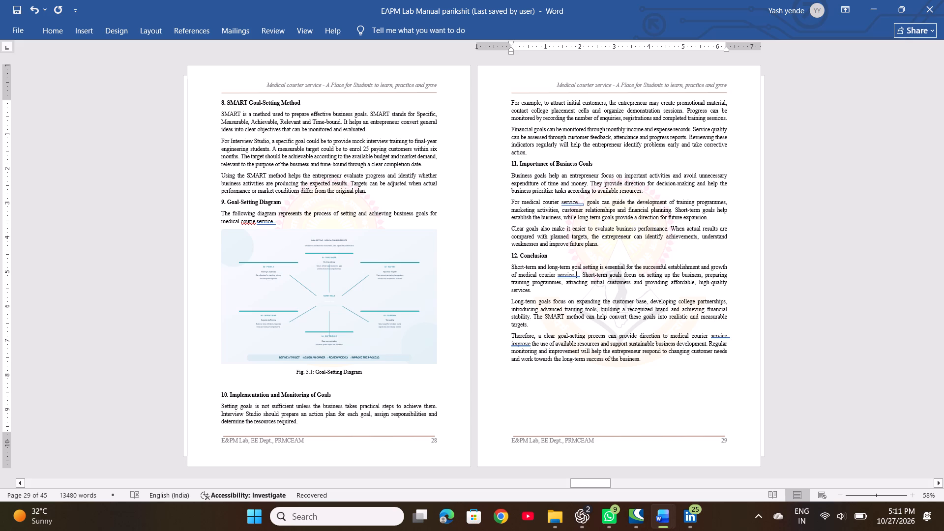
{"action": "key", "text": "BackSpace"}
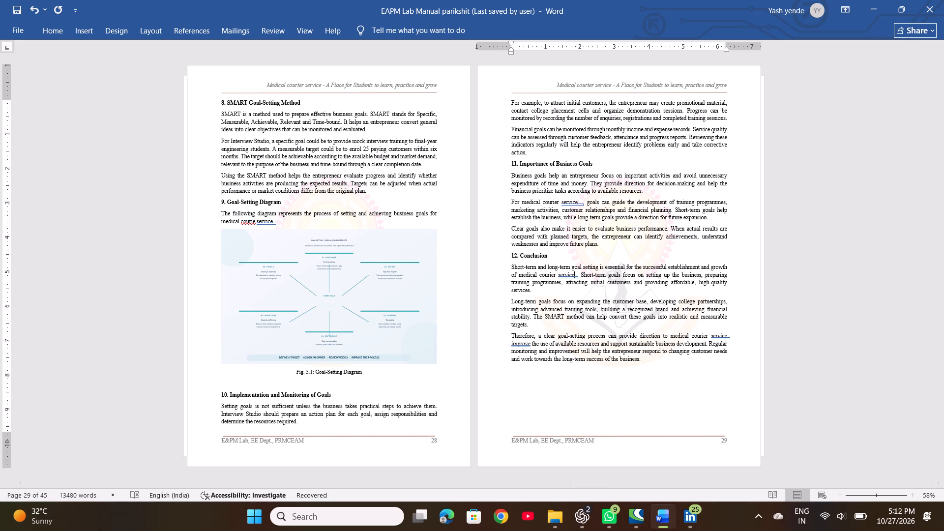
Correct "courie" to "courier" in the introductory sentence of Assignment 5's section 9, Goal-Setting Diagram, and add a space before "service".
{"action": "scroll", "coordinate": [474, 297], "scroll_direction": "up", "scroll_amount": 1}
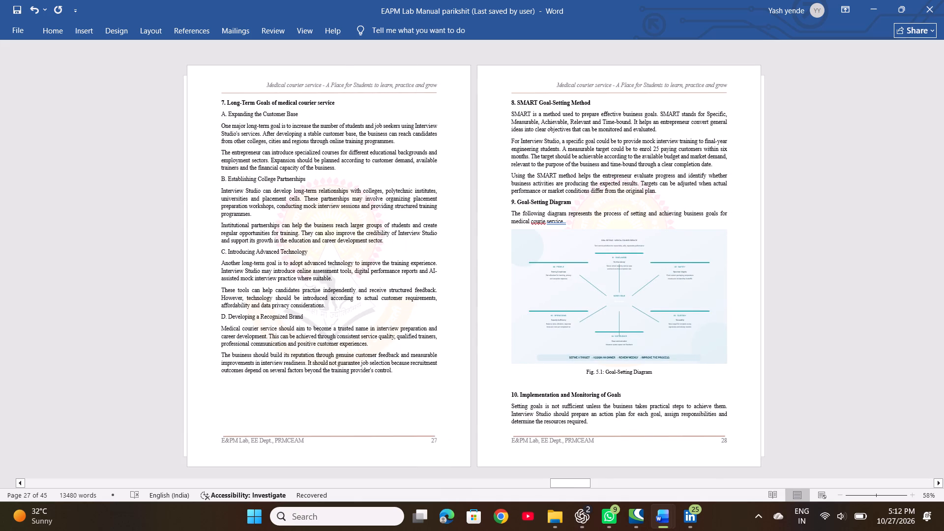
{"action": "left_click", "coordinate": [530, 222]}
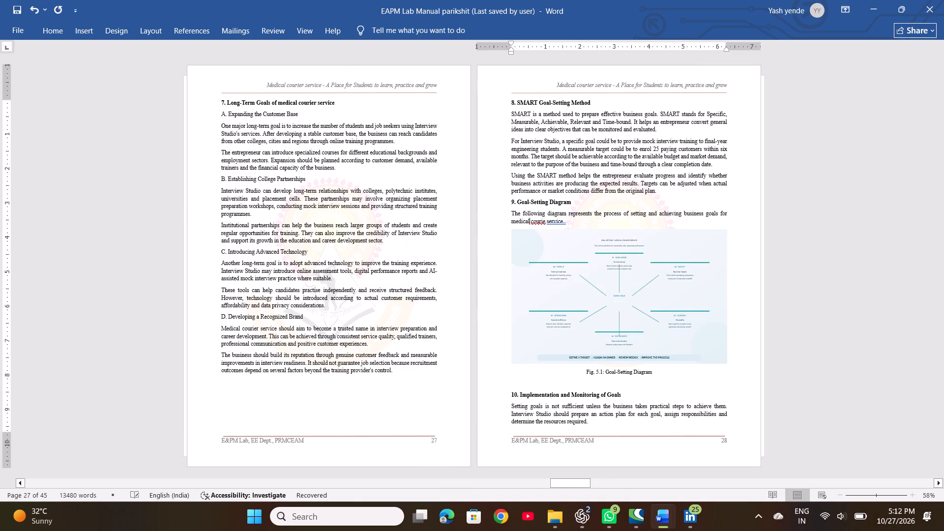
{"action": "key", "text": "BackSpace"}
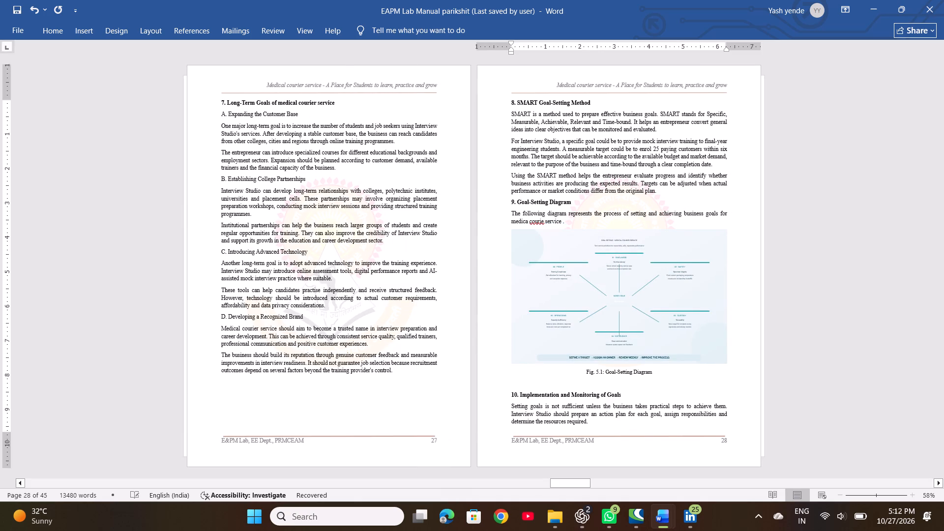
{"action": "left_click", "coordinate": [544, 221]}
{"action": "key", "text": "space"}
{"action": "key", "text": "BackSpace"}
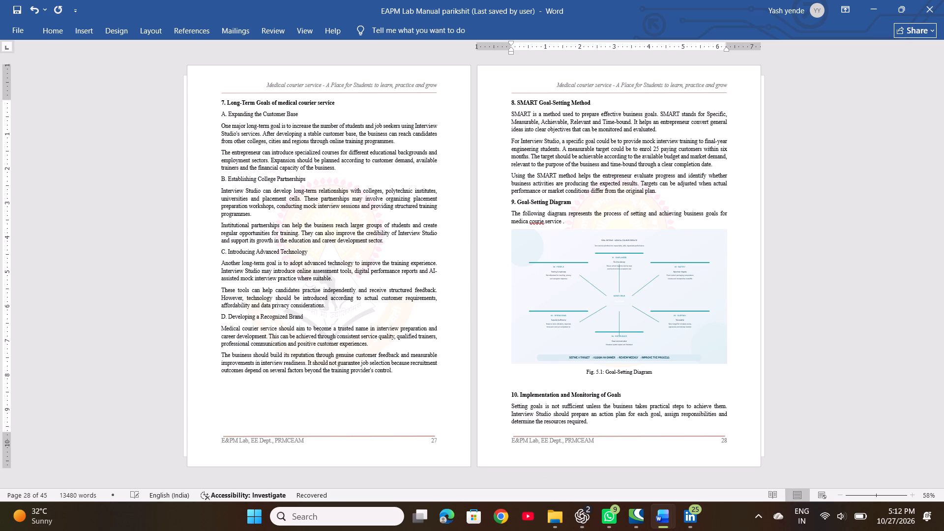
{"action": "type", "text": "r"}
{"action": "key", "text": "space"}
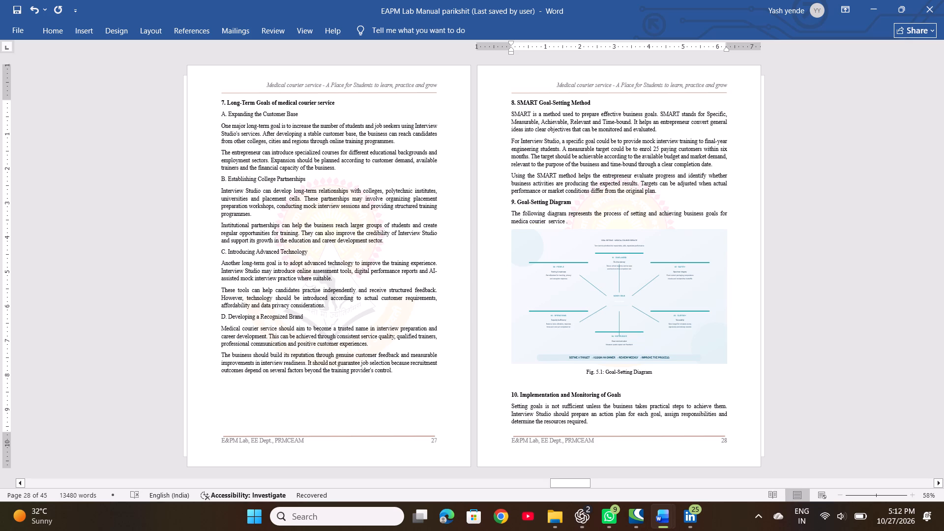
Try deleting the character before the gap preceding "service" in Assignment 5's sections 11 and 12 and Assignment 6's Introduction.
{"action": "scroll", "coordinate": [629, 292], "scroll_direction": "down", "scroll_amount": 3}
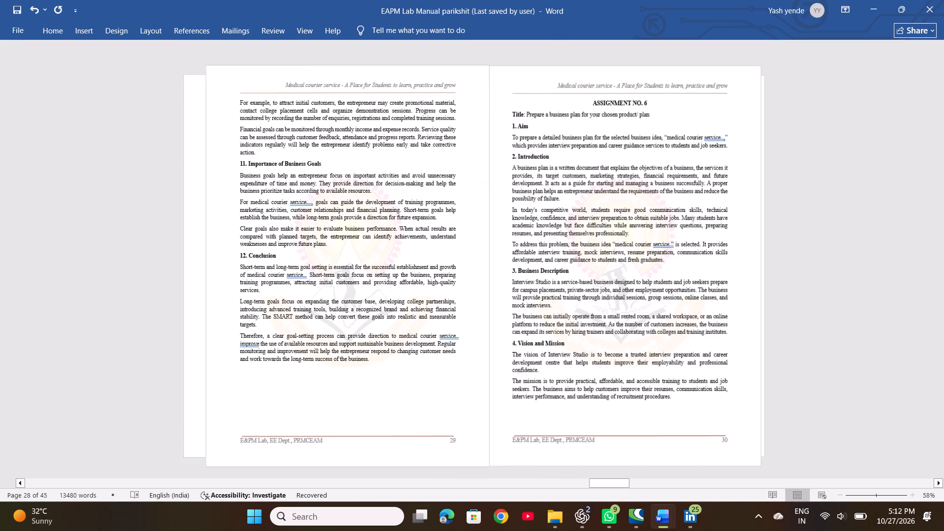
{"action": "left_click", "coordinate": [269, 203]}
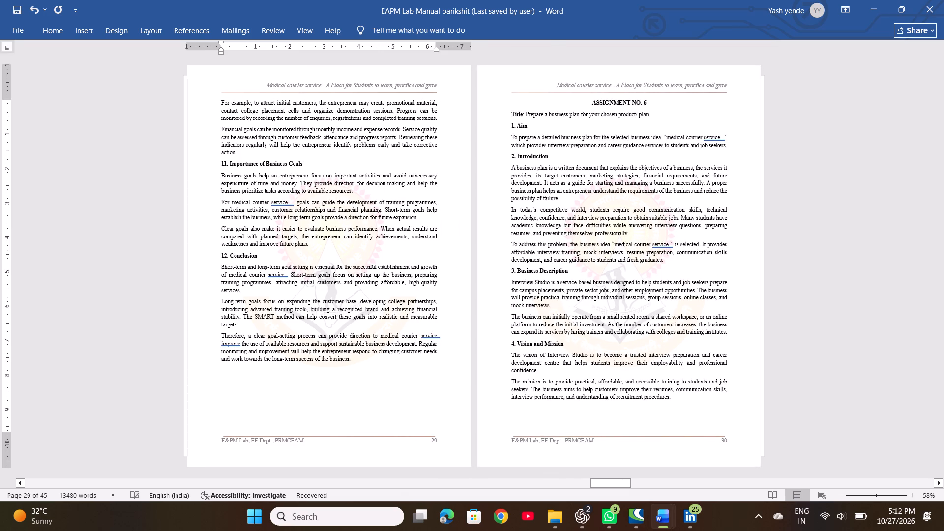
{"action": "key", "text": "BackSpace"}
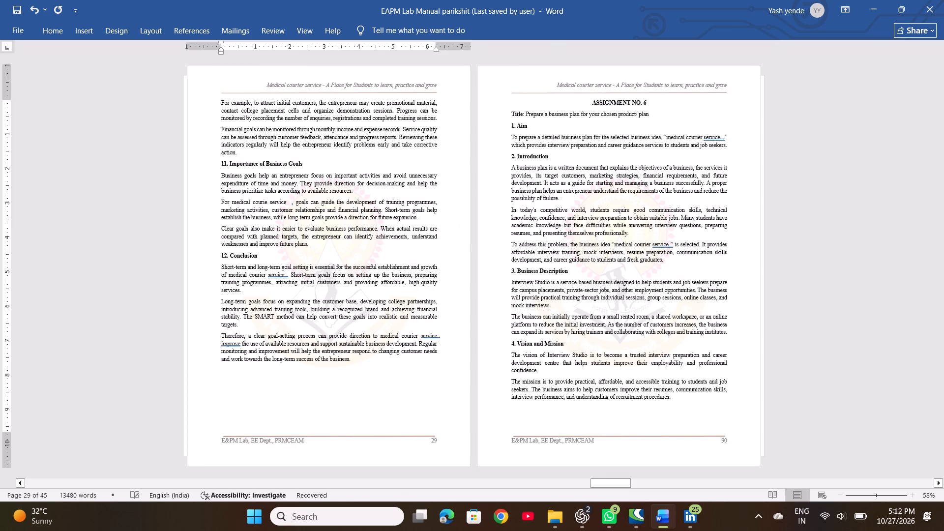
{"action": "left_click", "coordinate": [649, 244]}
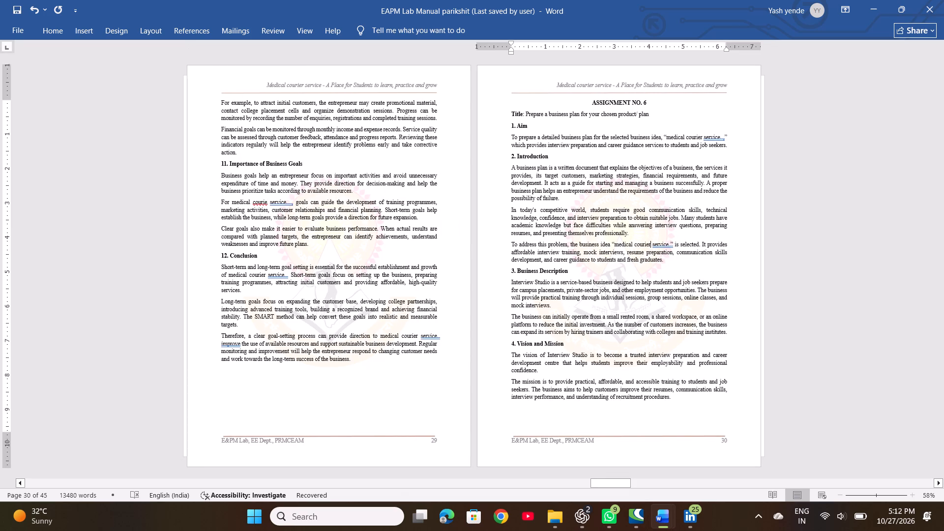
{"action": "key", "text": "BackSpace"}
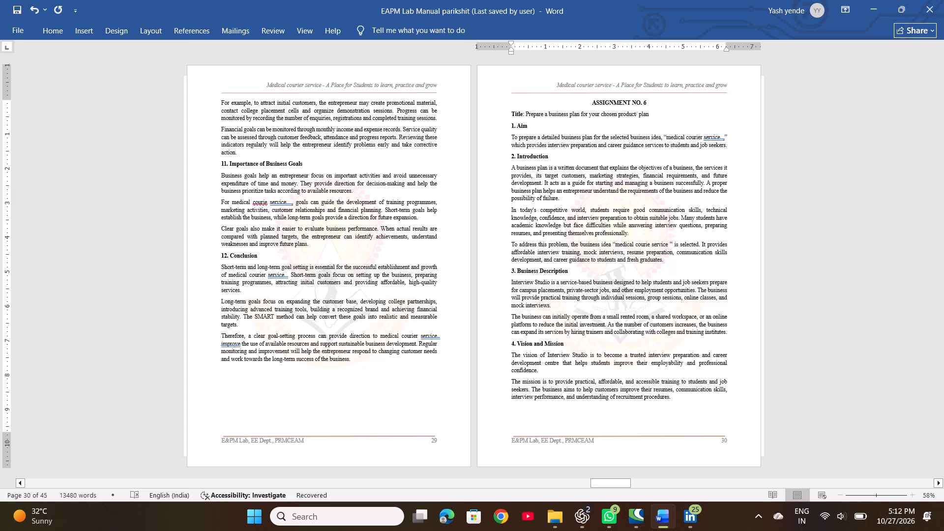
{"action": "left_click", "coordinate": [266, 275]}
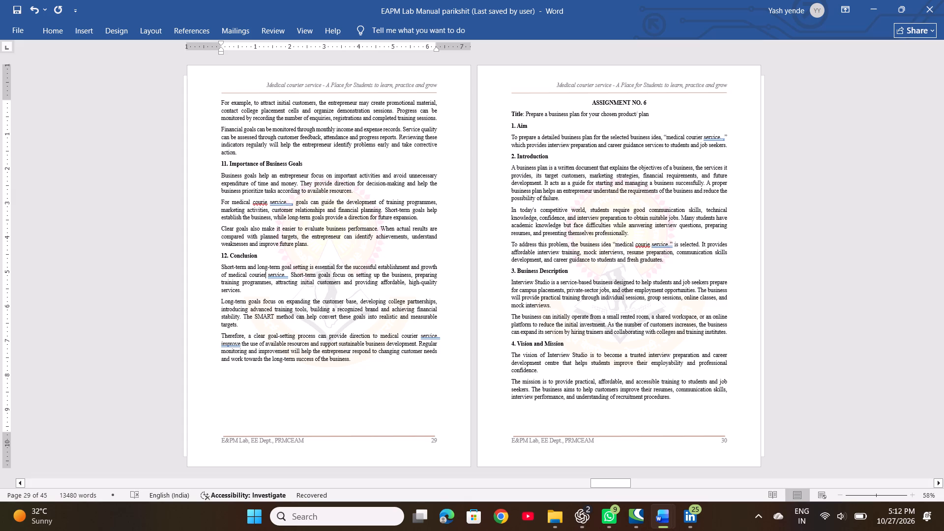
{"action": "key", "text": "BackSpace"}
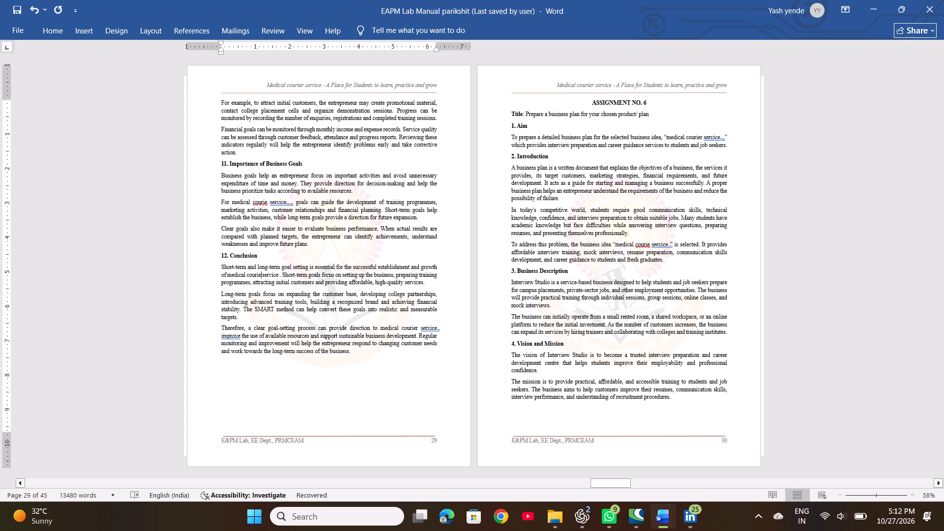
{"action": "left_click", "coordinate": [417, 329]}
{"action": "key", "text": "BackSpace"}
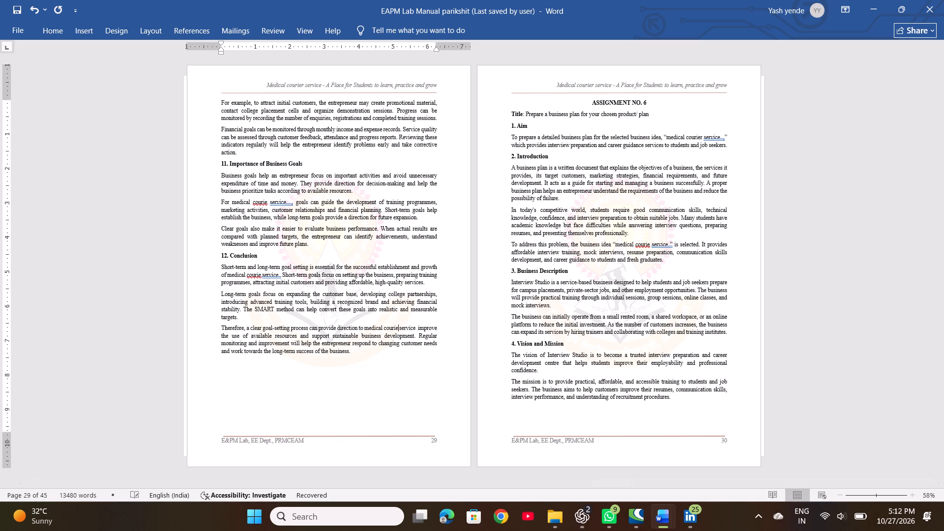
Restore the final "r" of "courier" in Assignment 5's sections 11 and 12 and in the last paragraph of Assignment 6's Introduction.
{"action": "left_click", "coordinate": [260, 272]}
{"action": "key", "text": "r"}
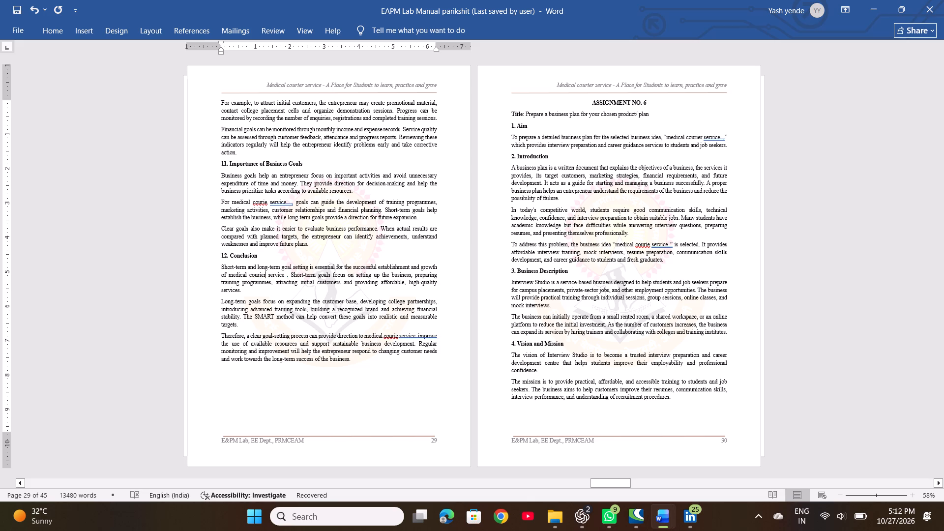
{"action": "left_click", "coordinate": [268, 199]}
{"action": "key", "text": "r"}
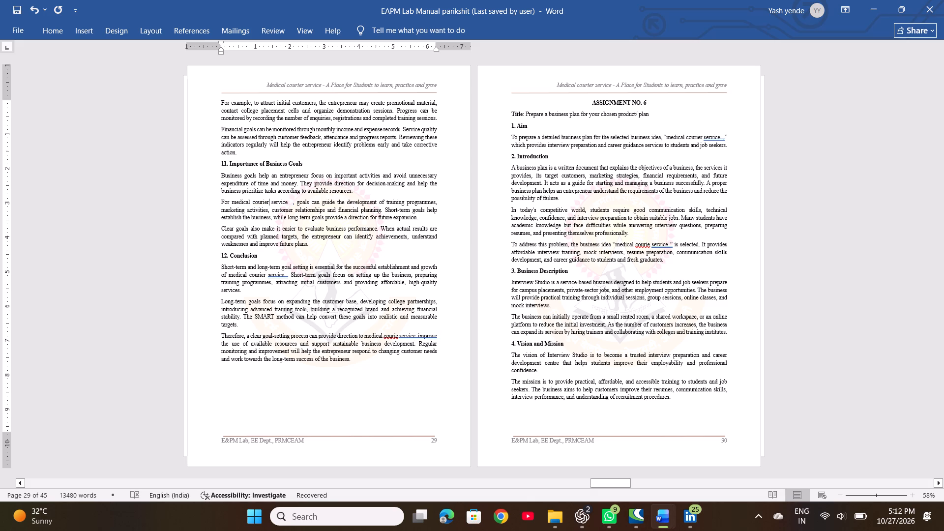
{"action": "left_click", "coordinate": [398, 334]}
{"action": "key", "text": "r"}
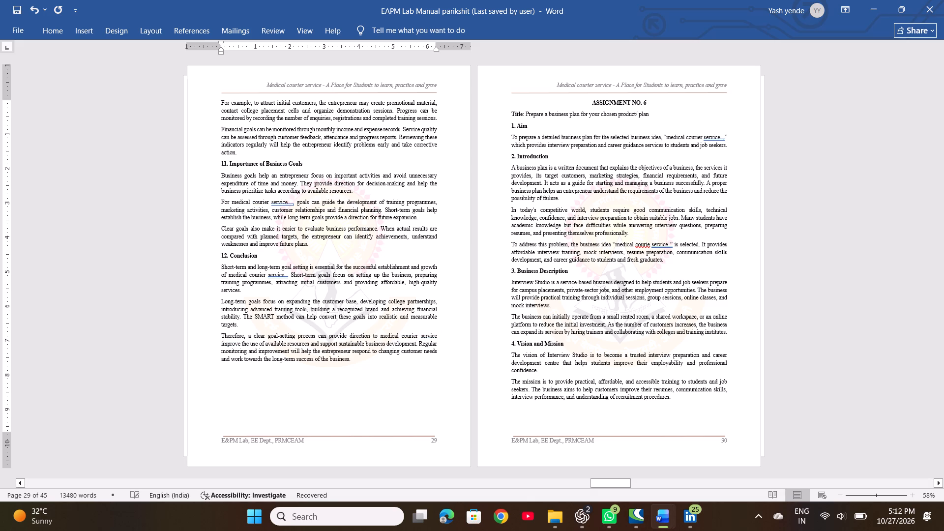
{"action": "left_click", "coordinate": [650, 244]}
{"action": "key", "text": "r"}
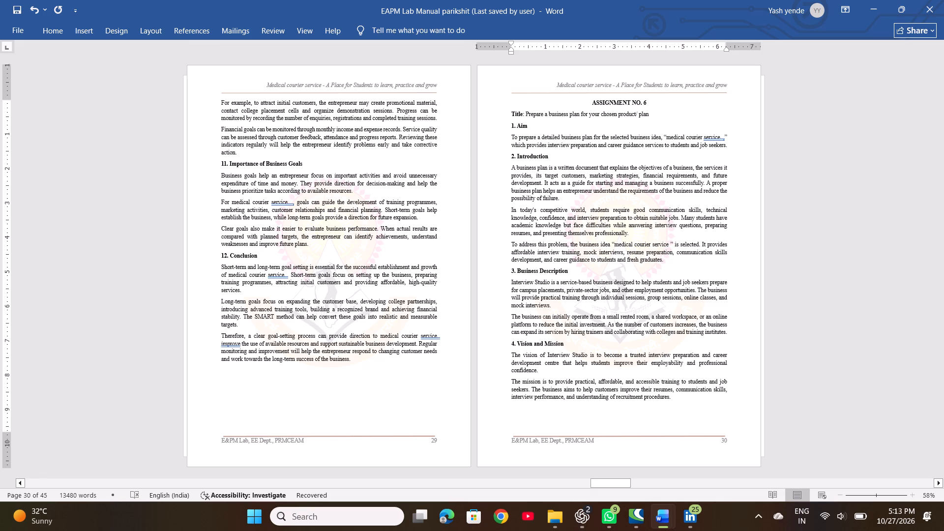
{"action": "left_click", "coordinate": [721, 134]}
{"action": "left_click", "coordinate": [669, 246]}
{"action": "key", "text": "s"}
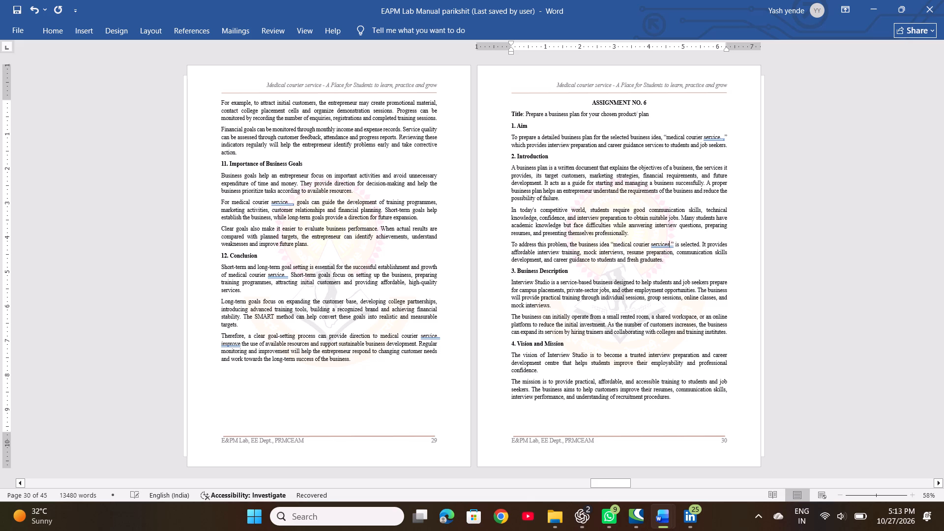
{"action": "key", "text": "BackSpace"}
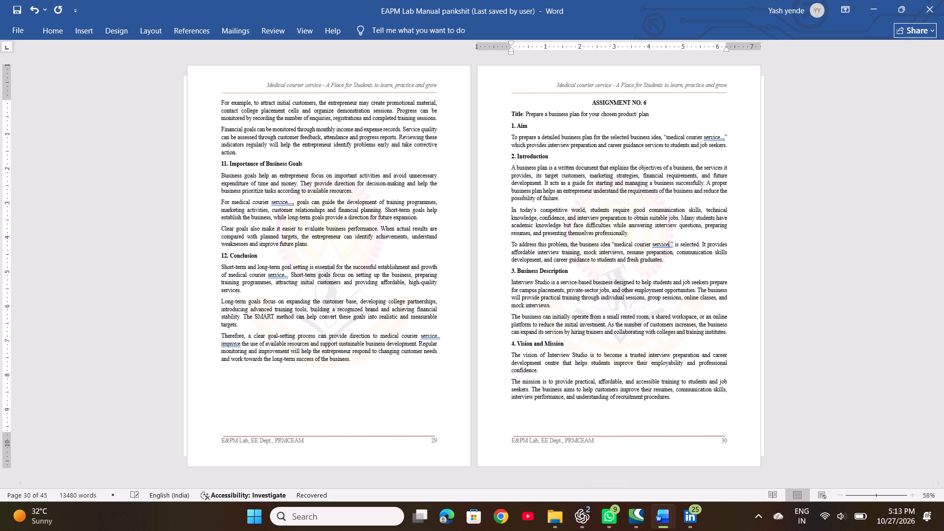
Retype the final "e" of "service" and add a space after it in the opening sentence of Assignment 6's section 15, Risk Analysis.
{"action": "scroll", "coordinate": [696, 254], "scroll_direction": "down", "scroll_amount": 1}
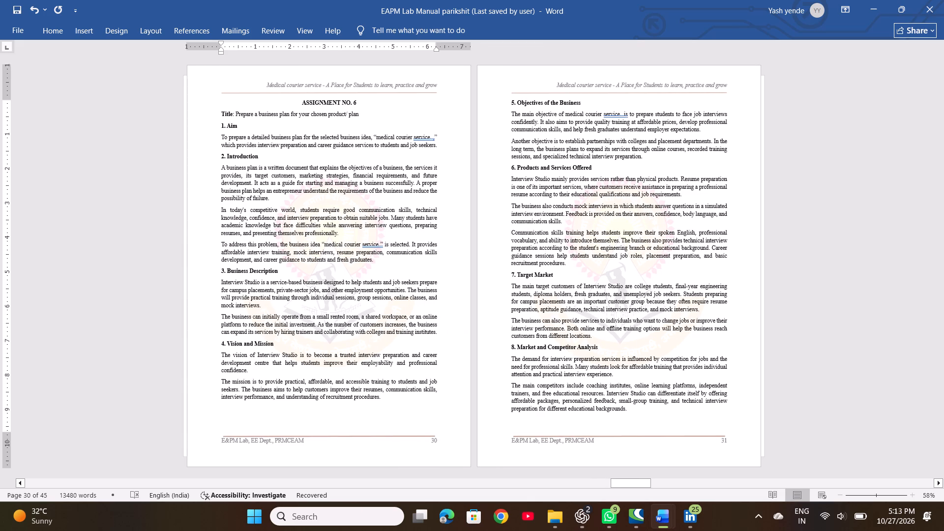
{"action": "scroll", "coordinate": [601, 269], "scroll_direction": "down", "scroll_amount": 1}
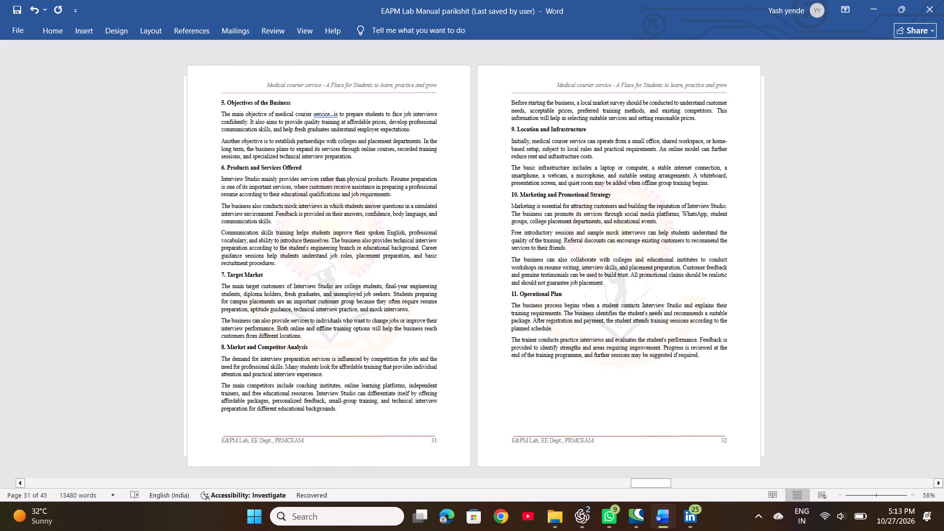
{"action": "scroll", "coordinate": [619, 220], "scroll_direction": "down", "scroll_amount": 2}
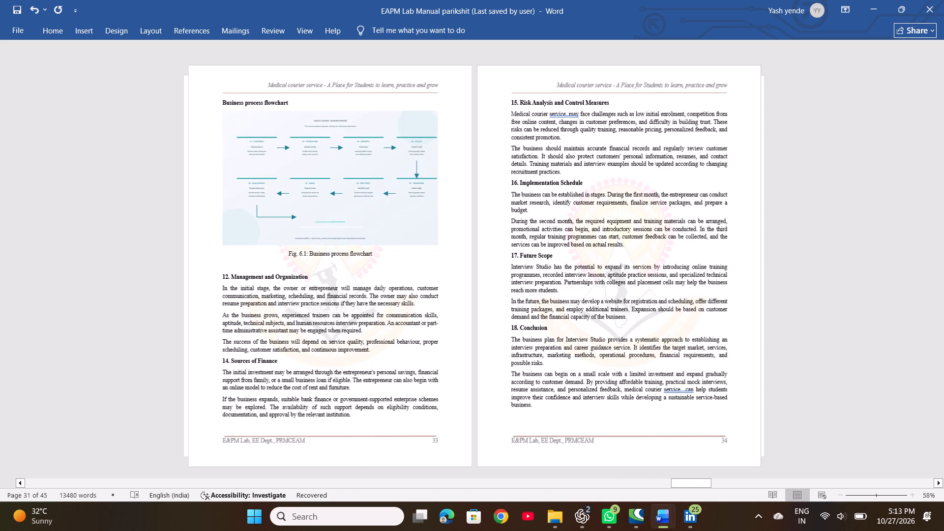
{"action": "scroll", "coordinate": [654, 220], "scroll_direction": "down", "scroll_amount": 2}
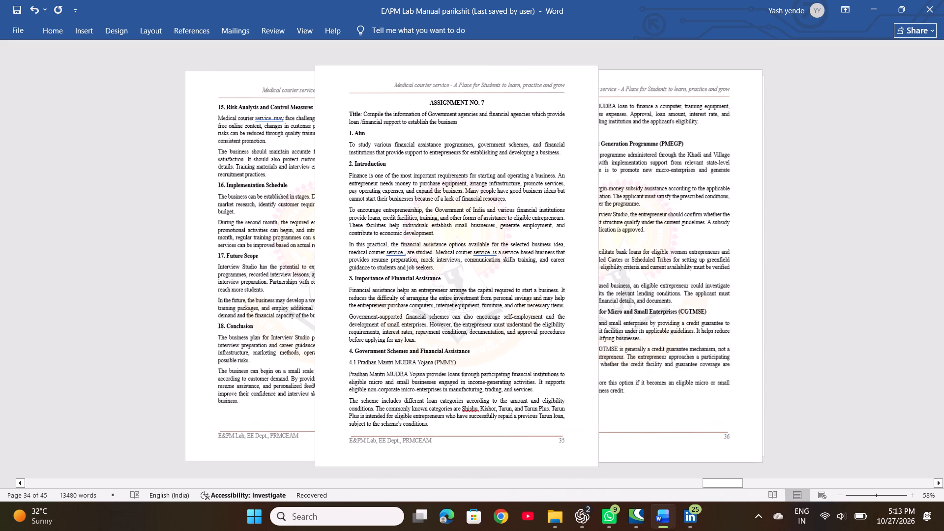
{"action": "scroll", "coordinate": [420, 162], "scroll_direction": "up", "scroll_amount": 2}
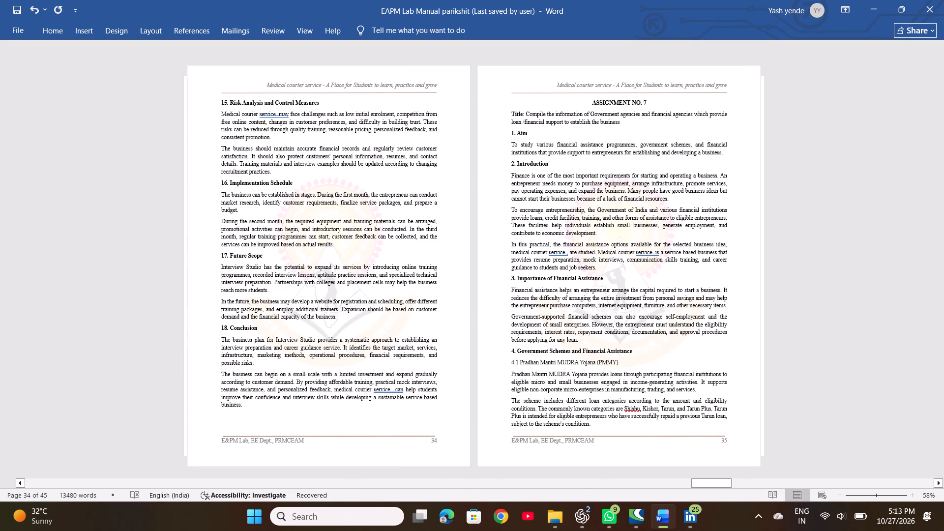
{"action": "left_click", "coordinate": [275, 113]}
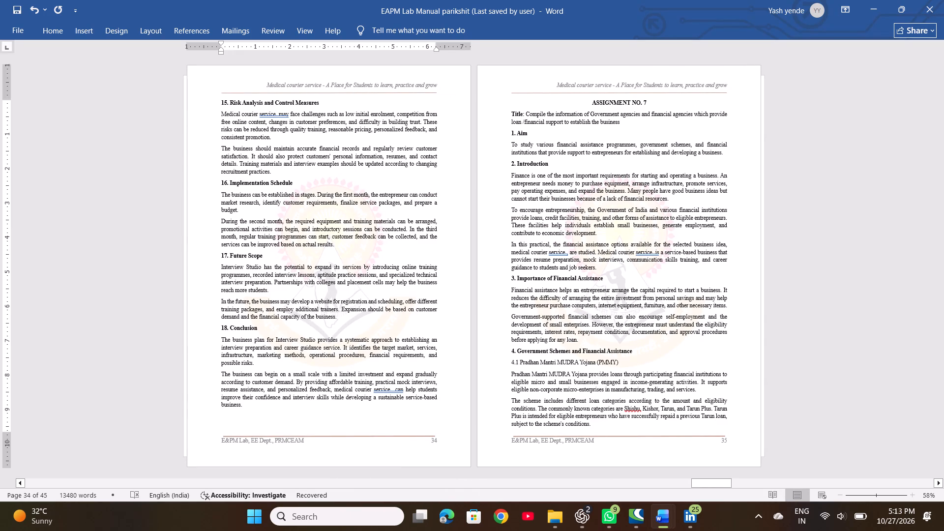
{"action": "key", "text": "BackSpace"}
{"action": "type", "text": "e"}
{"action": "key", "text": "space"}
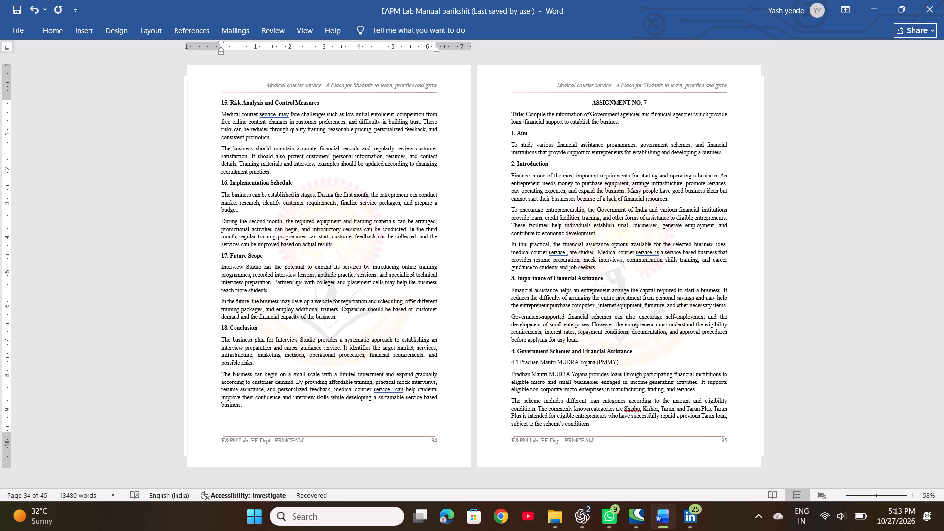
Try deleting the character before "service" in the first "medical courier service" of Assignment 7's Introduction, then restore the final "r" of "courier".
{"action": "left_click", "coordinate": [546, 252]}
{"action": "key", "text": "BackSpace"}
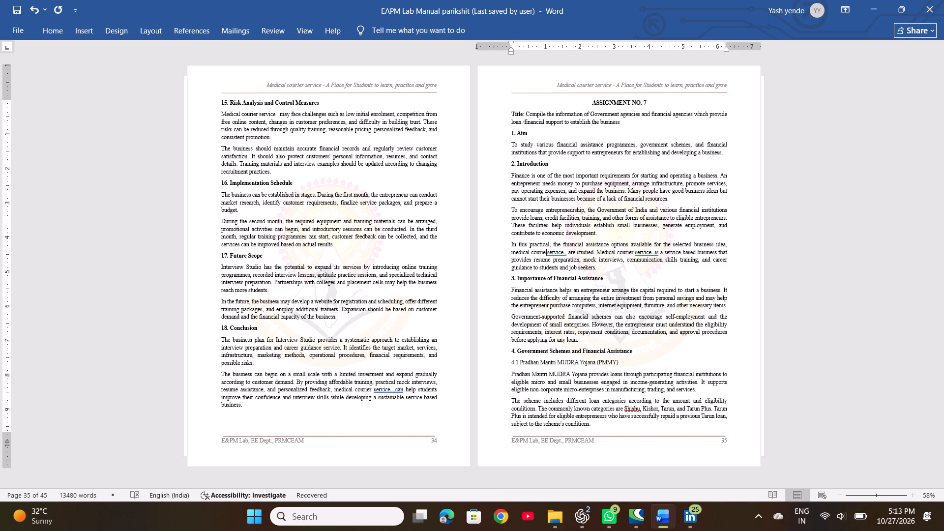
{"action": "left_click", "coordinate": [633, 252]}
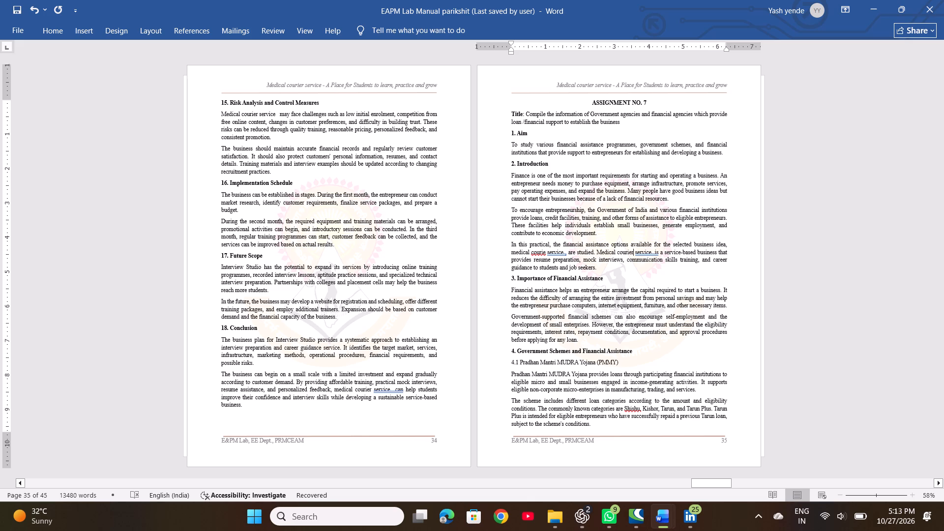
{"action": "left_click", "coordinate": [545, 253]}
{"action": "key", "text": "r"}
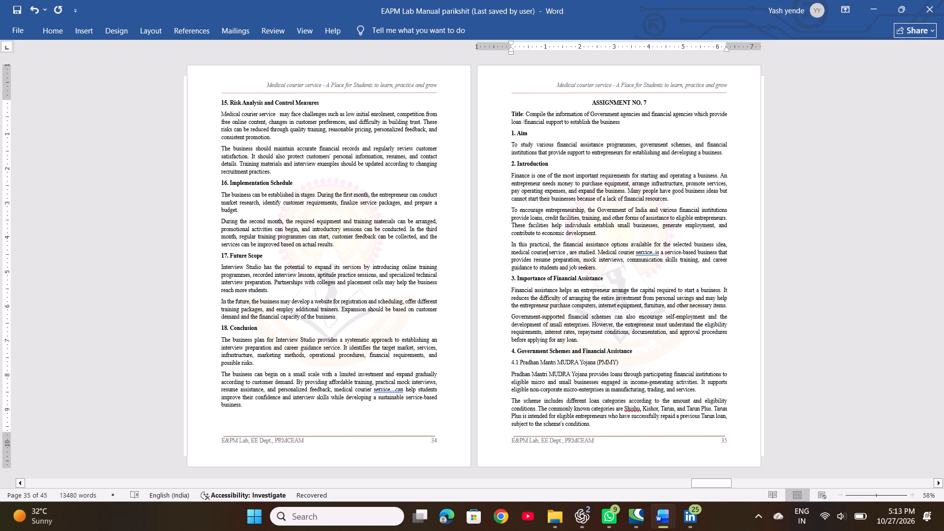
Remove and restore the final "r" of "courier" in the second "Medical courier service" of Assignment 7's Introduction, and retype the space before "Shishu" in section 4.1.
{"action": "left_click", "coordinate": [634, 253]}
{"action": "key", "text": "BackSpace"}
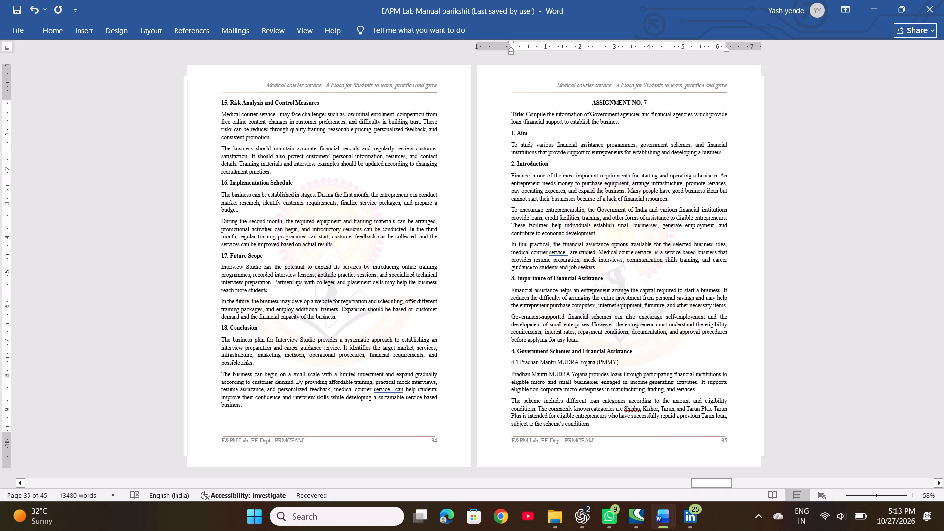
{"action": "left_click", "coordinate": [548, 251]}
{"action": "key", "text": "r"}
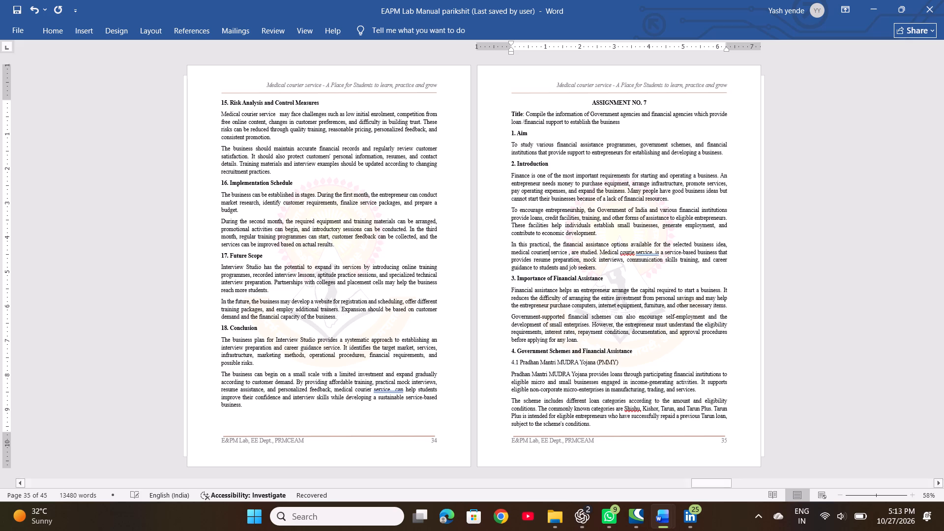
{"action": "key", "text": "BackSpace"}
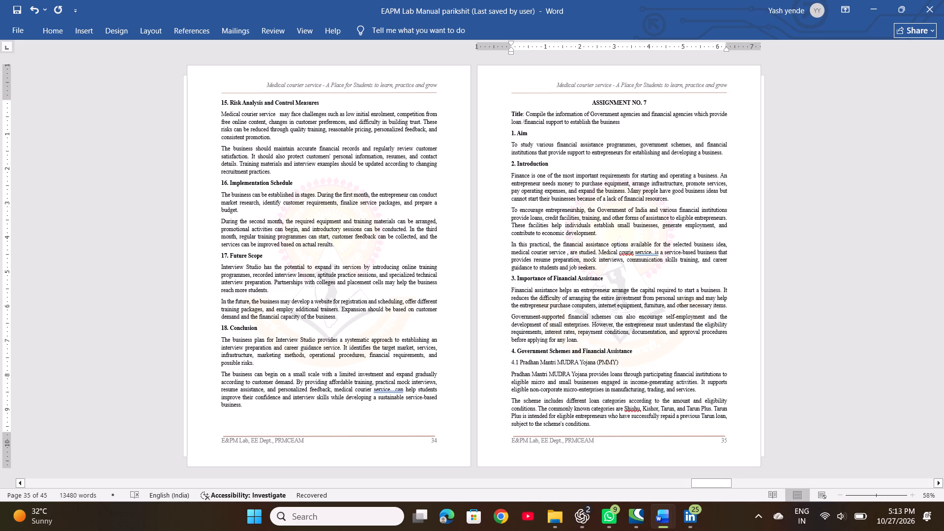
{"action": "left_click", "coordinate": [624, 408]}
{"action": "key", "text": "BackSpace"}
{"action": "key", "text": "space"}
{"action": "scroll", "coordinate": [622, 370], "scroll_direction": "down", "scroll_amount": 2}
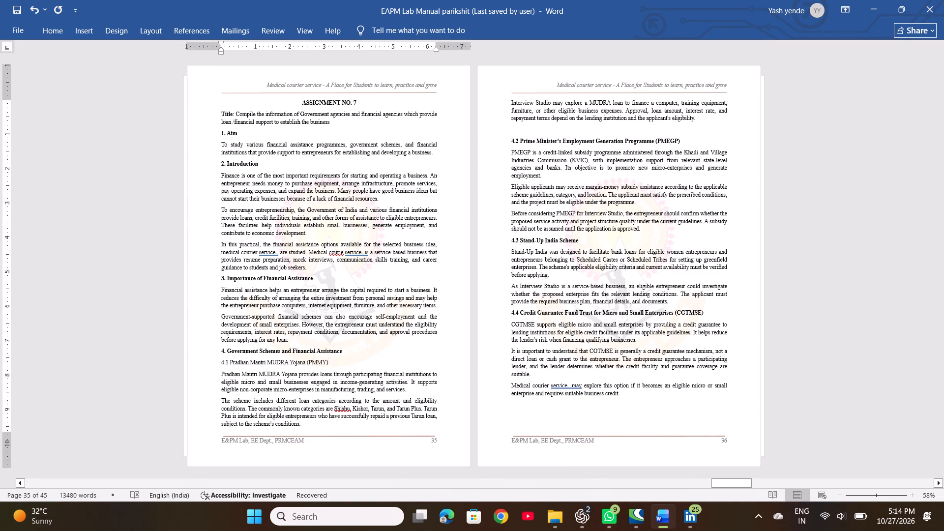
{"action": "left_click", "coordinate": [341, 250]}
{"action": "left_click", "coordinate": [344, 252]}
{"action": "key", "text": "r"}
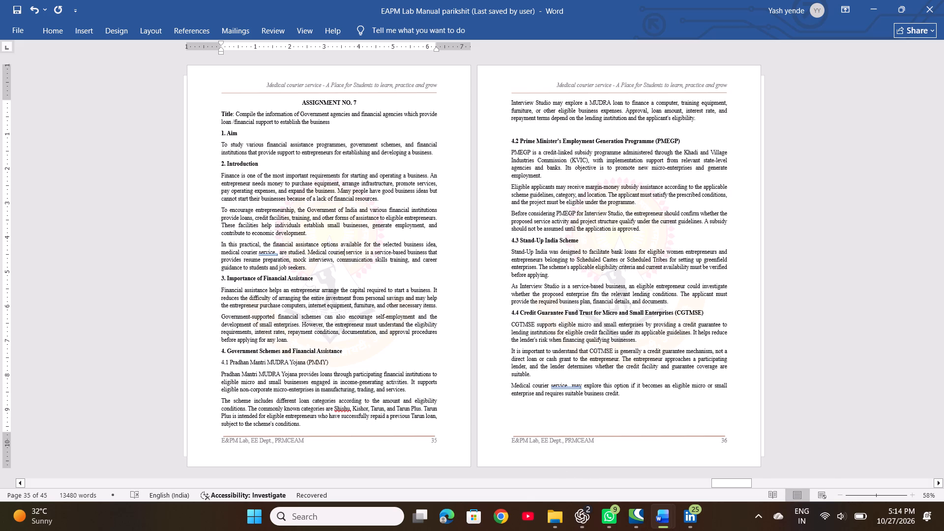
Check the remaining pages through the end of Assignment 8 and look back over the earlier assignments for leftover errors.
{"action": "scroll", "coordinate": [646, 363], "scroll_direction": "down", "scroll_amount": 4}
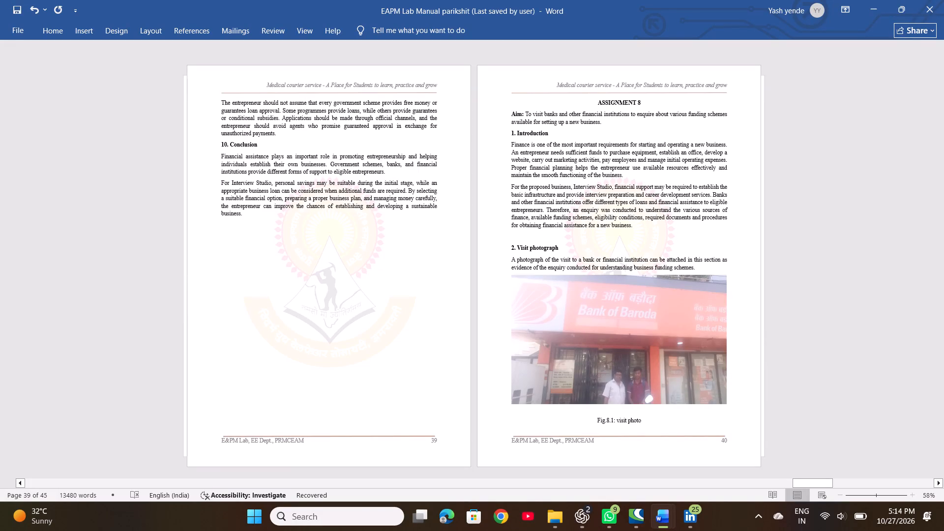
{"action": "scroll", "coordinate": [689, 345], "scroll_direction": "down", "scroll_amount": 9}
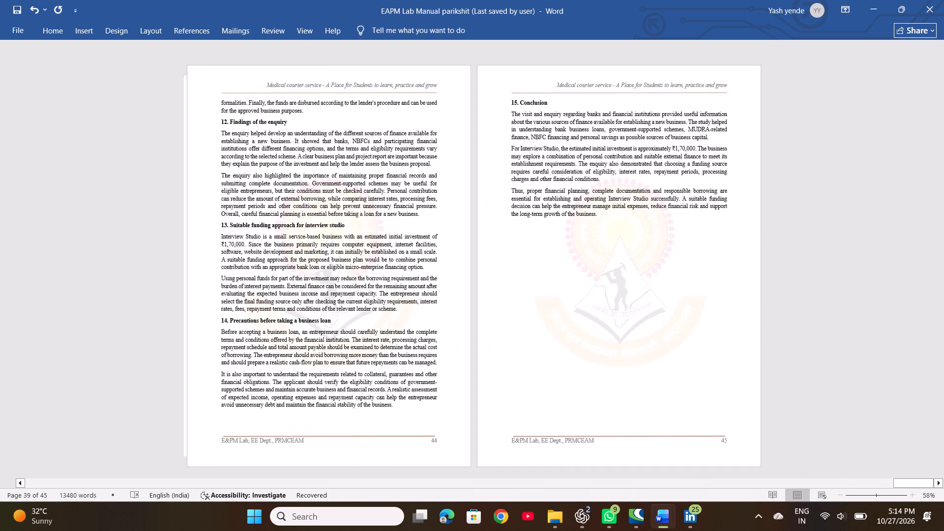
{"action": "scroll", "coordinate": [689, 343], "scroll_direction": "up", "scroll_amount": 20}
{"action": "scroll", "coordinate": [689, 343], "scroll_direction": "up", "scroll_amount": 20}
{"action": "scroll", "coordinate": [689, 343], "scroll_direction": "up", "scroll_amount": 2}
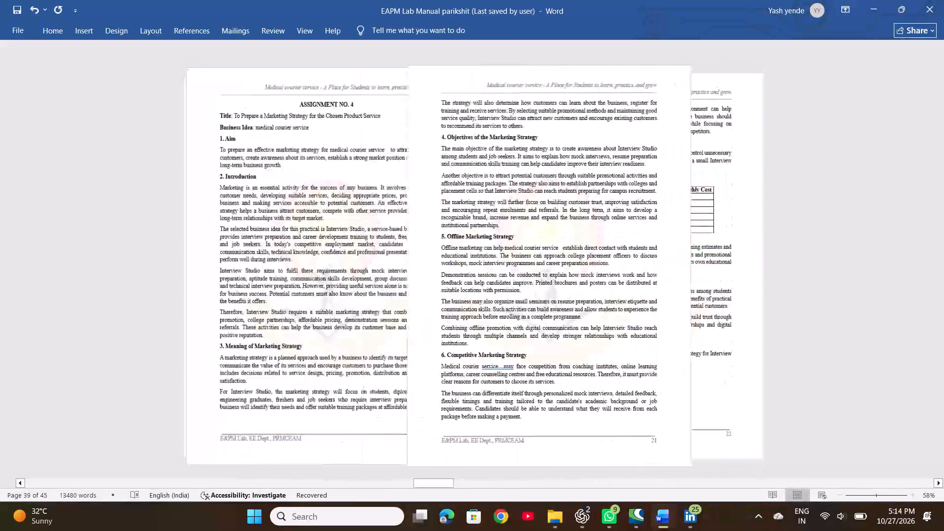
{"action": "scroll", "coordinate": [695, 335], "scroll_direction": "up", "scroll_amount": 13}
{"action": "scroll", "coordinate": [696, 336], "scroll_direction": "up", "scroll_amount": 20}
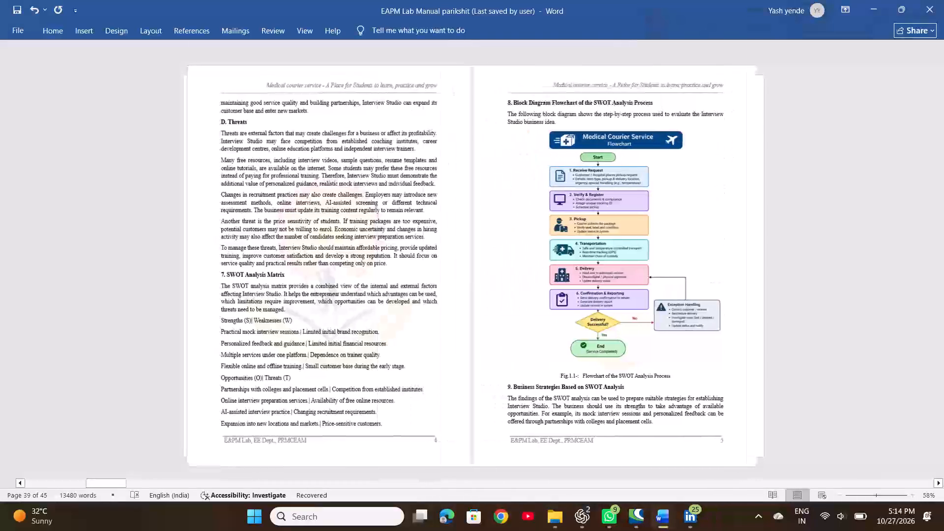
{"action": "scroll", "coordinate": [697, 336], "scroll_direction": "up", "scroll_amount": 20}
{"action": "scroll", "coordinate": [697, 336], "scroll_direction": "down", "scroll_amount": 6}
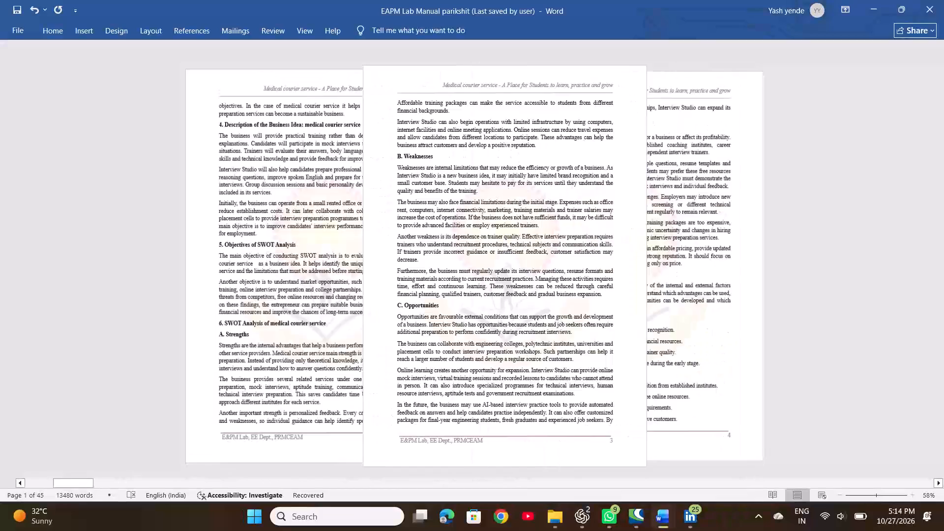
{"action": "scroll", "coordinate": [697, 336], "scroll_direction": "down", "scroll_amount": 20}
{"action": "scroll", "coordinate": [697, 336], "scroll_direction": "down", "scroll_amount": 16}
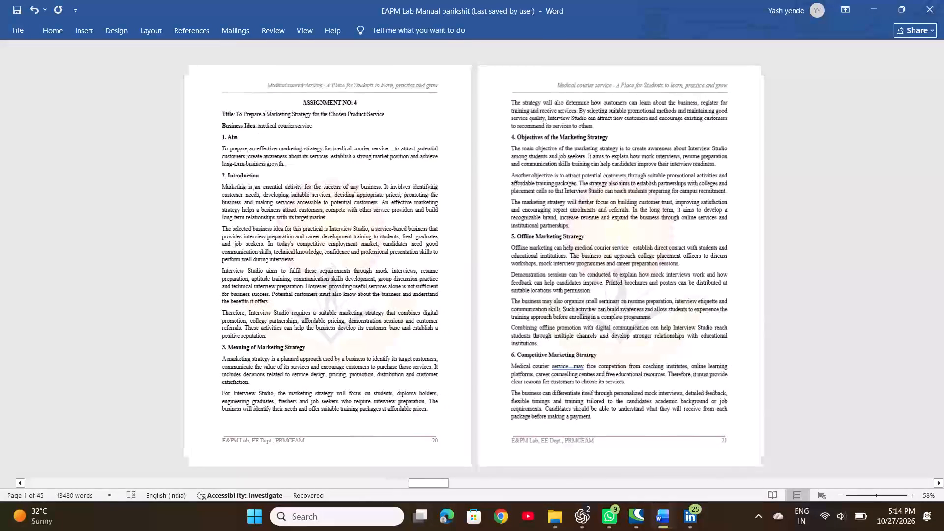
{"action": "scroll", "coordinate": [697, 336], "scroll_direction": "up", "scroll_amount": 9}
Correct "courie" to "courier" in the opening sentence of Assignment 3's section 10, Estimated Monthly Operating Expenses.
{"action": "scroll", "coordinate": [697, 336], "scroll_direction": "down", "scroll_amount": 2}
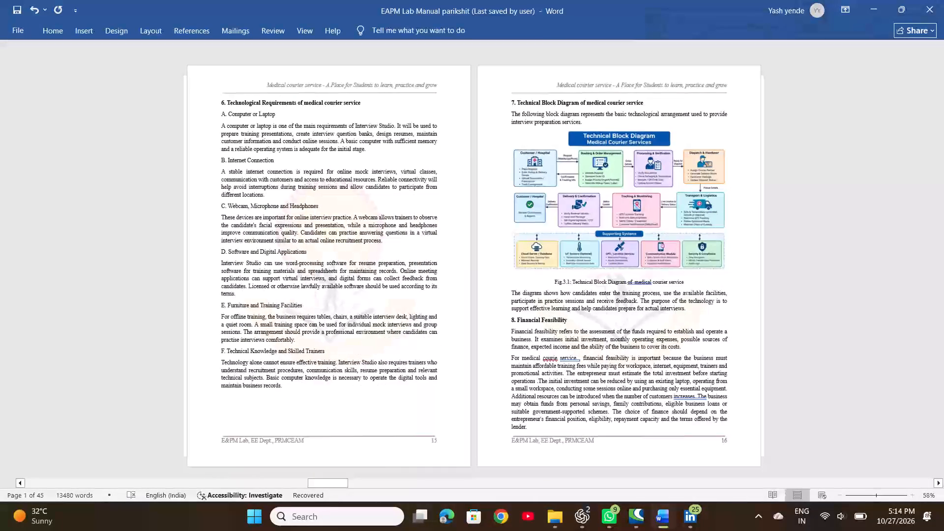
{"action": "scroll", "coordinate": [697, 336], "scroll_direction": "down", "scroll_amount": 2}
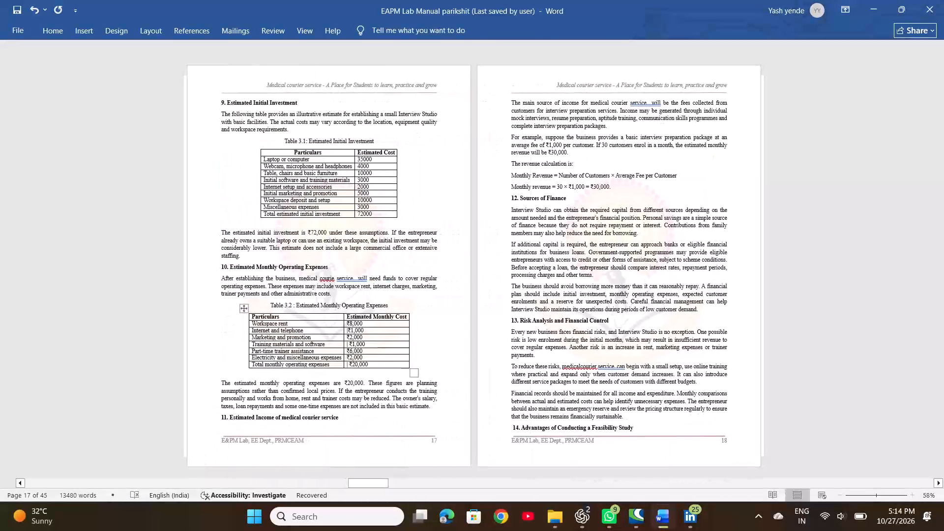
{"action": "left_click", "coordinate": [332, 279]}
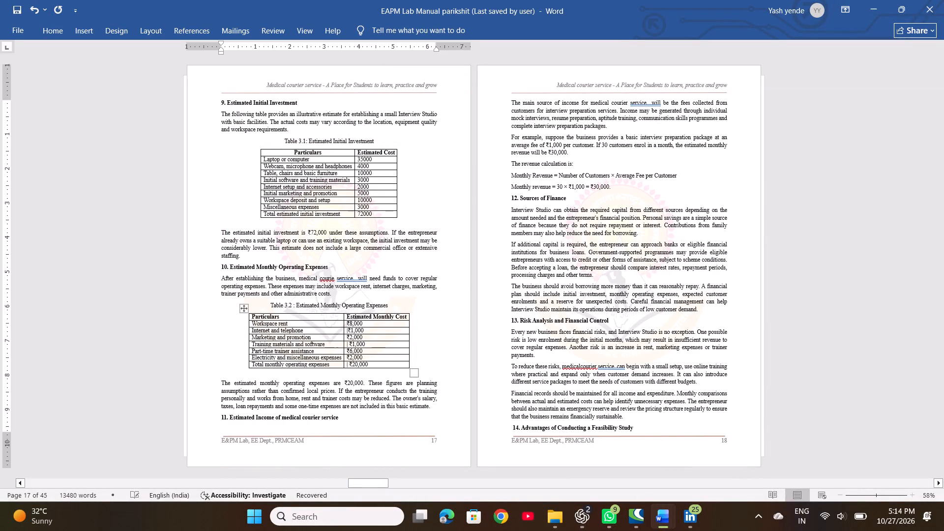
{"action": "key", "text": "r"}
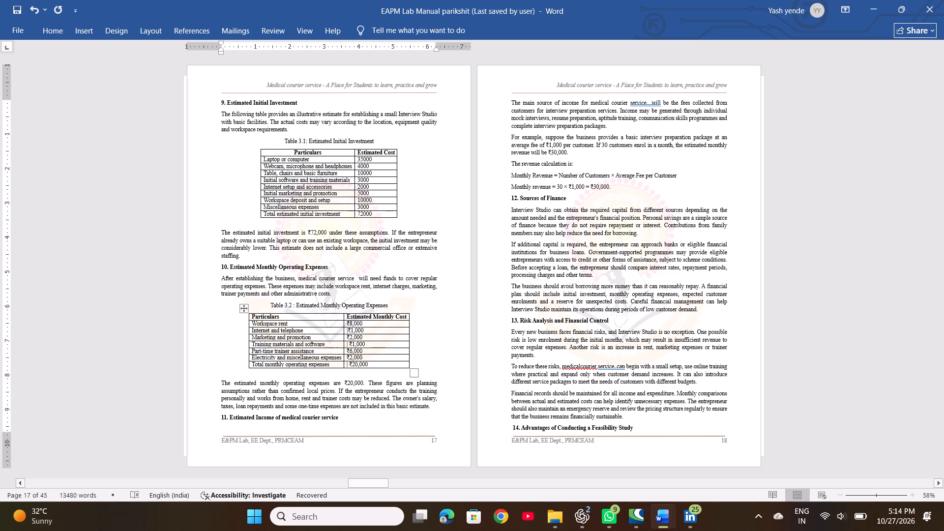
Separate "medicalcourier" into two words and add spaces before and after "service" in Assignment 3's section 13, Risk Analysis and Financial Control.
{"action": "left_click", "coordinate": [579, 364]}
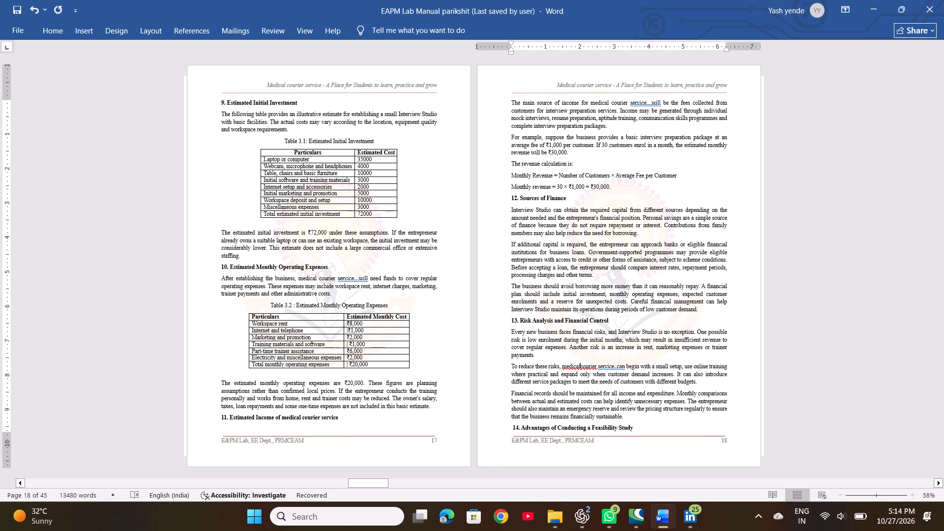
{"action": "key", "text": "space"}
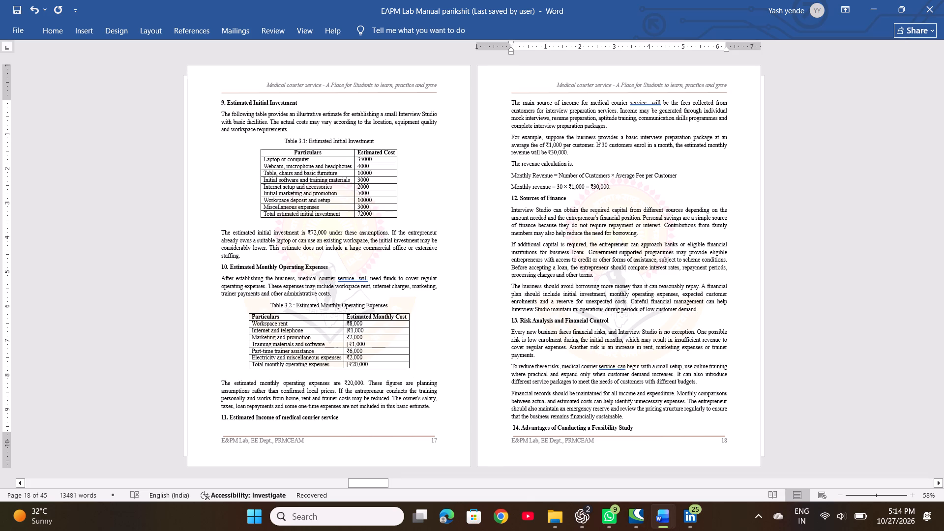
{"action": "left_click", "coordinate": [597, 365]}
{"action": "key", "text": "space"}
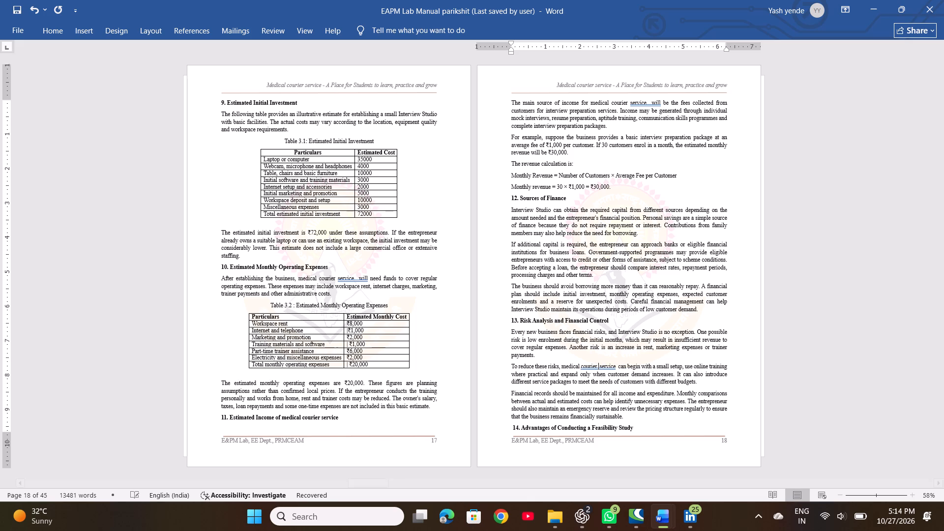
{"action": "left_click", "coordinate": [615, 363]}
{"action": "left_click", "coordinate": [617, 368]}
{"action": "key", "text": "space"}
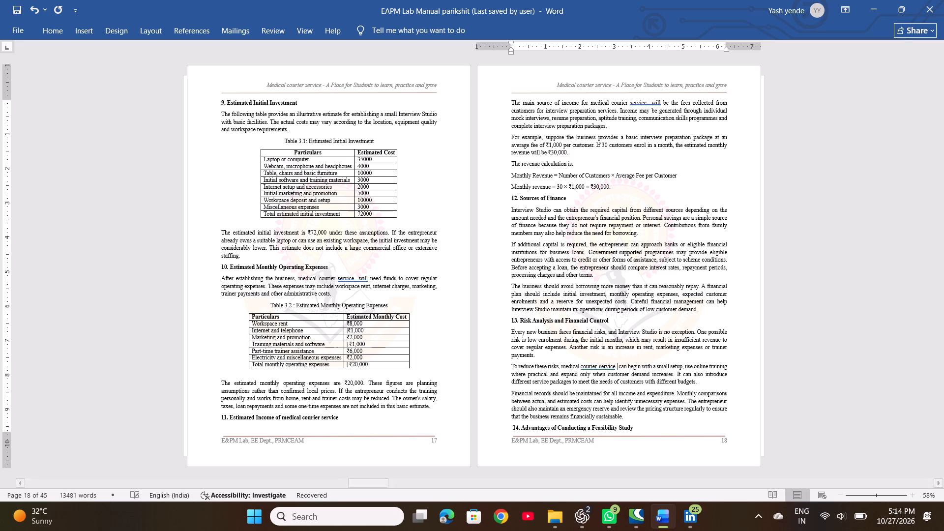
Retype "service" followed by a space inside the quoted business name in the last paragraph of Assignment 6's Introduction.
{"action": "scroll", "coordinate": [669, 396], "scroll_direction": "down", "scroll_amount": 2}
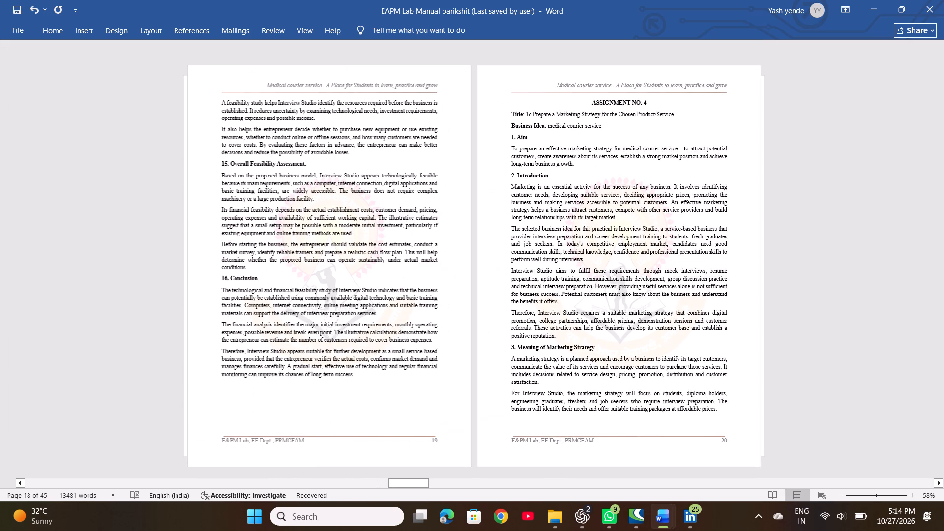
{"action": "scroll", "coordinate": [669, 396], "scroll_direction": "down", "scroll_amount": 2}
{"action": "scroll", "coordinate": [669, 396], "scroll_direction": "up", "scroll_amount": 1}
{"action": "scroll", "coordinate": [669, 396], "scroll_direction": "down", "scroll_amount": 11}
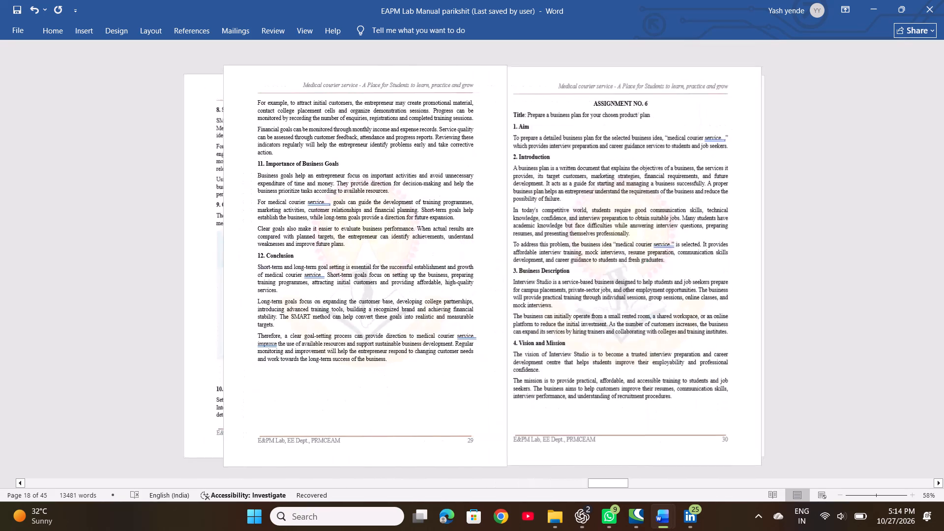
{"action": "scroll", "coordinate": [669, 396], "scroll_direction": "down", "scroll_amount": 6}
{"action": "scroll", "coordinate": [670, 395], "scroll_direction": "up", "scroll_amount": 5}
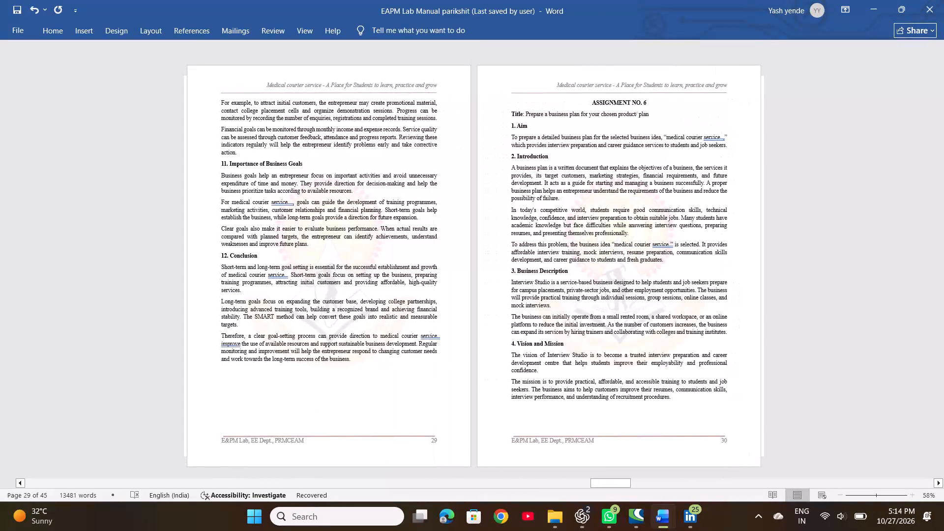
{"action": "left_click", "coordinate": [669, 242]}
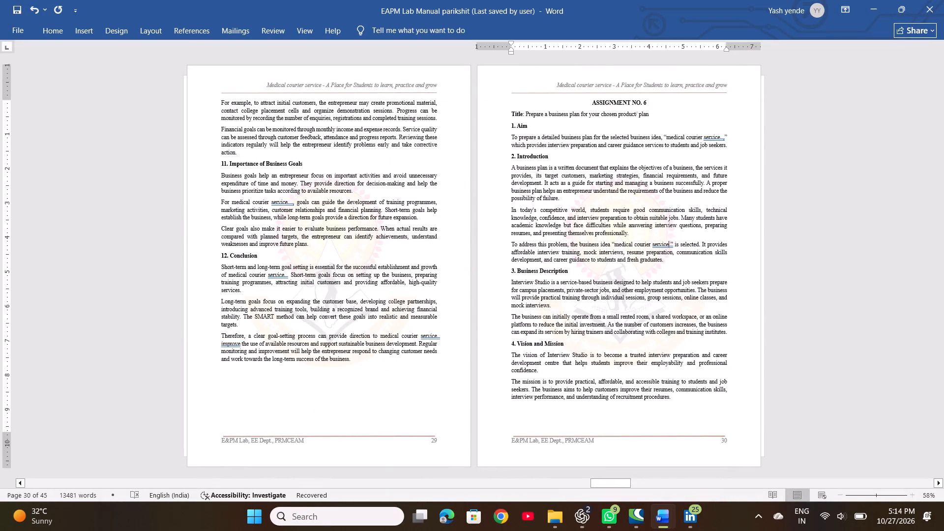
{"action": "key", "text": "BackSpace"}
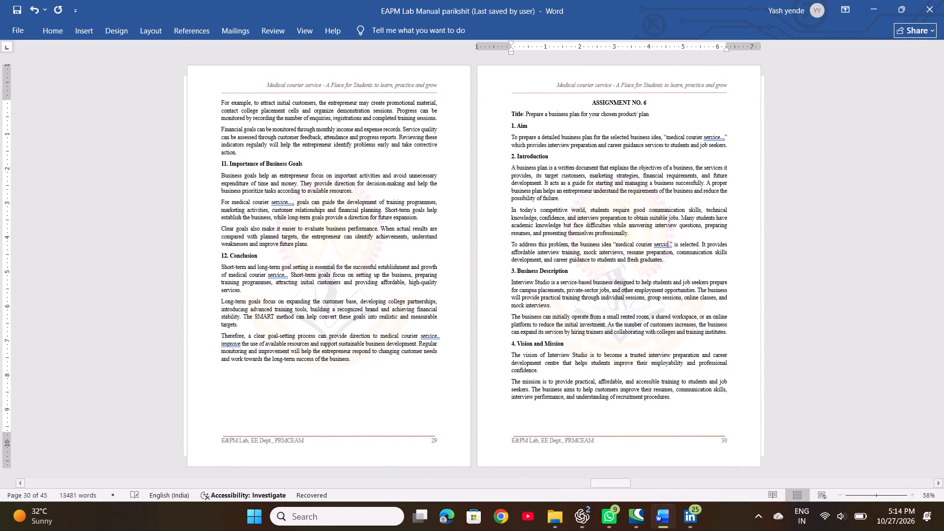
{"action": "key", "text": "BackSpace"}
{"action": "key", "text": "BackSpace"}
{"action": "key", "text": "BackSpace"}
{"action": "key", "text": "BackSpace"}
{"action": "key", "text": "BackSpace"}
{"action": "key", "text": "BackSpace"}
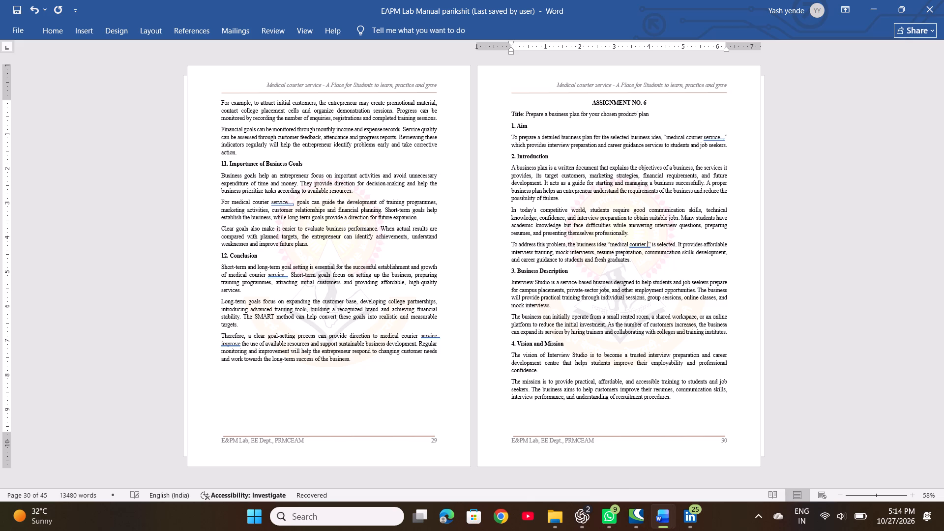
{"action": "type", "text": "service"}
{"action": "key", "text": "space"}
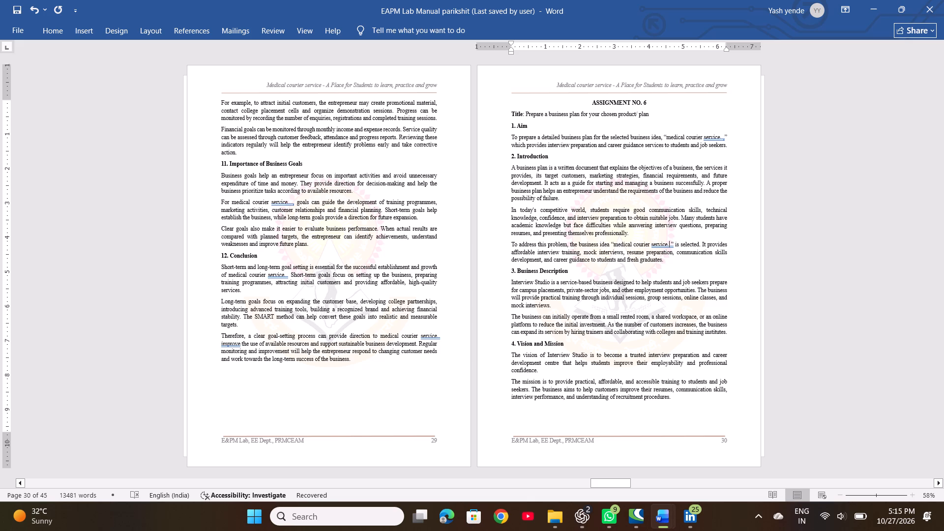
Retype the word after "medical courier" as "servise" in the second paragraph of Assignment 5's section 11, Importance of Business Goals.
{"action": "left_click", "coordinate": [288, 202]}
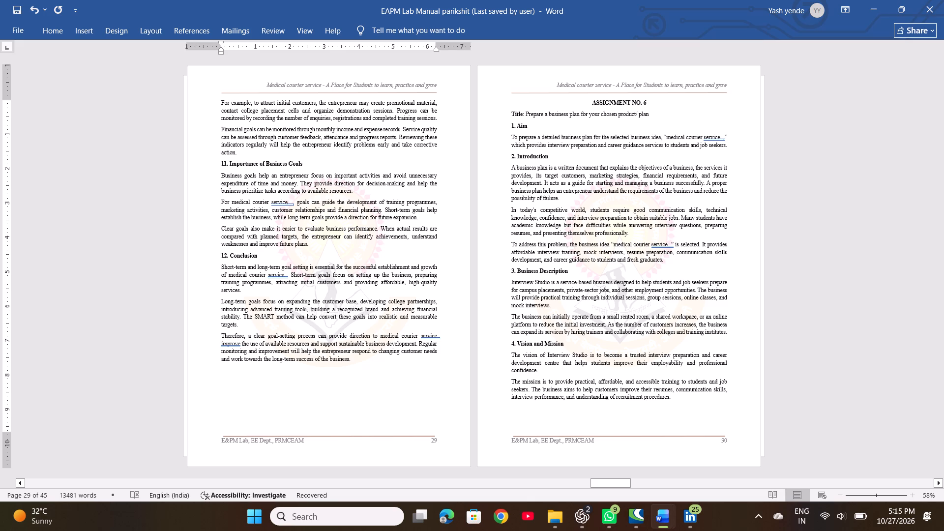
{"action": "key", "text": "BackSpace"}
{"action": "key", "text": "BackSpace"}
{"action": "key", "text": "BackSpace"}
{"action": "key", "text": "BackSpace"}
{"action": "key", "text": "BackSpace"}
{"action": "key", "text": "BackSpace"}
{"action": "key", "text": "BackSpace"}
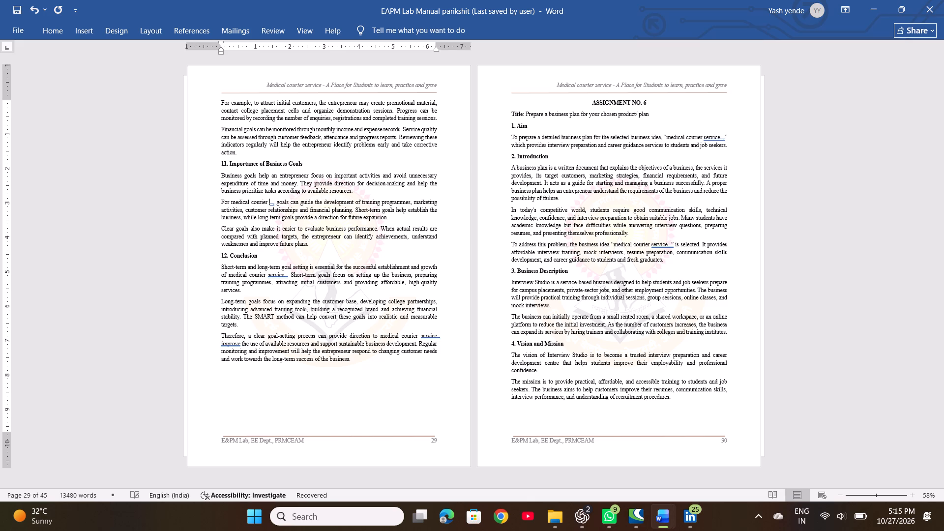
{"action": "type", "text": "servise"}
{"action": "key", "text": "space"}
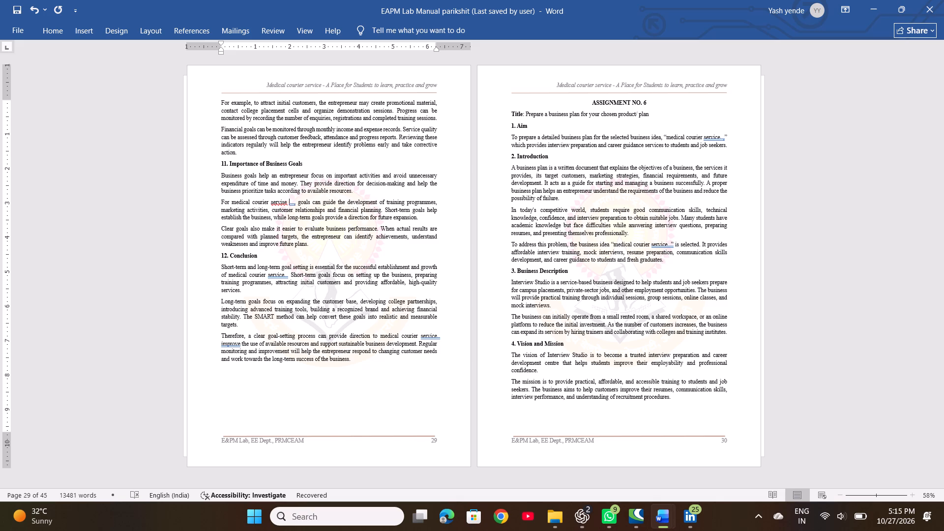
{"action": "key", "text": "BackSpace"}
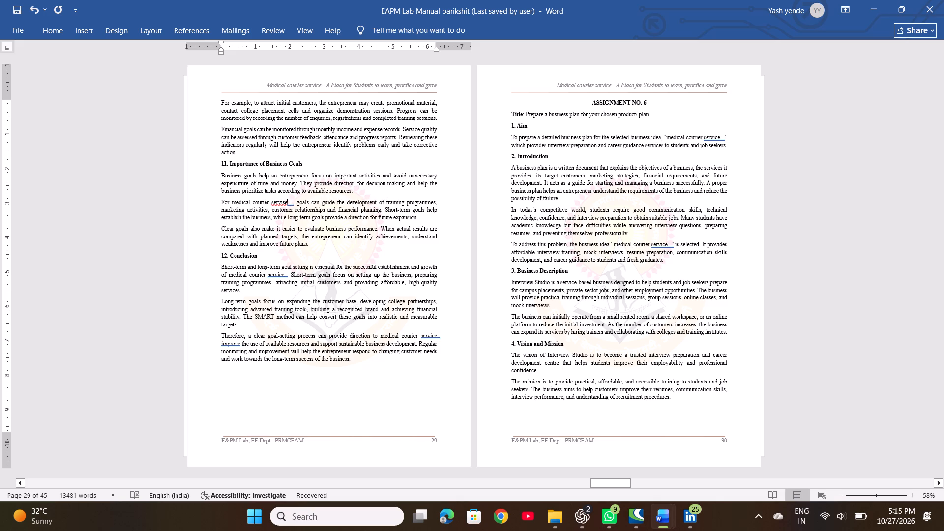
Remove the extra spacing after the retyped word in section 11, retype the final "r" of "courier" before it, and add a space before "goals".
{"action": "left_click", "coordinate": [292, 204]}
{"action": "key", "text": "BackSpace"}
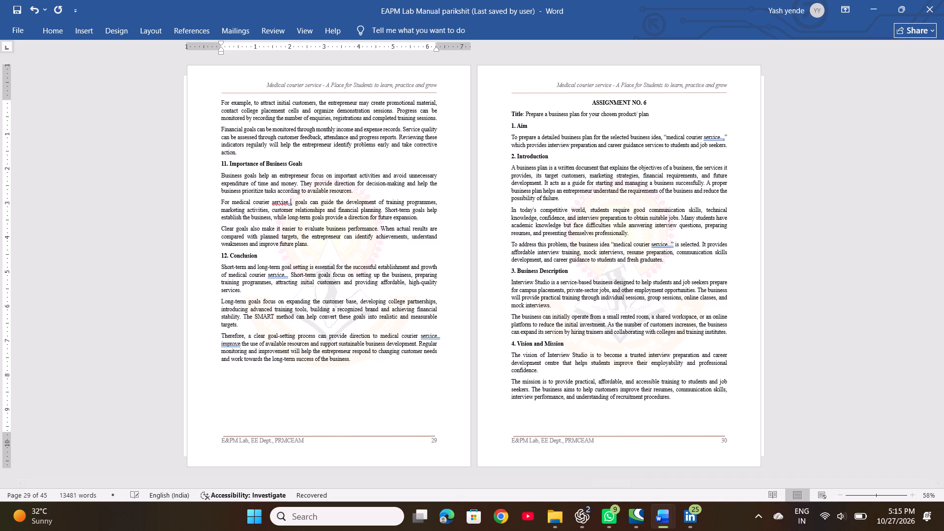
{"action": "key", "text": "BackSpace"}
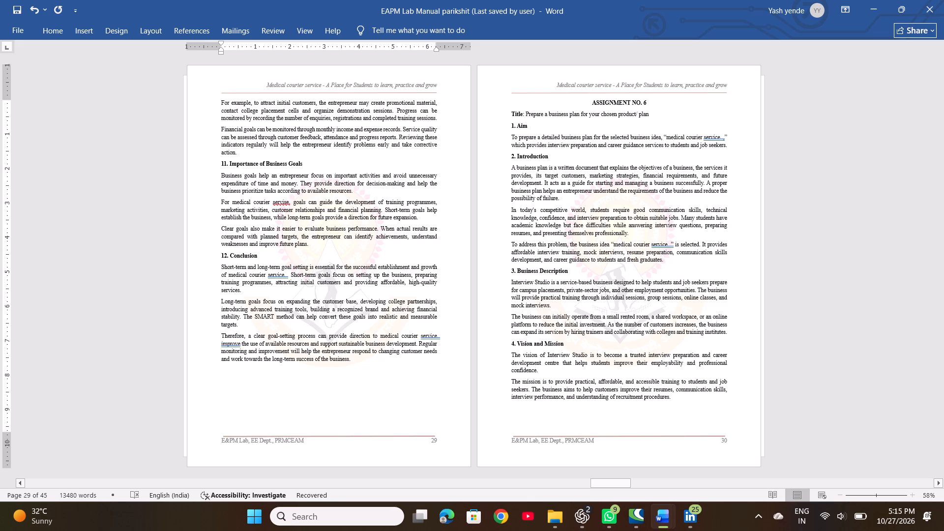
{"action": "left_click", "coordinate": [270, 204]}
{"action": "key", "text": "BackSpace"}
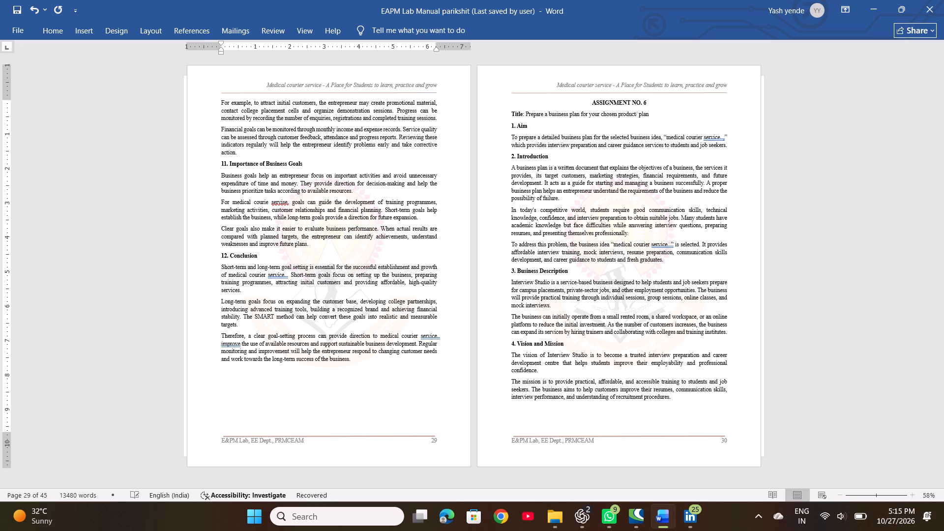
{"action": "key", "text": "r"}
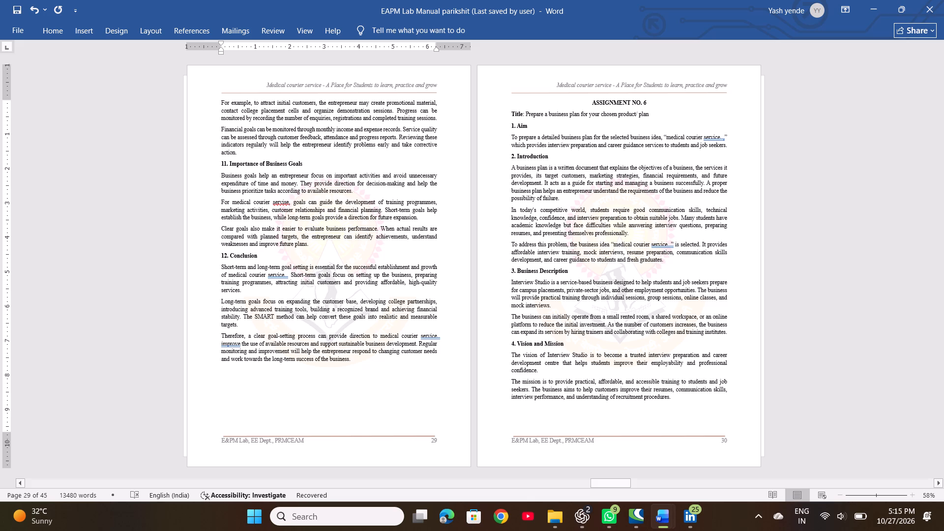
{"action": "left_click", "coordinate": [292, 204]}
{"action": "key", "text": "space"}
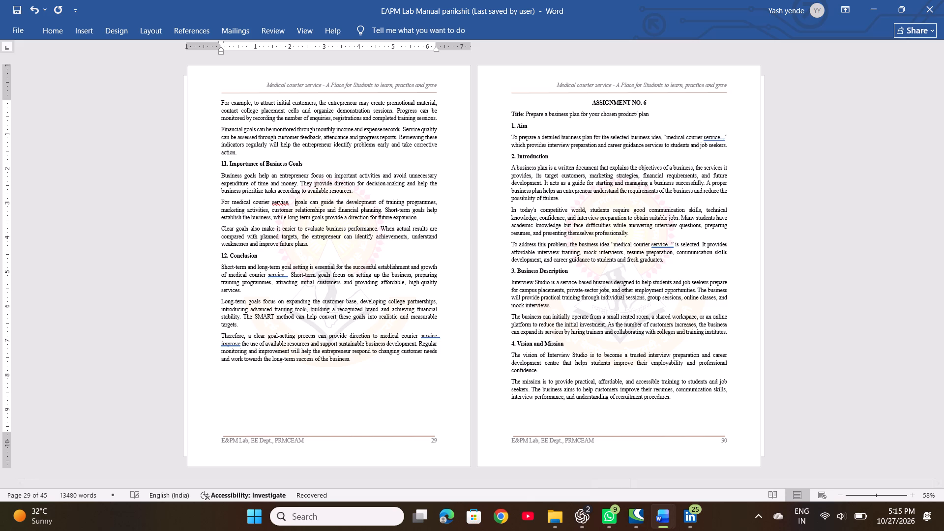
Add a space after "improve" in the last paragraph of Assignment 5's Conclusion.
{"action": "left_click", "coordinate": [238, 342]}
{"action": "left_click", "coordinate": [242, 343]}
{"action": "key", "text": "space"}
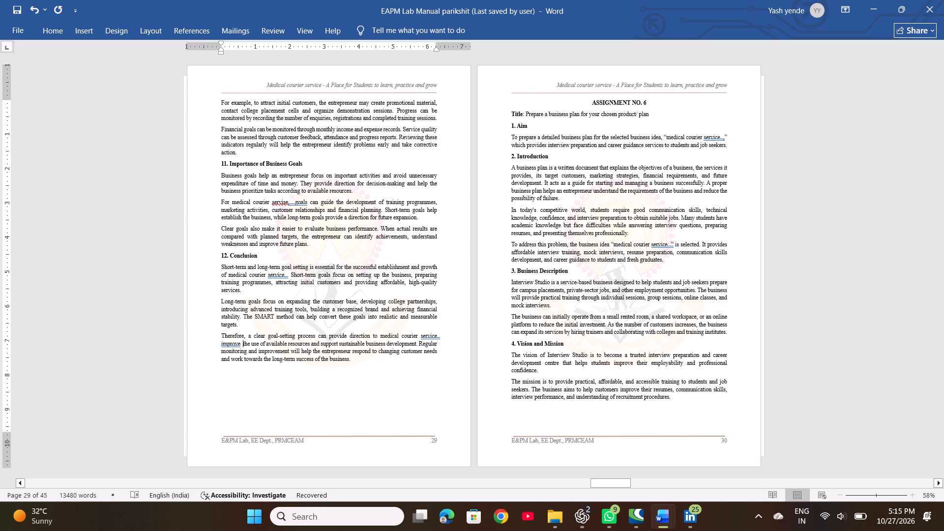
Skim the remaining pages through Assignment 8, and look back through the manual to the start of Assignment 1.
{"action": "scroll", "coordinate": [709, 365], "scroll_direction": "down", "scroll_amount": 18}
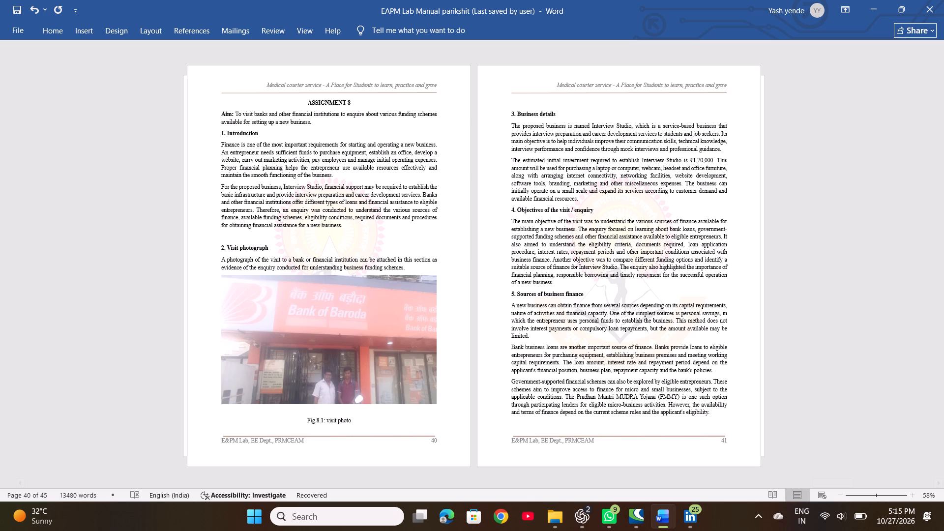
{"action": "scroll", "coordinate": [598, 358], "scroll_direction": "down", "scroll_amount": 12}
{"action": "scroll", "coordinate": [599, 357], "scroll_direction": "up", "scroll_amount": 4}
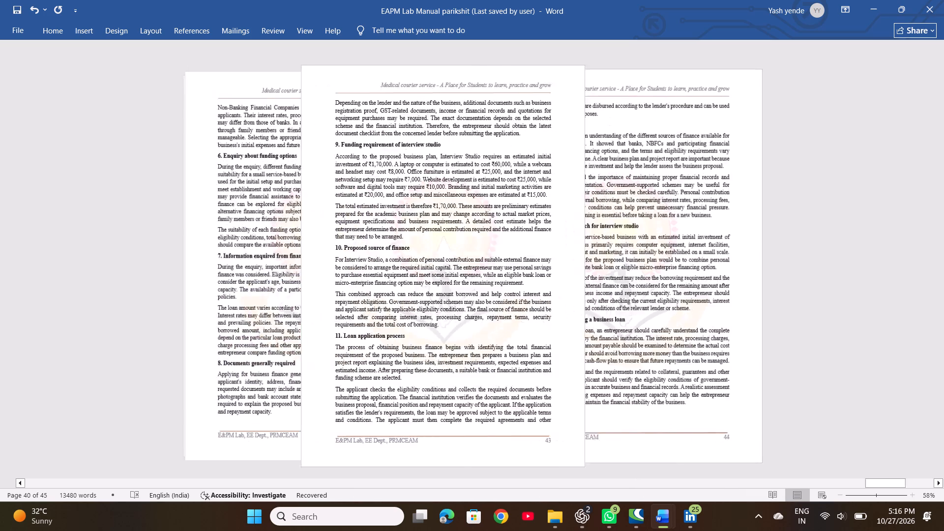
{"action": "scroll", "coordinate": [599, 357], "scroll_direction": "up", "scroll_amount": 20}
{"action": "scroll", "coordinate": [599, 357], "scroll_direction": "up", "scroll_amount": 19}
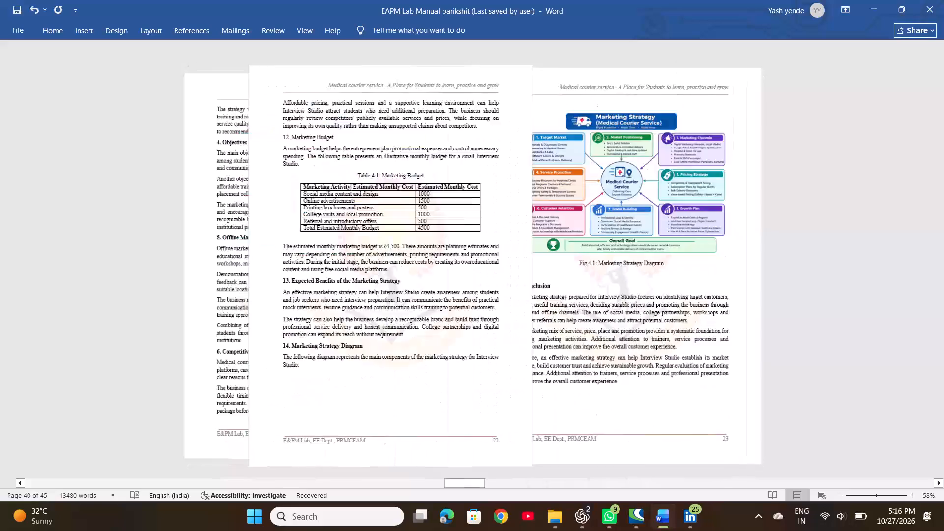
{"action": "scroll", "coordinate": [594, 361], "scroll_direction": "up", "scroll_amount": 11}
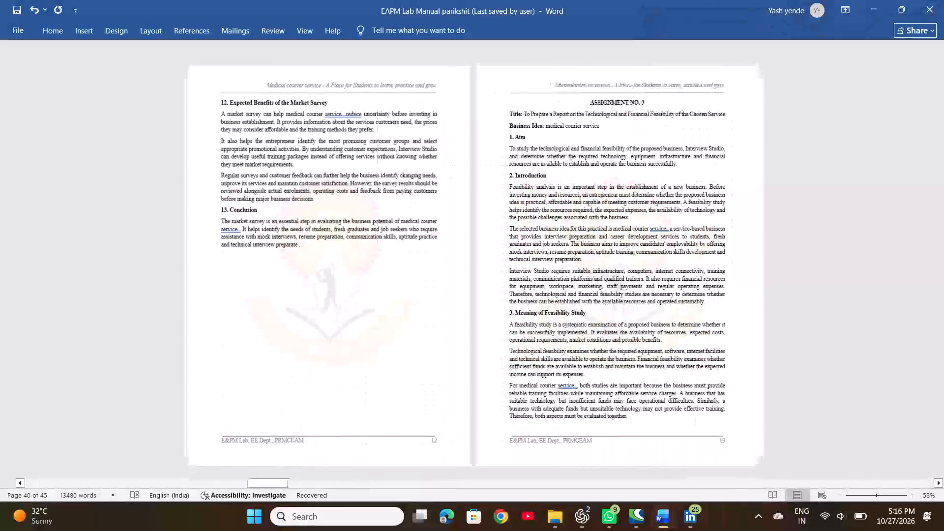
{"action": "scroll", "coordinate": [594, 360], "scroll_direction": "up", "scroll_amount": 13}
{"action": "scroll", "coordinate": [594, 360], "scroll_direction": "up", "scroll_amount": 13}
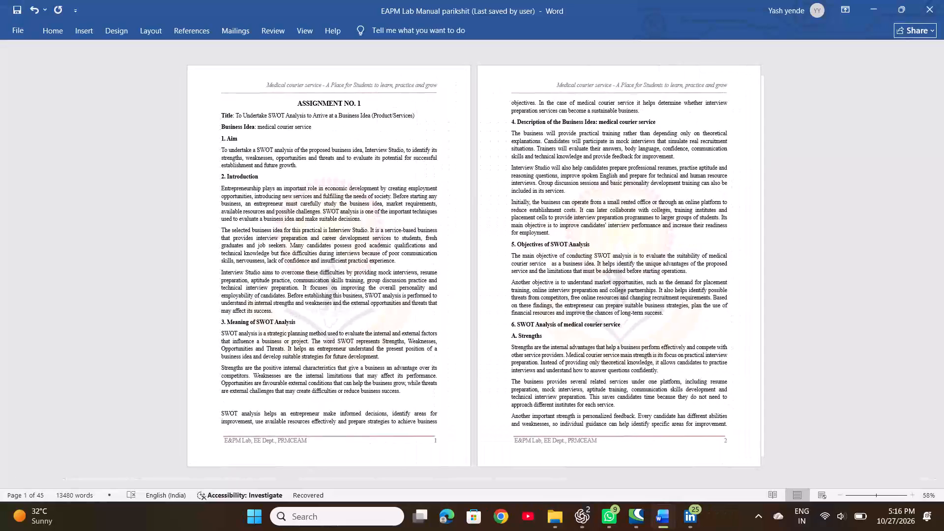
Examine the pages of Assignments 1 and 2, including their diagrams and figure captions, for leftover wording and spacing errors.
{"action": "scroll", "coordinate": [594, 359], "scroll_direction": "down", "scroll_amount": 4}
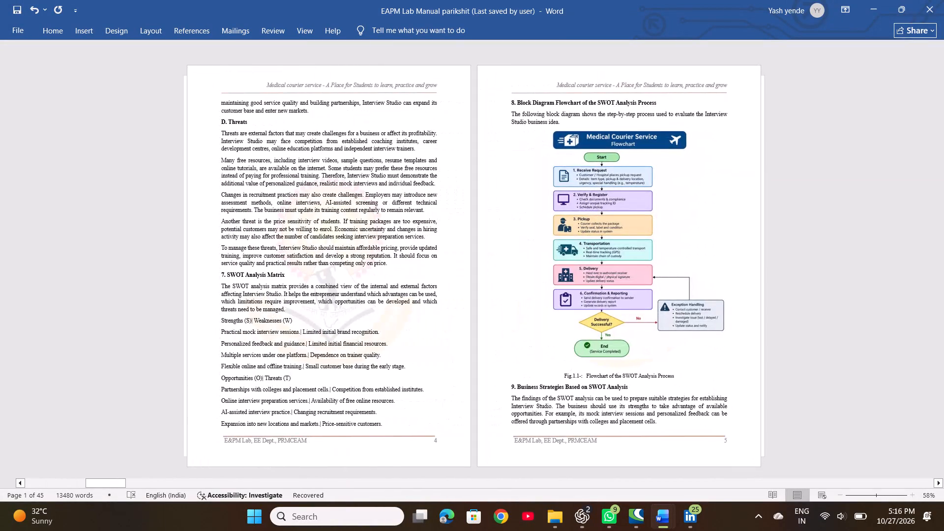
{"action": "scroll", "coordinate": [594, 359], "scroll_direction": "down", "scroll_amount": 2}
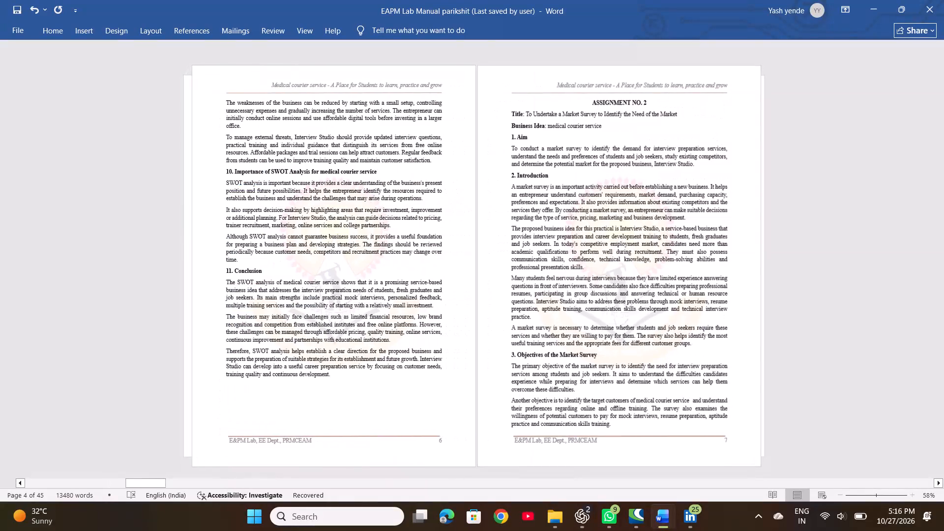
{"action": "scroll", "coordinate": [594, 359], "scroll_direction": "up", "scroll_amount": 5}
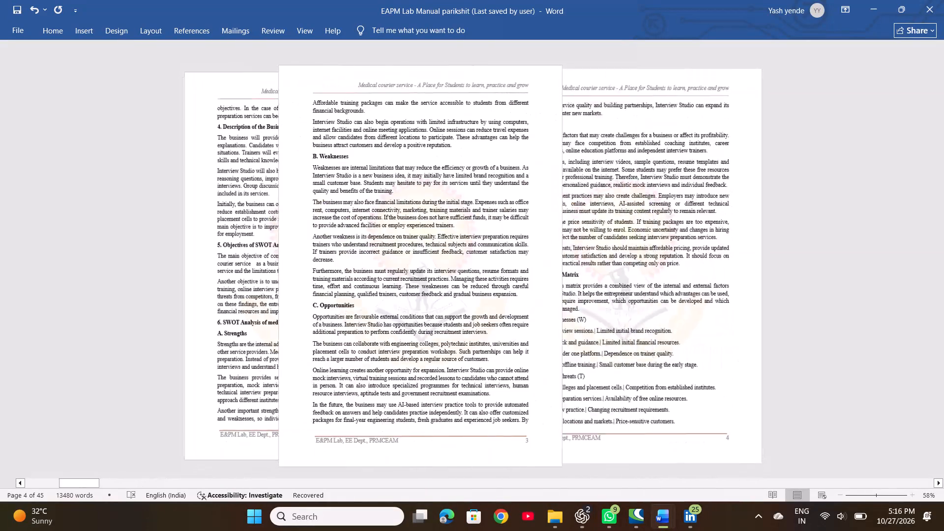
{"action": "scroll", "coordinate": [594, 359], "scroll_direction": "up", "scroll_amount": 2}
{"action": "scroll", "coordinate": [594, 359], "scroll_direction": "down", "scroll_amount": 2}
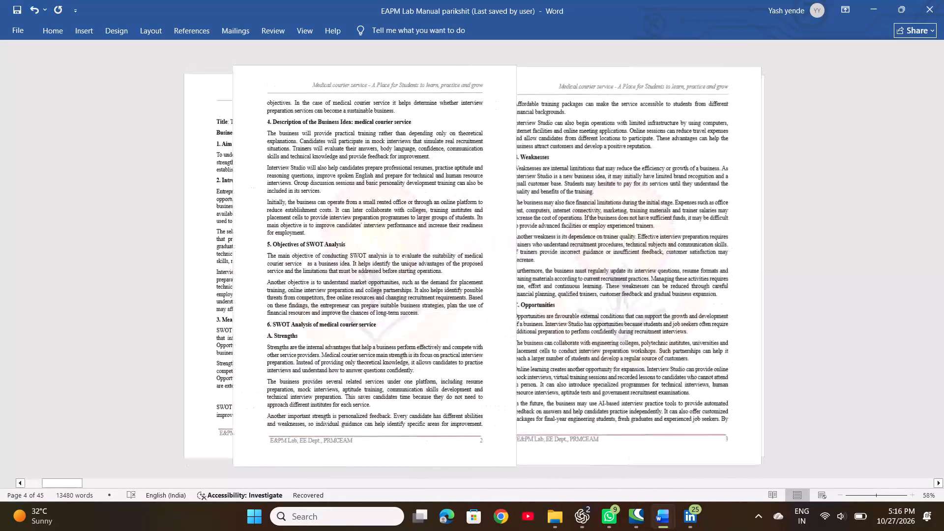
{"action": "scroll", "coordinate": [594, 359], "scroll_direction": "down", "scroll_amount": 1}
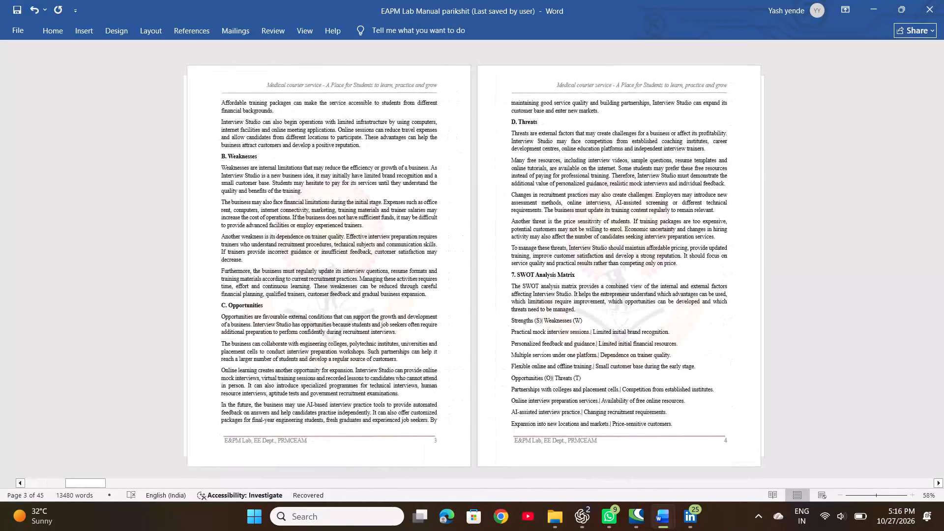
{"action": "scroll", "coordinate": [594, 359], "scroll_direction": "down", "scroll_amount": 1}
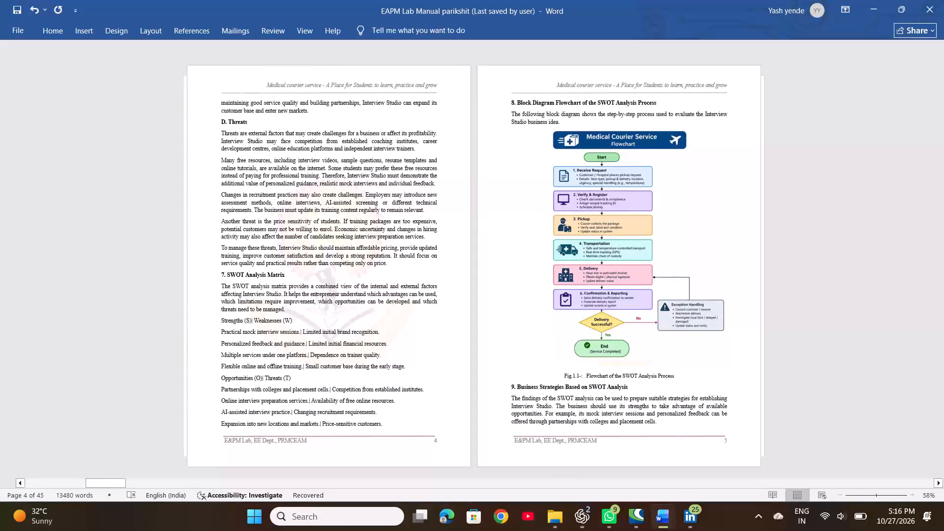
{"action": "scroll", "coordinate": [594, 359], "scroll_direction": "down", "scroll_amount": 3}
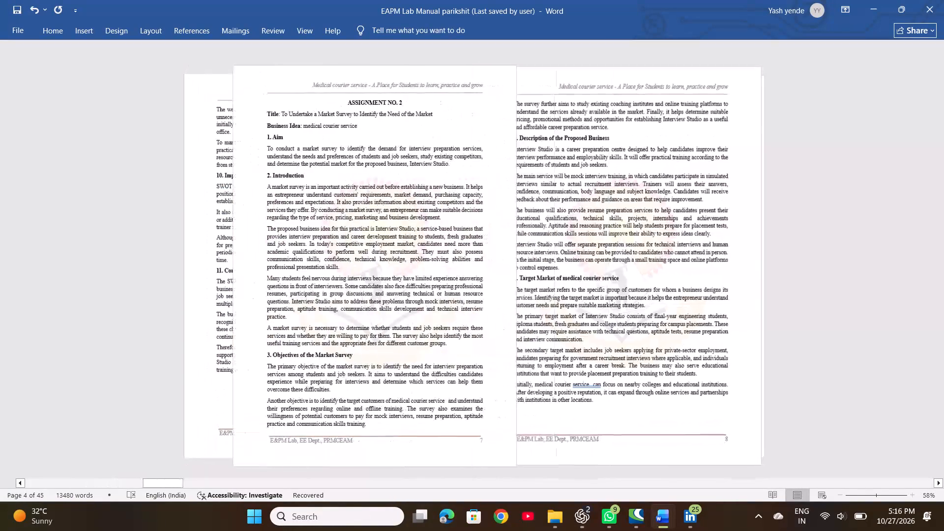
{"action": "scroll", "coordinate": [594, 359], "scroll_direction": "down", "scroll_amount": 2}
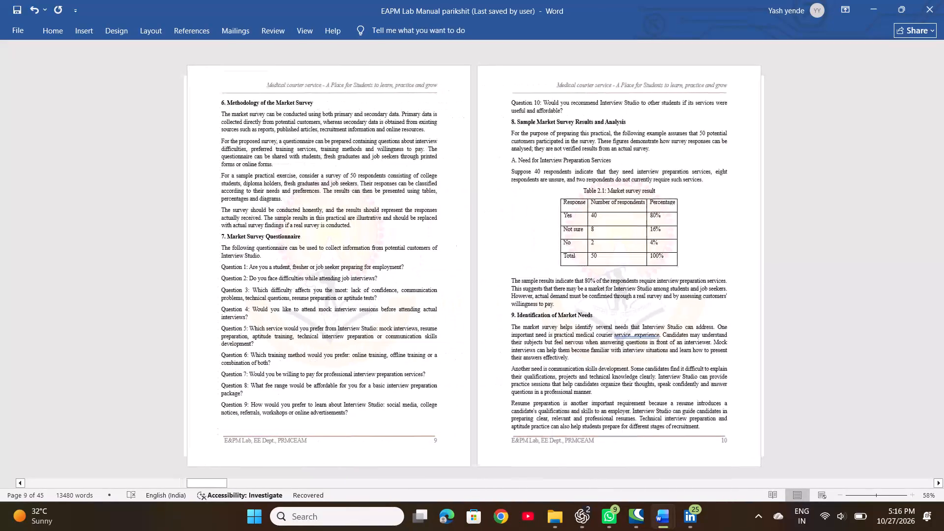
{"action": "scroll", "coordinate": [594, 359], "scroll_direction": "down", "scroll_amount": 2}
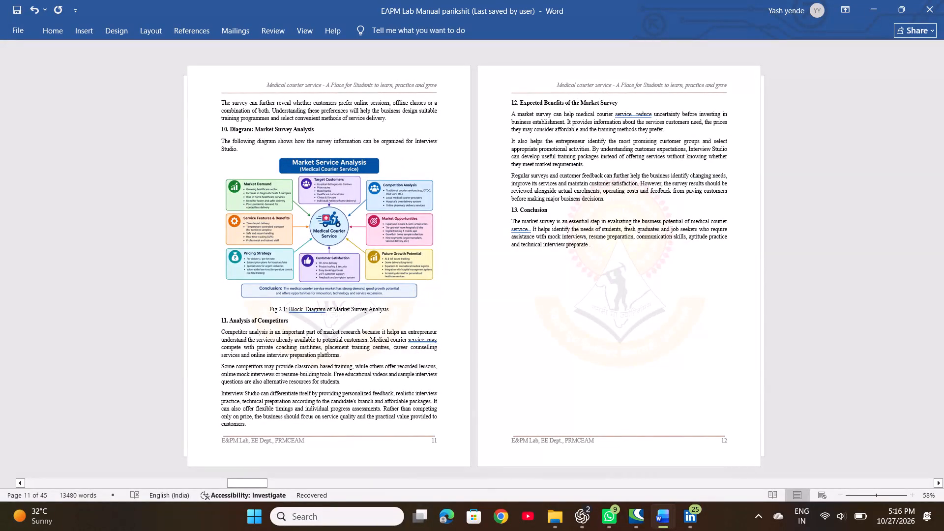
Adjust the word spacing in Assignment 2's Fig.2.1 caption, "Block Diagram of Market Survey Analysis", retyping the "k" of "Block".
{"action": "left_click", "coordinate": [302, 306]}
{"action": "left_click", "coordinate": [302, 308]}
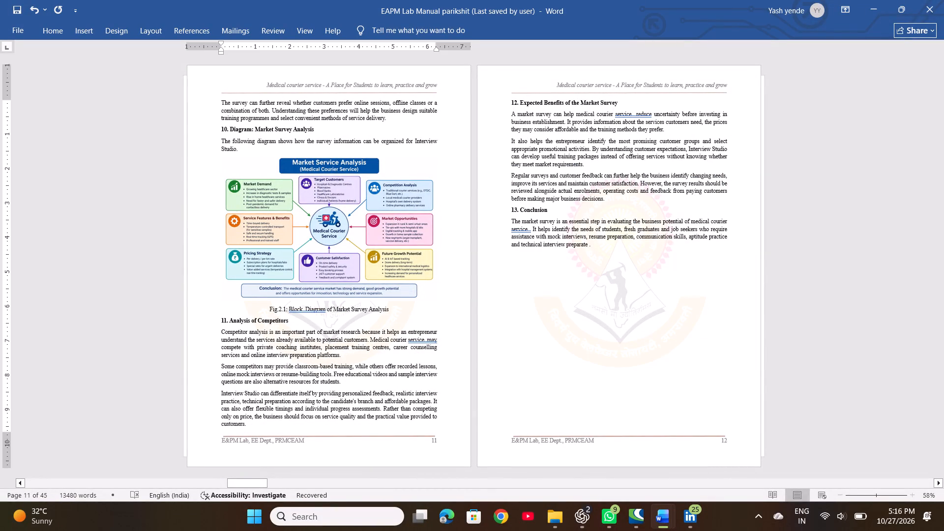
{"action": "key", "text": "BackSpace"}
{"action": "type", "text": "k"}
{"action": "key", "text": "space"}
{"action": "left_click", "coordinate": [325, 309]}
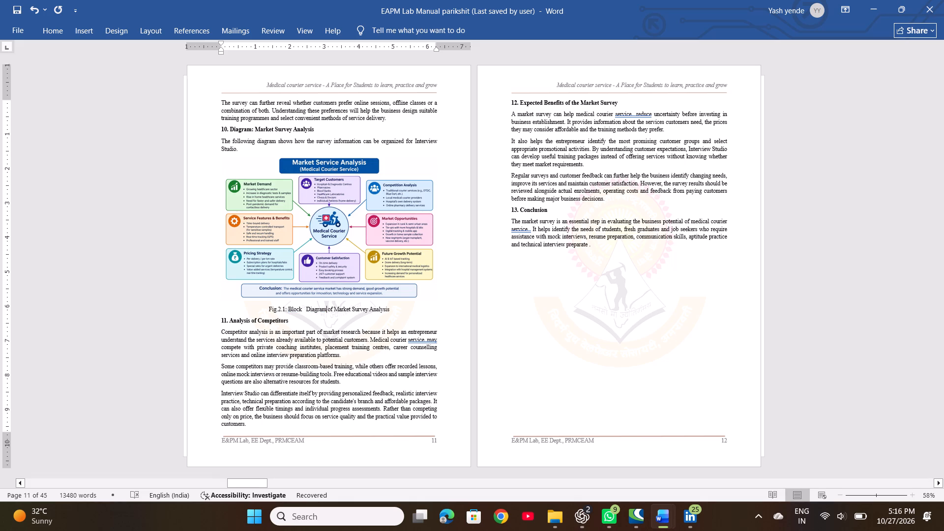
{"action": "key", "text": "space"}
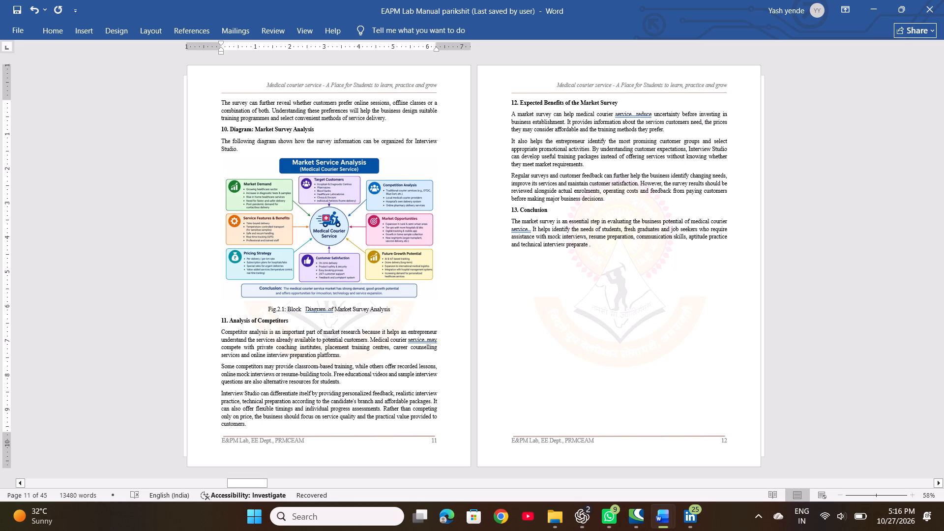
{"action": "left_click", "coordinate": [351, 308]}
{"action": "key", "text": "space"}
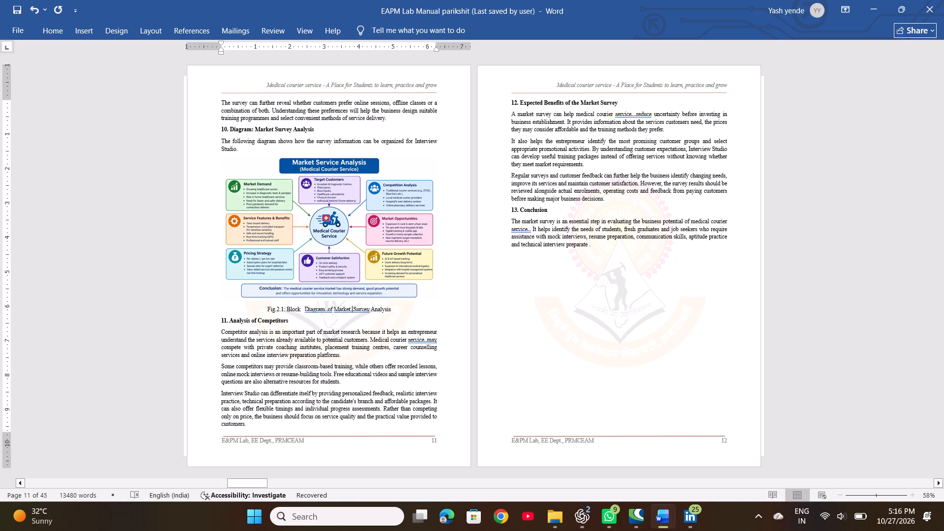
{"action": "left_click", "coordinate": [304, 307]}
{"action": "key", "text": "BackSpace"}
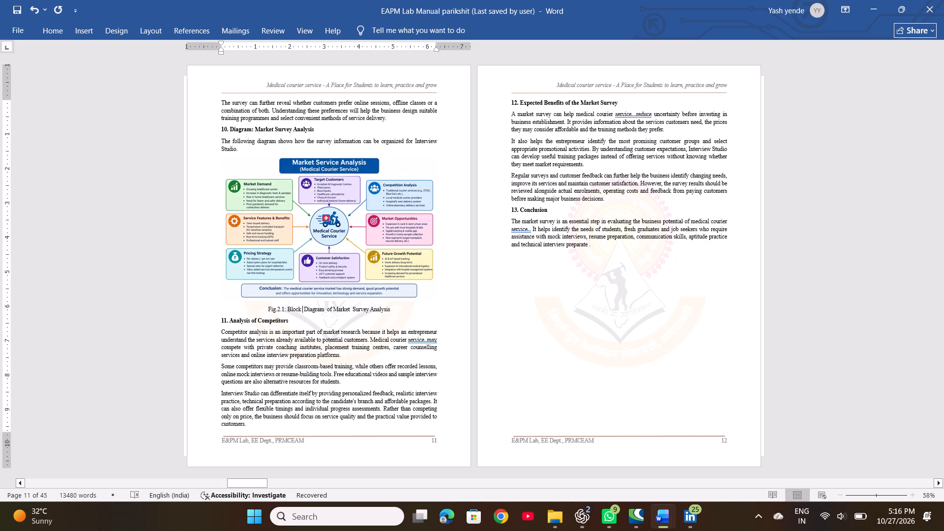
{"action": "key", "text": "BackSpace"}
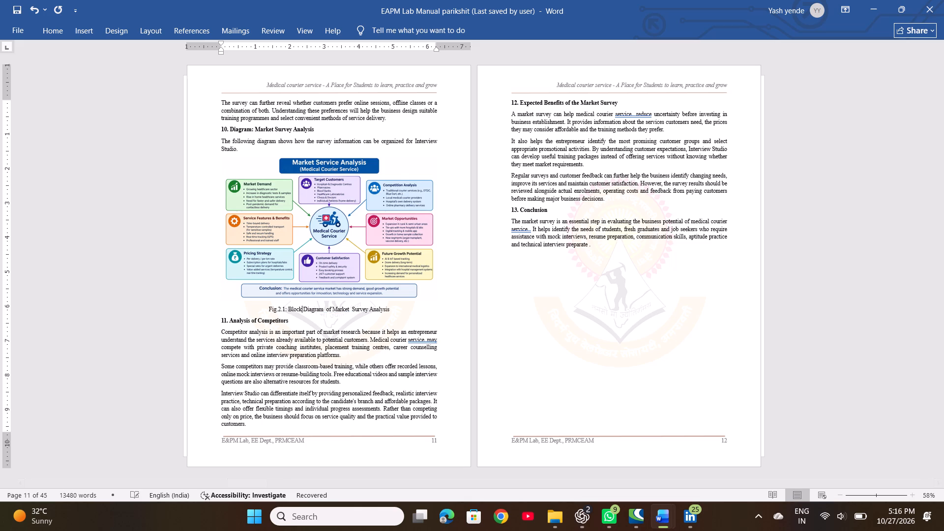
Add a space after "service" in "Medical courier service may" in Assignment 2's section 11, Analysis of Competitors.
{"action": "left_click", "coordinate": [424, 340]}
{"action": "key", "text": "space"}
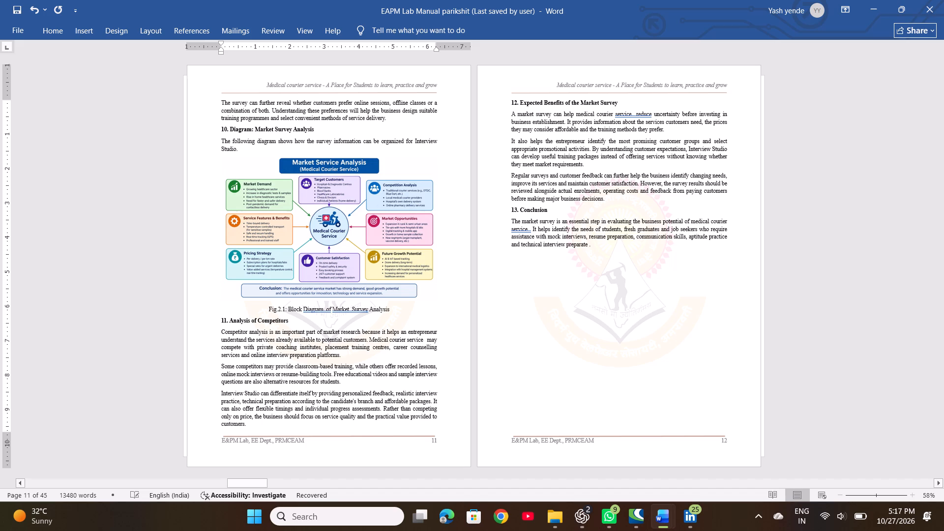
Delete the extra space before "reduce" in the first sentence of Assignment 2's section 12, Expected Benefits of the Market Survey.
{"action": "left_click", "coordinate": [635, 113]}
{"action": "key", "text": "BackSpace"}
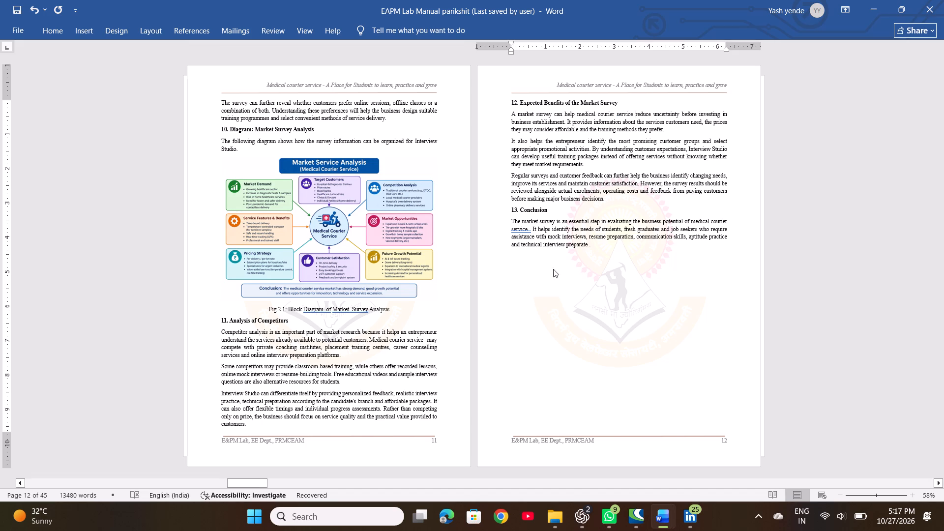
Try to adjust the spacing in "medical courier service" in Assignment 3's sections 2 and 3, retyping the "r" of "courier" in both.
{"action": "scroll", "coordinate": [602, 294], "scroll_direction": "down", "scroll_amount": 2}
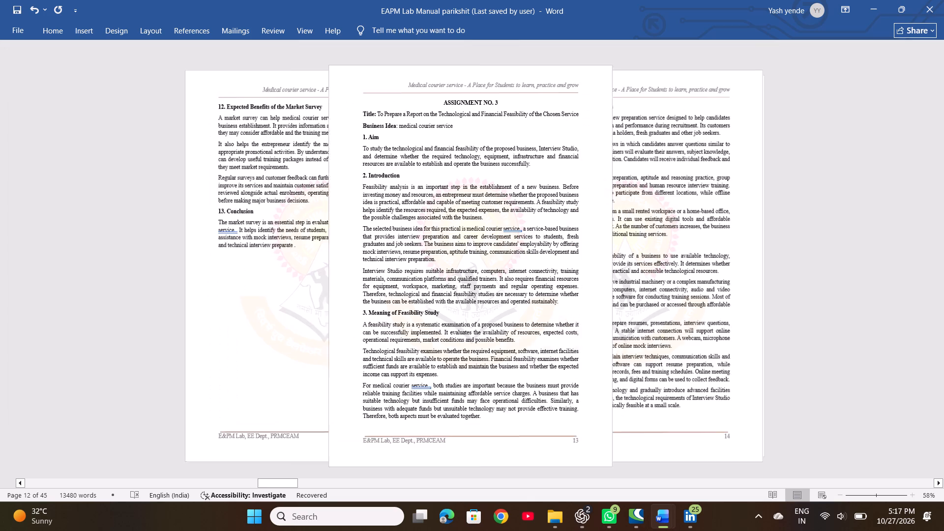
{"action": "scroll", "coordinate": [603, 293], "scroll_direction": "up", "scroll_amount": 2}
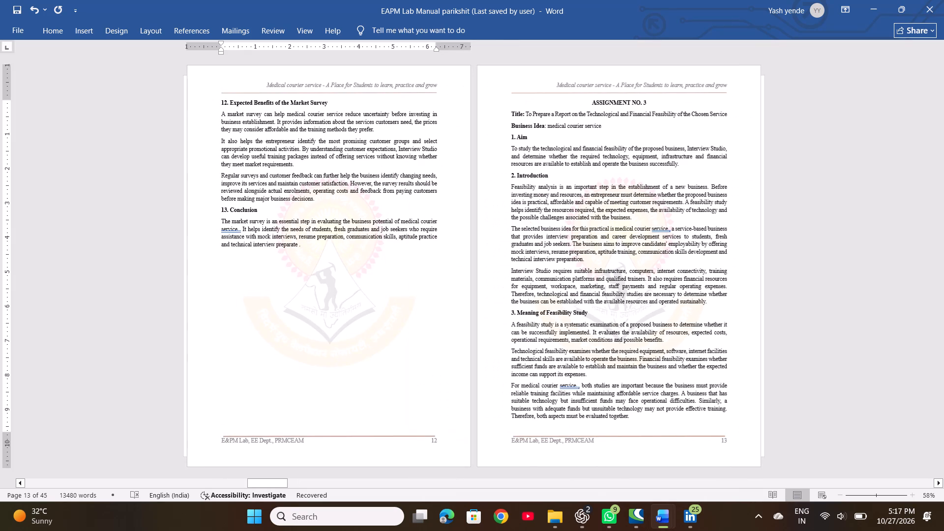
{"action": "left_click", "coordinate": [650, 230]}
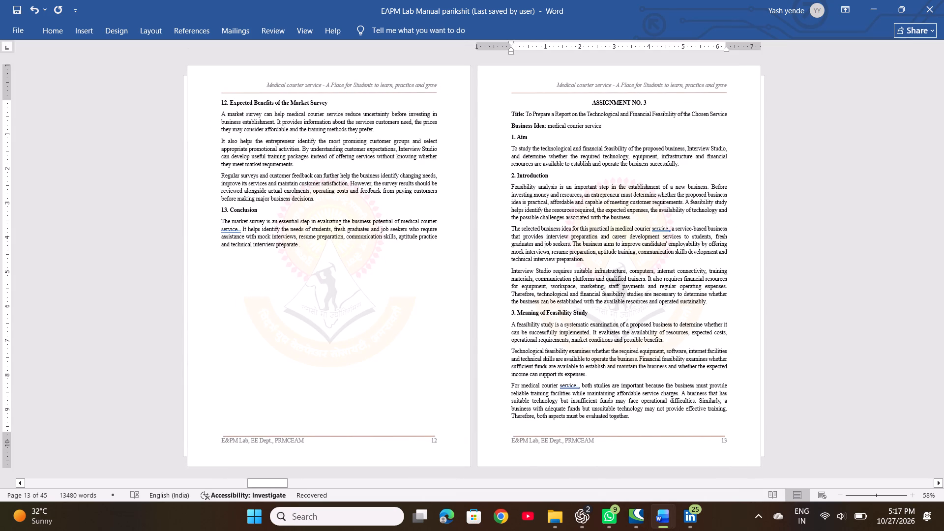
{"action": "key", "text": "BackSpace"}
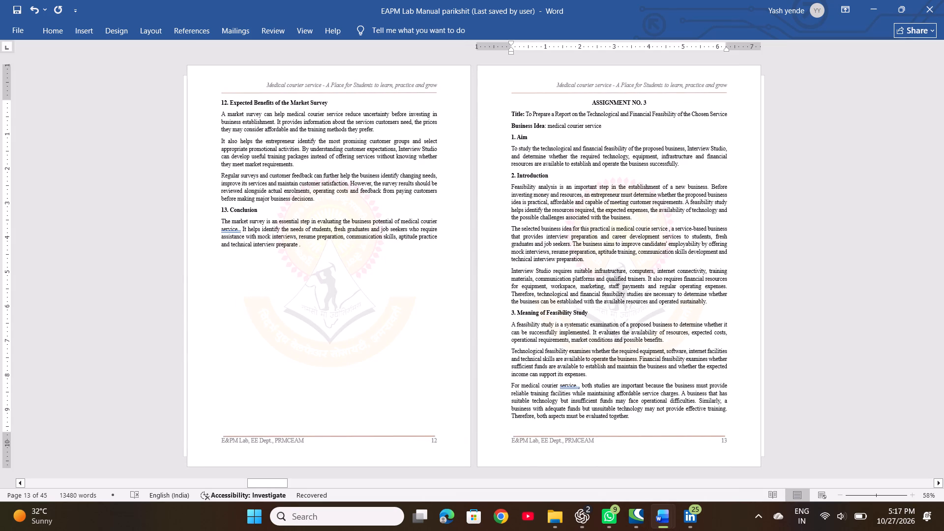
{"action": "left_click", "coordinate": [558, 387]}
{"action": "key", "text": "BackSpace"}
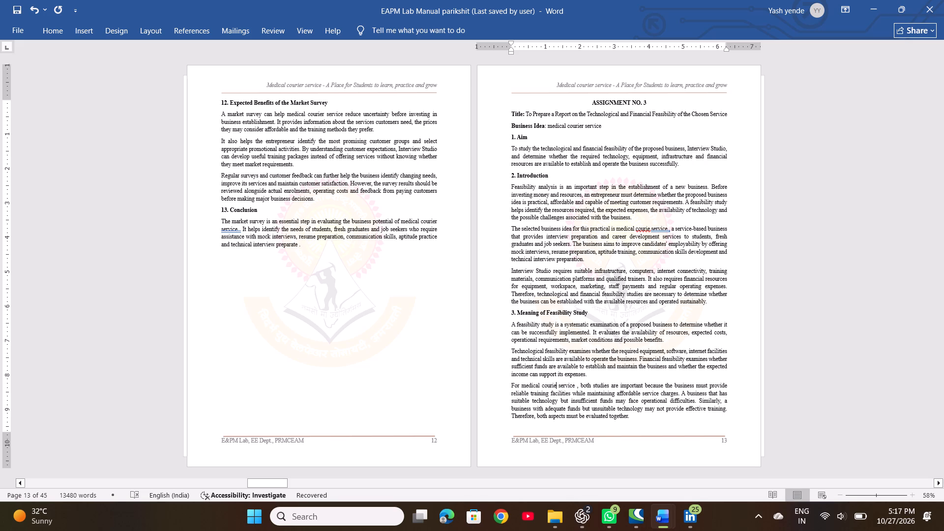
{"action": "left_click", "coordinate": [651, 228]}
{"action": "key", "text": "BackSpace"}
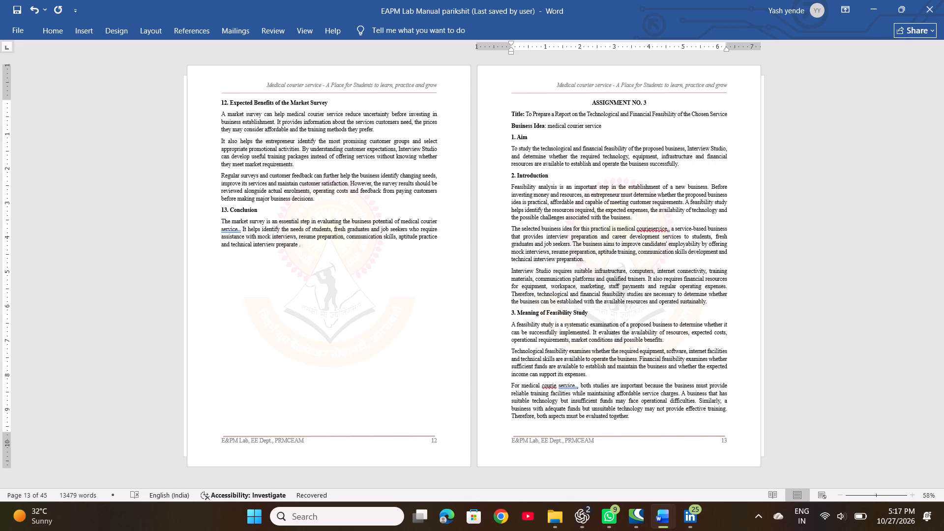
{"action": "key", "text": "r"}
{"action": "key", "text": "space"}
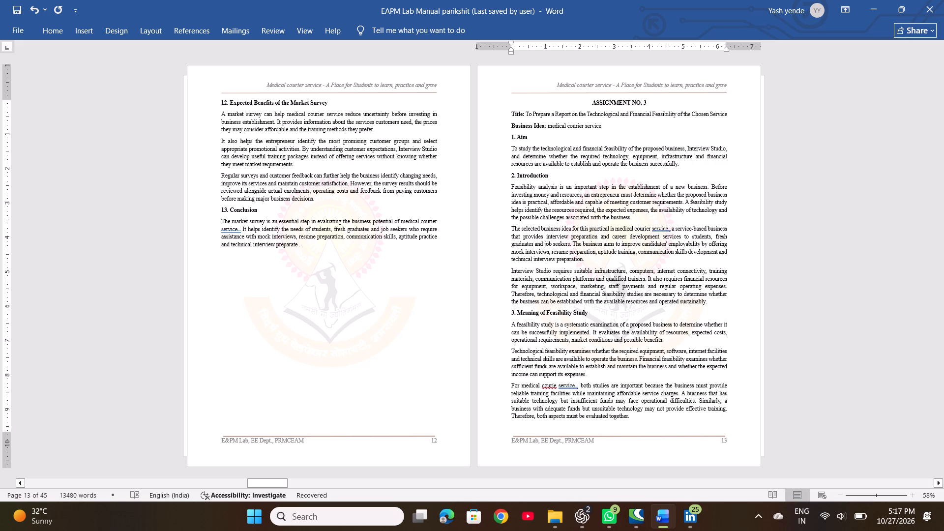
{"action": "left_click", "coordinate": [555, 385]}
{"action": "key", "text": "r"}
Examine the remaining pages of Assignment 3 and the pages of Assignments 4 and 5 for wording and spacing errors.
{"action": "scroll", "coordinate": [656, 387], "scroll_direction": "down", "scroll_amount": 2}
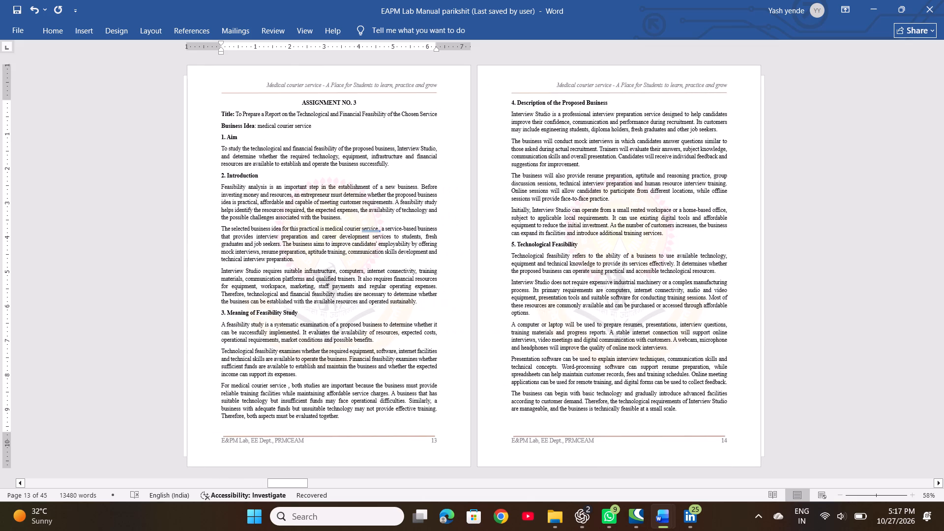
{"action": "scroll", "coordinate": [617, 342], "scroll_direction": "down", "scroll_amount": 6}
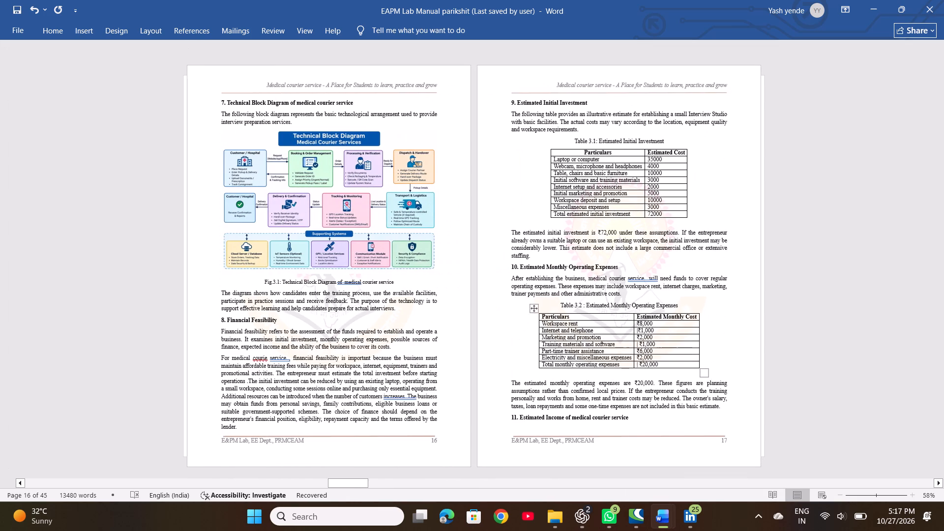
{"action": "scroll", "coordinate": [619, 343], "scroll_direction": "down", "scroll_amount": 3}
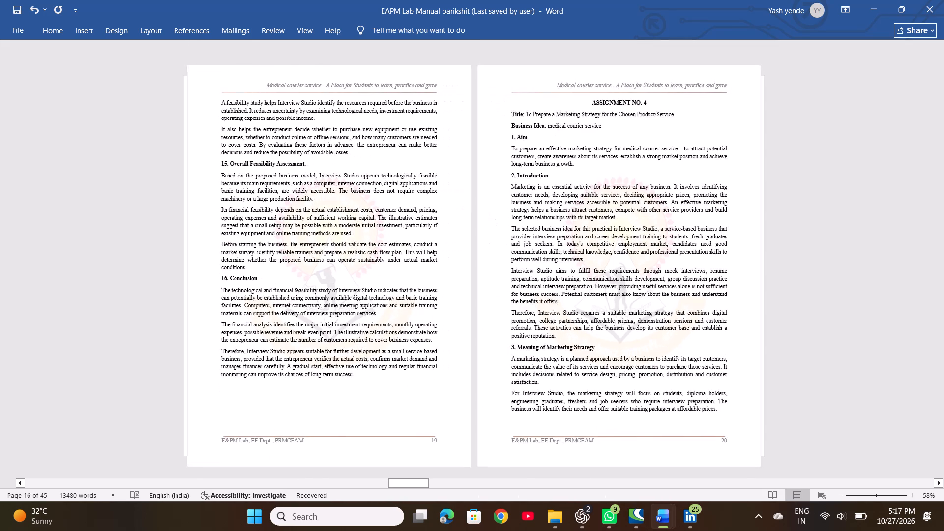
{"action": "scroll", "coordinate": [619, 343], "scroll_direction": "down", "scroll_amount": 4}
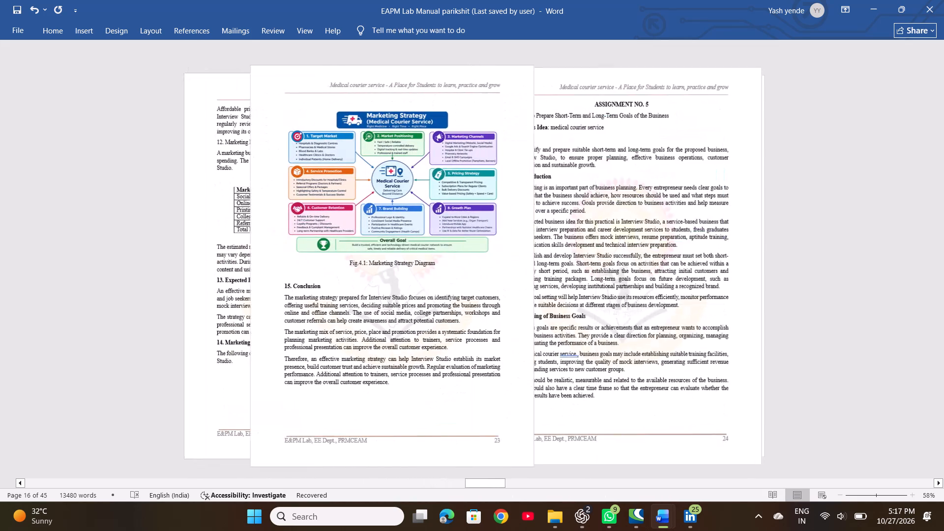
{"action": "scroll", "coordinate": [619, 343], "scroll_direction": "down", "scroll_amount": 1}
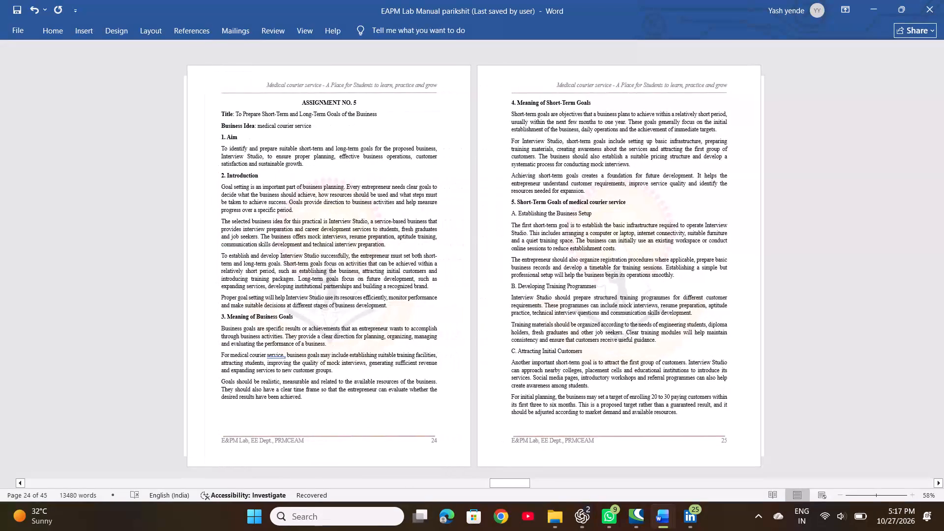
{"action": "scroll", "coordinate": [619, 343], "scroll_direction": "down", "scroll_amount": 2}
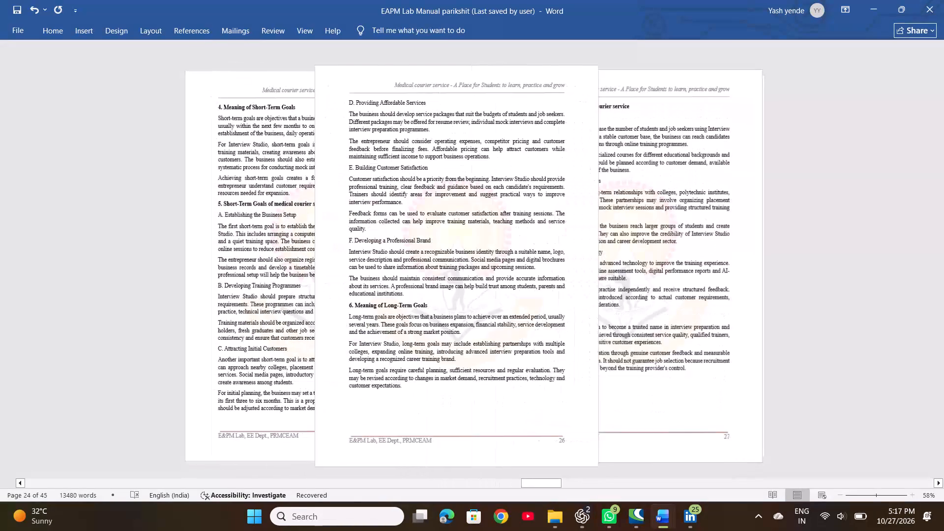
{"action": "scroll", "coordinate": [619, 343], "scroll_direction": "down", "scroll_amount": 2}
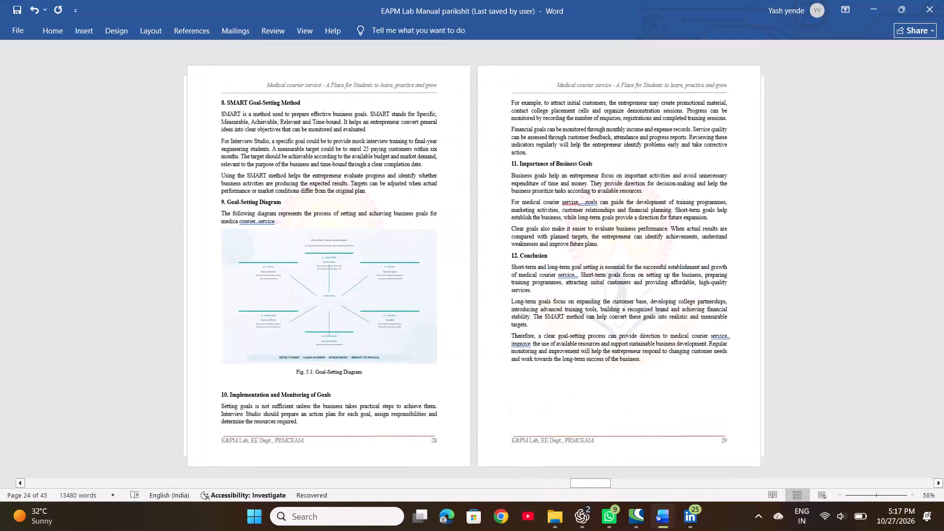
Correct the spelling of "service" in "For medical courier service goals" in Assignment 5's section 11, leaving a single space before "goals".
{"action": "left_click", "coordinate": [580, 204]}
{"action": "key", "text": "BackSpace"}
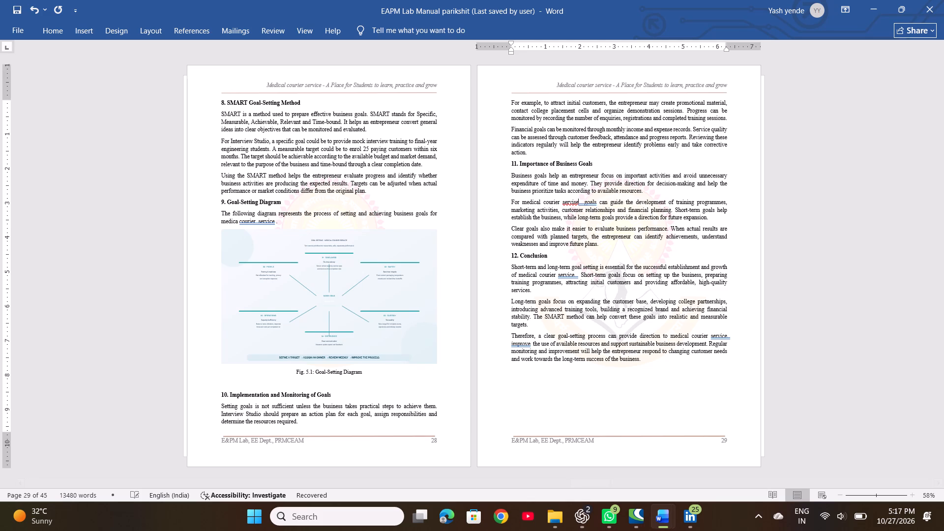
{"action": "key", "text": "BackSpace"}
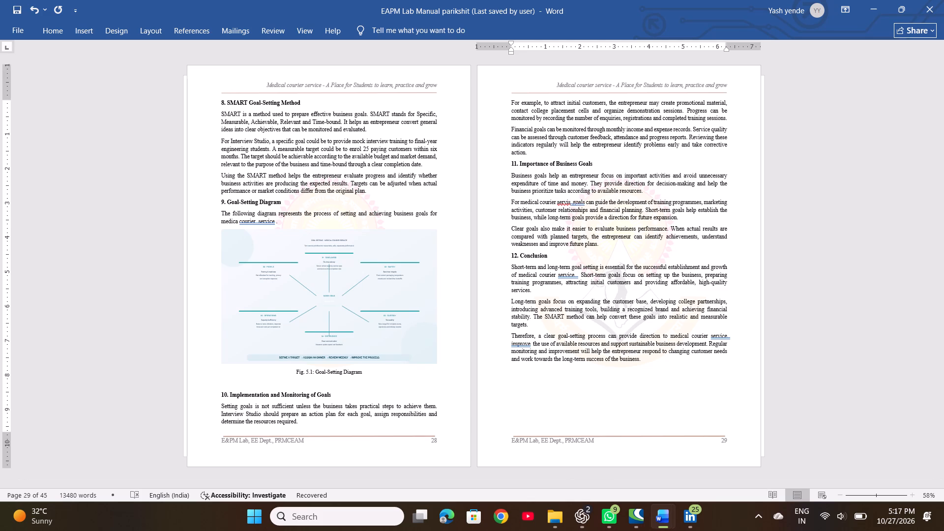
{"action": "key", "text": "BackSpace"}
{"action": "key", "text": "BackSpace"}
{"action": "key", "text": "BackSpace"}
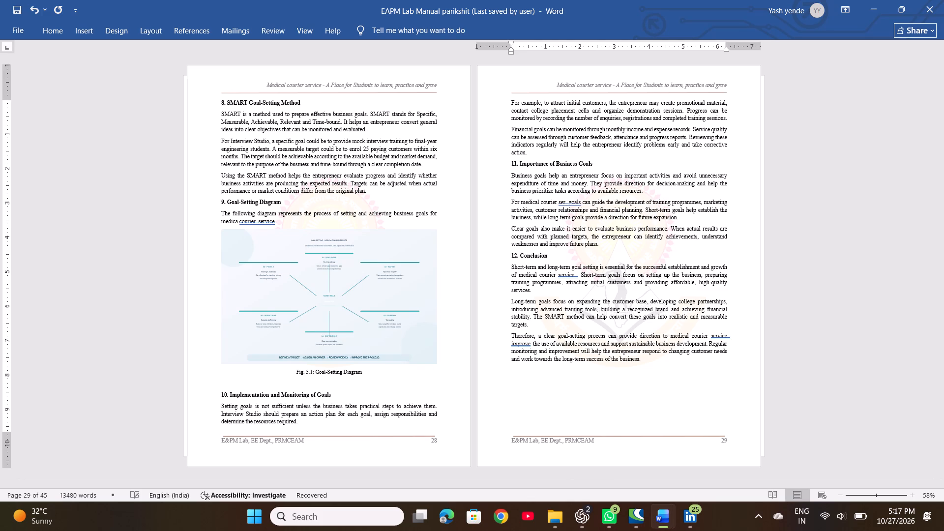
{"action": "type", "text": "vise"}
{"action": "key", "text": "space"}
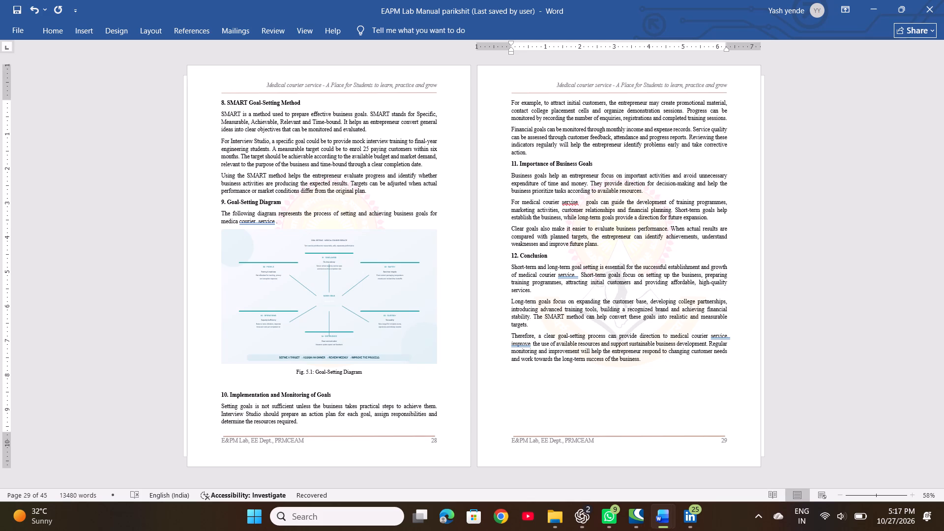
{"action": "key", "text": "BackSpace"}
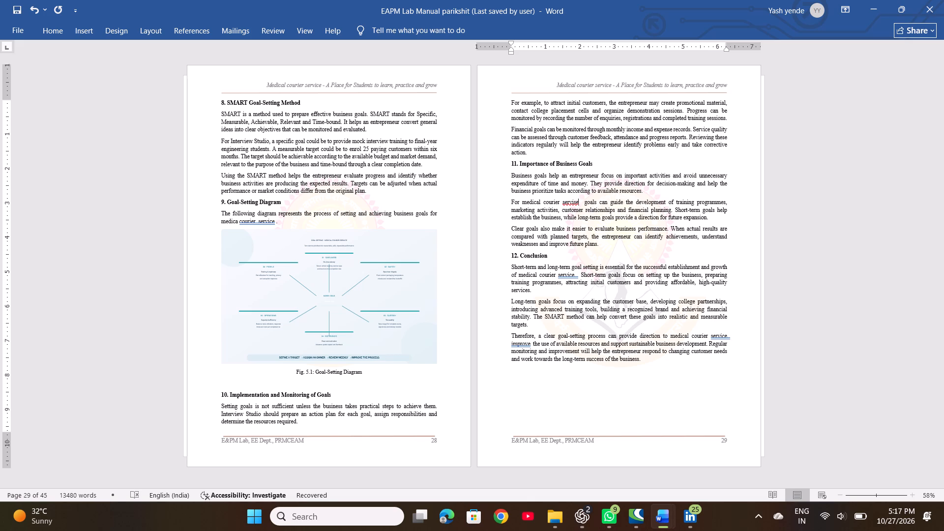
{"action": "key", "text": "BackSpace"}
{"action": "key", "text": "BackSpace"}
{"action": "key", "text": "BackSpace"}
{"action": "key", "text": "BackSpace"}
{"action": "key", "text": "BackSpace"}
{"action": "key", "text": "BackSpace"}
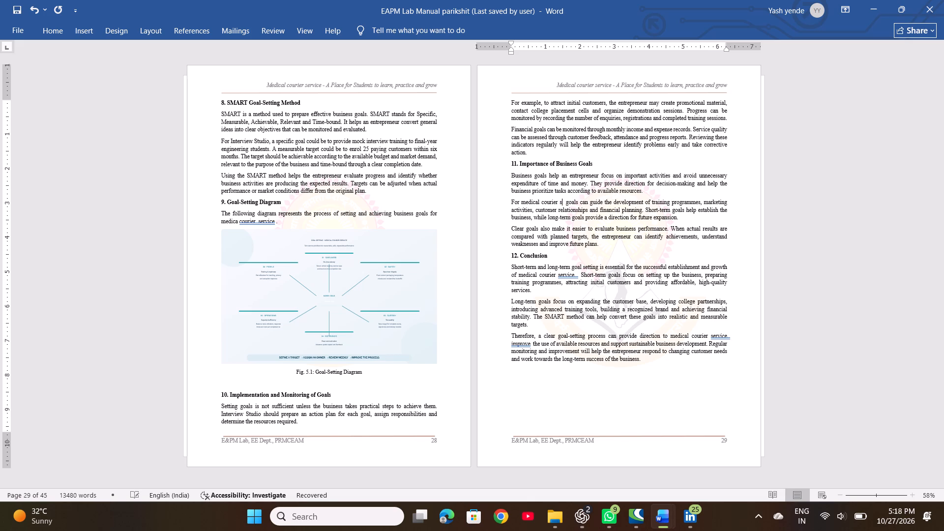
{"action": "type", "text": "er"}
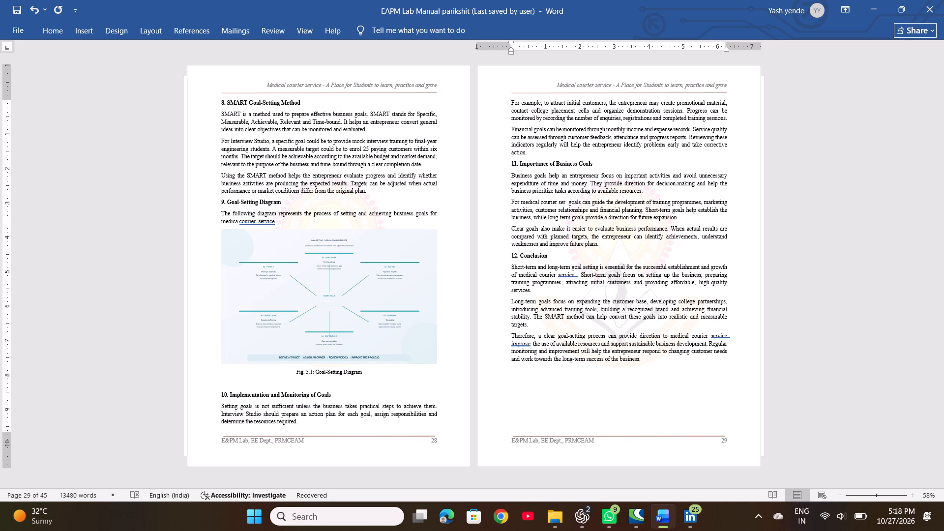
{"action": "type", "text": "vice"}
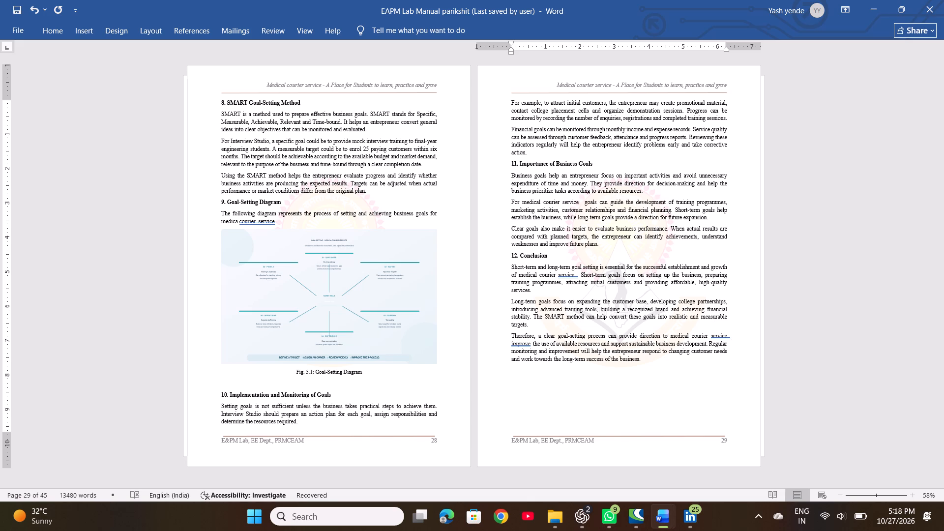
{"action": "left_click", "coordinate": [575, 277]}
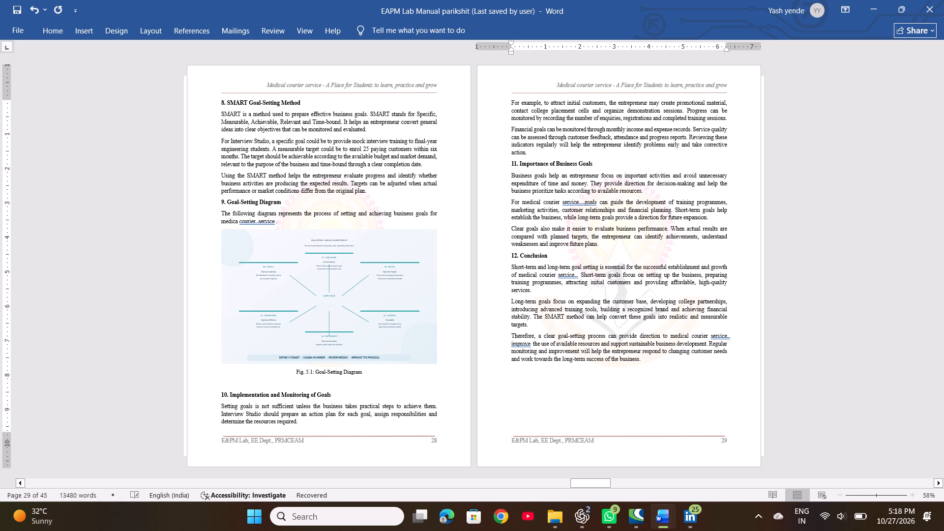
{"action": "left_click", "coordinate": [581, 200]}
{"action": "key", "text": "BackSpace"}
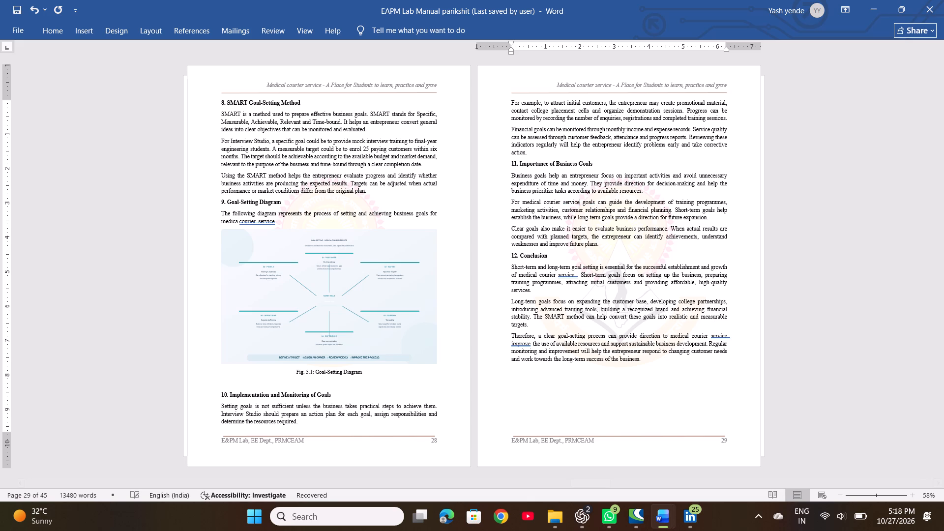
Delete the extra spaces before the full stop after "medical courier service" and after "improve" in Assignment 5's section 12, Conclusion.
{"action": "left_click", "coordinate": [580, 269]}
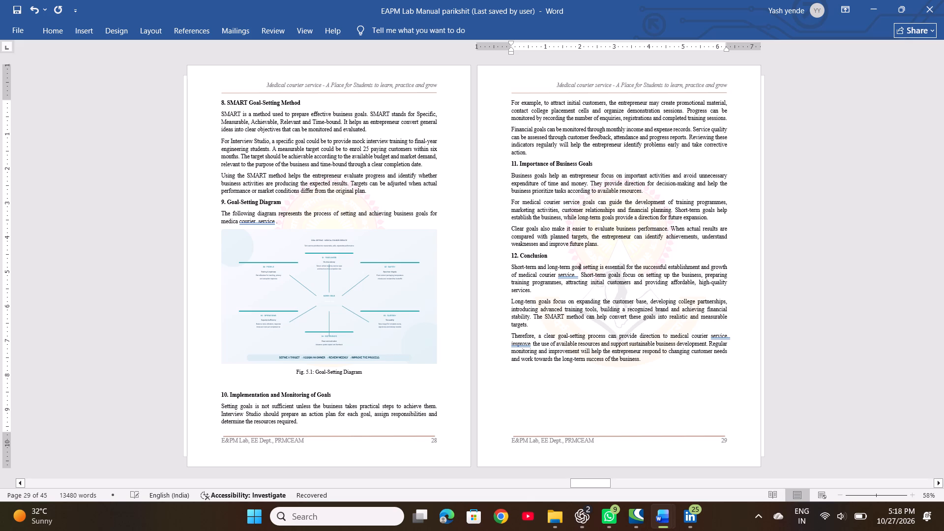
{"action": "left_click", "coordinate": [576, 277]}
{"action": "key", "text": "BackSpace"}
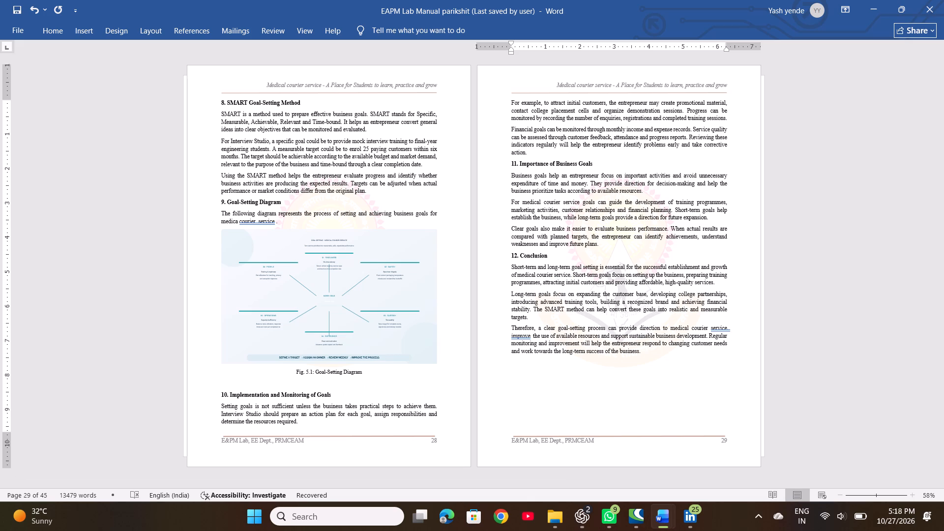
{"action": "left_click", "coordinate": [531, 337]}
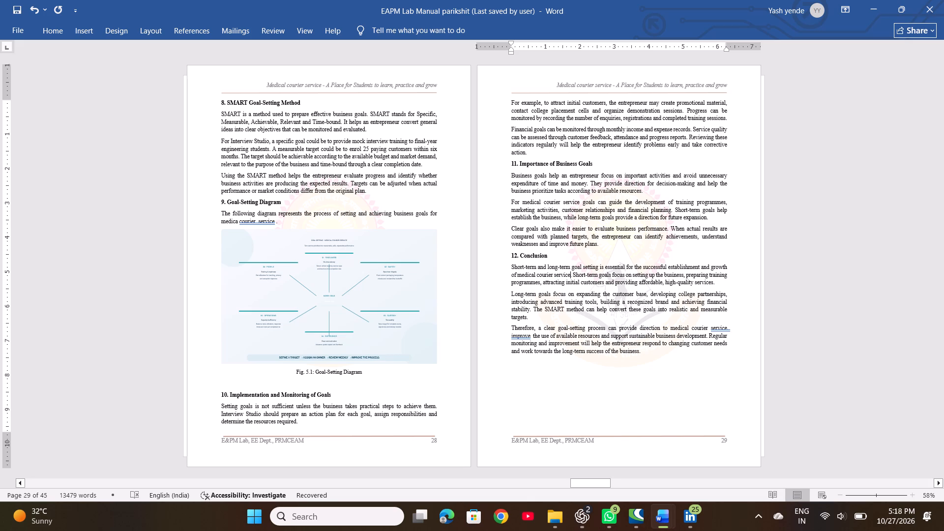
{"action": "key", "text": "BackSpace"}
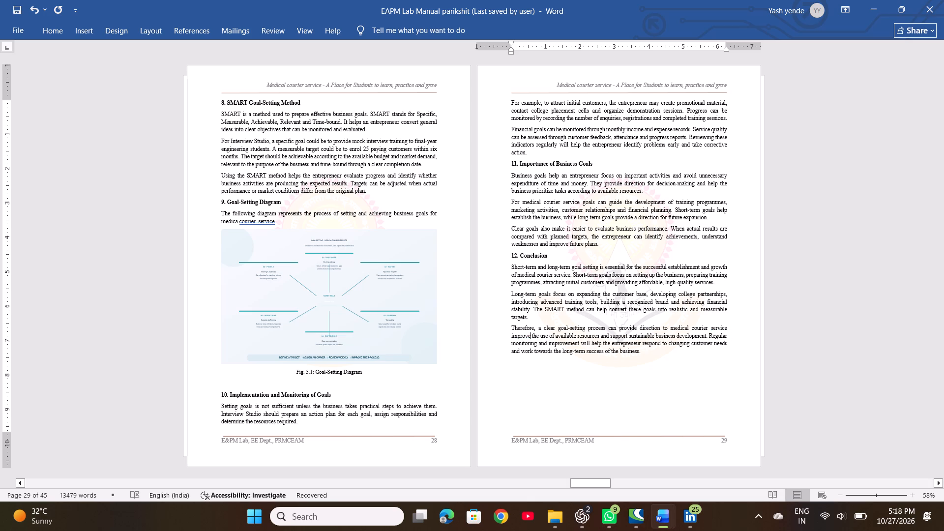
Retype the ending "rier" of "courier" in the introductory sentence of Assignment 5's section 9, Goal-Setting Diagram.
{"action": "left_click", "coordinate": [256, 220]}
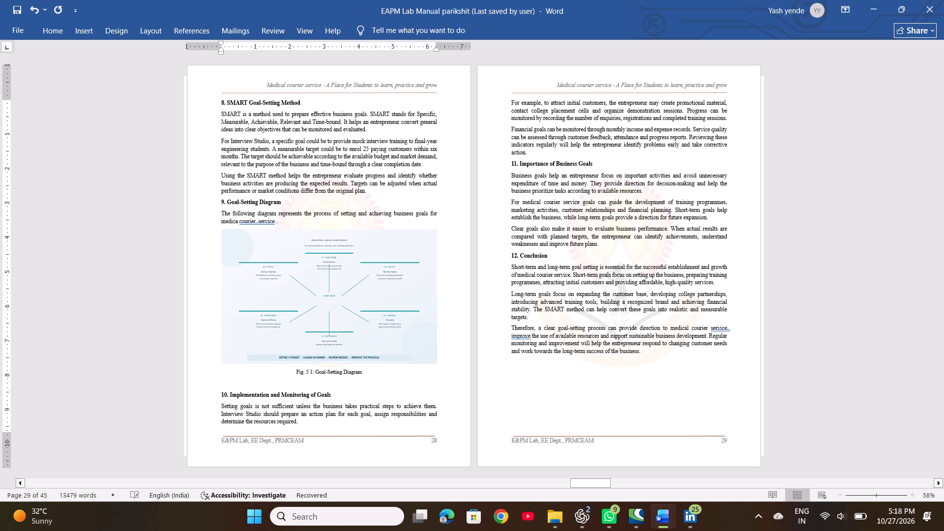
{"action": "key", "text": "BackSpace"}
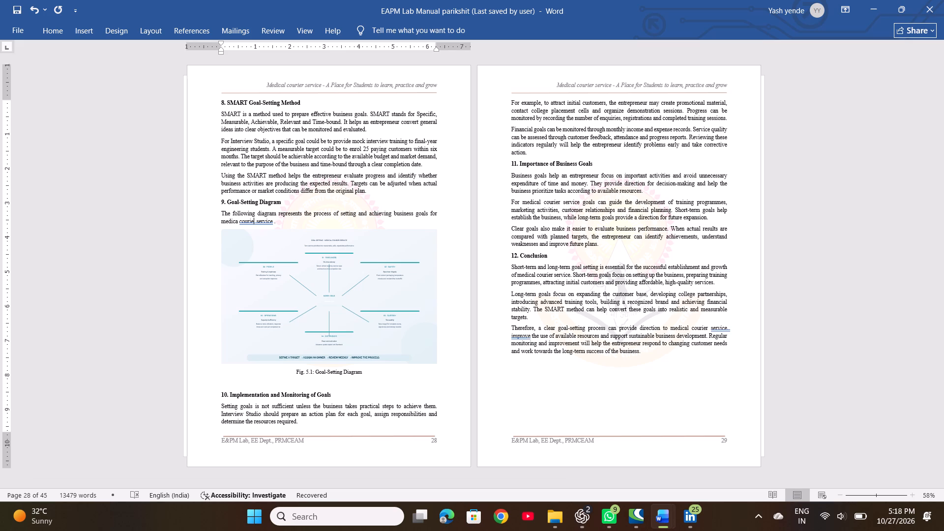
{"action": "key", "text": "BackSpace"}
{"action": "type", "text": "r"}
{"action": "key", "text": "space"}
{"action": "key", "text": "BackSpace"}
{"action": "key", "text": "BackSpace"}
{"action": "key", "text": "BackSpace"}
{"action": "type", "text": "rire"}
{"action": "key", "text": "space"}
{"action": "key", "text": "BackSpace"}
{"action": "key", "text": "BackSpace"}
{"action": "key", "text": "BackSpace"}
{"action": "key", "text": "BackSpace"}
{"action": "key", "text": "BackSpace"}
{"action": "key", "text": "BackSpace"}
{"action": "type", "text": "rier"}
In Assignment 5, add a space after "improve" in section 12 and retype the "r" of "courier" with a following space in sections 9 and 12.
{"action": "left_click", "coordinate": [530, 336]}
{"action": "key", "text": "space"}
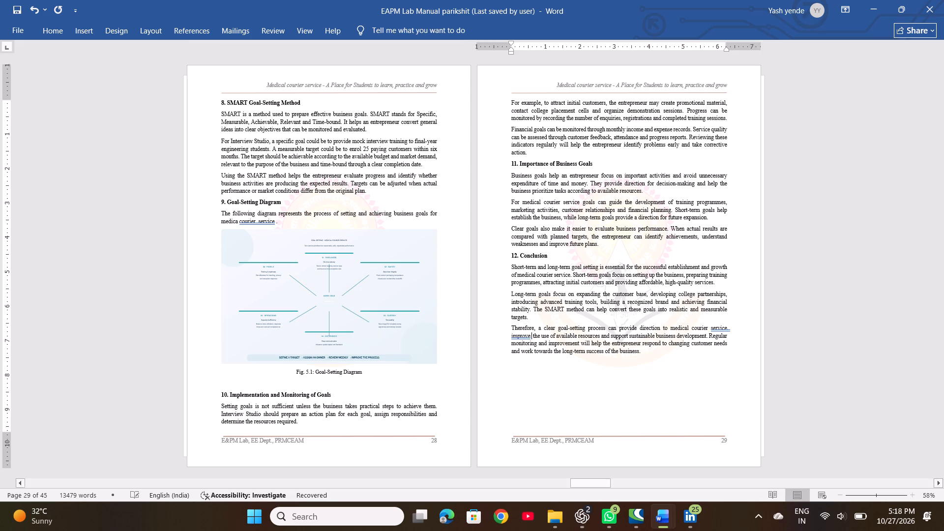
{"action": "left_click", "coordinate": [708, 328]}
{"action": "key", "text": "BackSpace"}
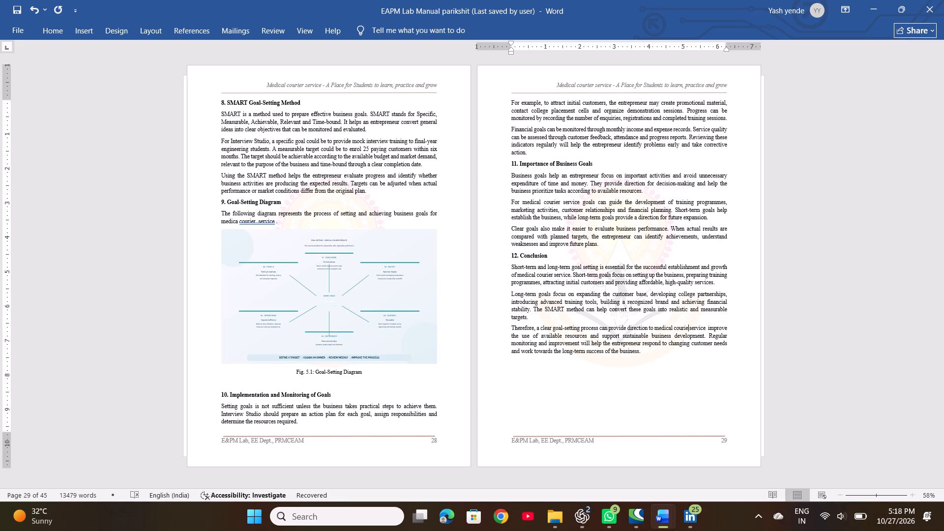
{"action": "left_click", "coordinate": [254, 220]}
{"action": "left_click", "coordinate": [258, 218]}
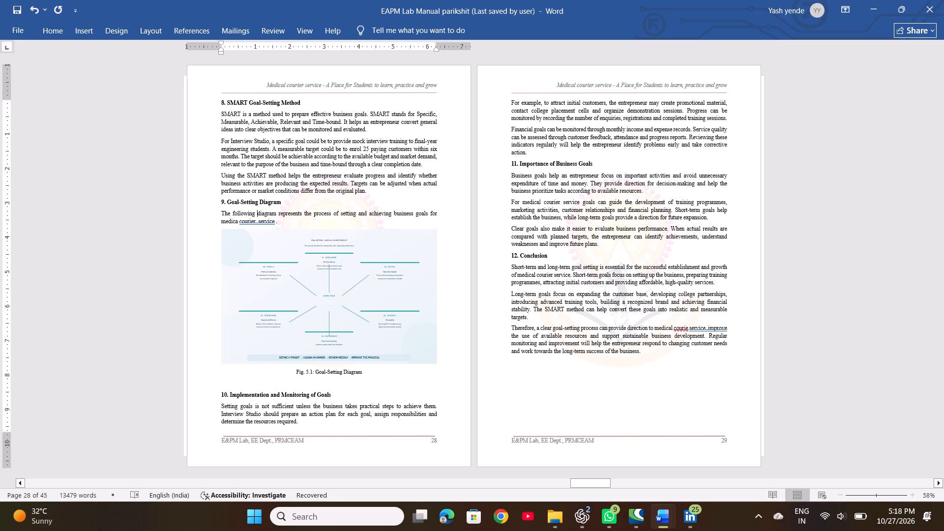
{"action": "left_click", "coordinate": [255, 217]}
{"action": "left_click", "coordinate": [256, 221]}
{"action": "key", "text": "BackSpace"}
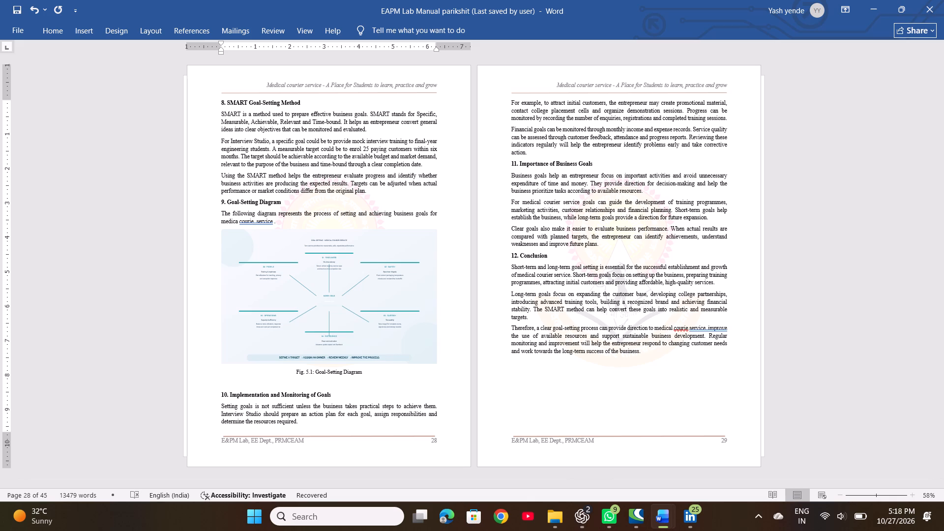
{"action": "key", "text": "r"}
{"action": "key", "text": "space"}
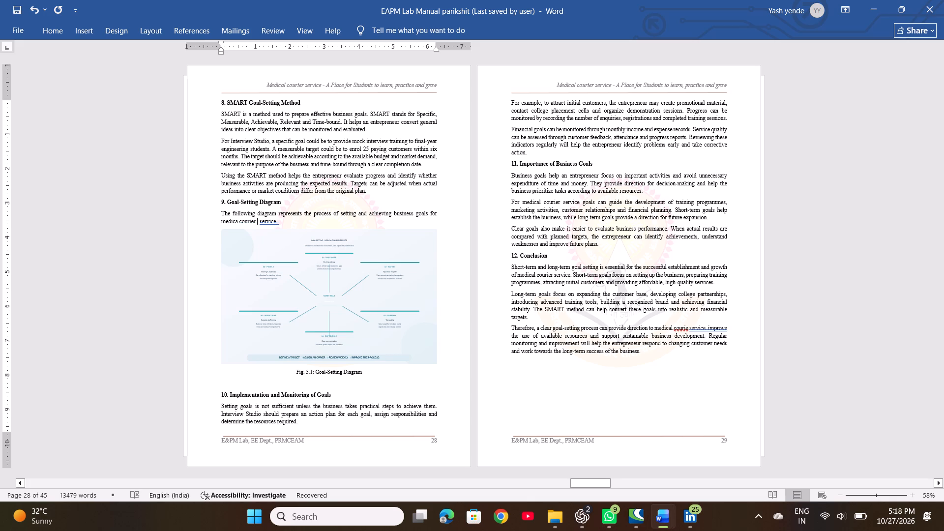
{"action": "left_click", "coordinate": [688, 328]}
{"action": "key", "text": "r"}
{"action": "key", "text": "space"}
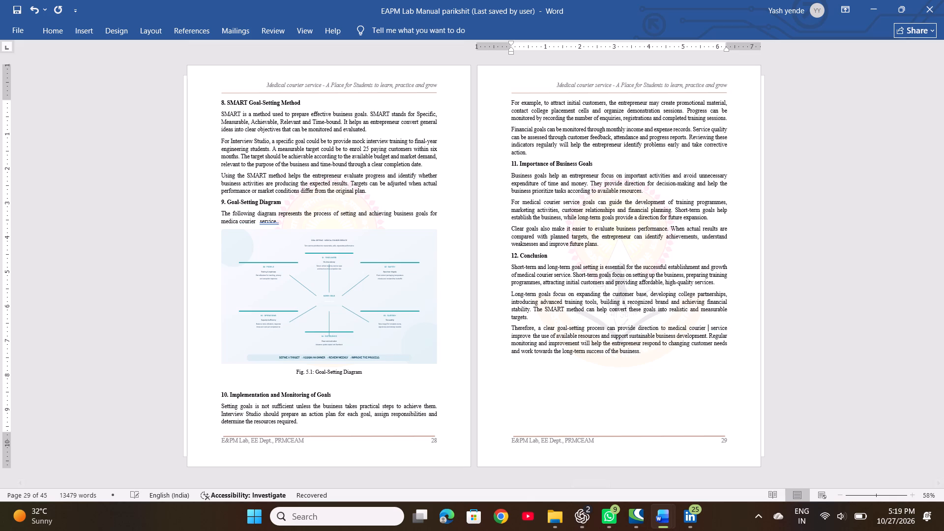
In Assignment 7's section 2, Introduction, delete the comma after "medical courier service" and retype the final "e" of the next "service".
{"action": "scroll", "coordinate": [688, 368], "scroll_direction": "down", "scroll_amount": 13}
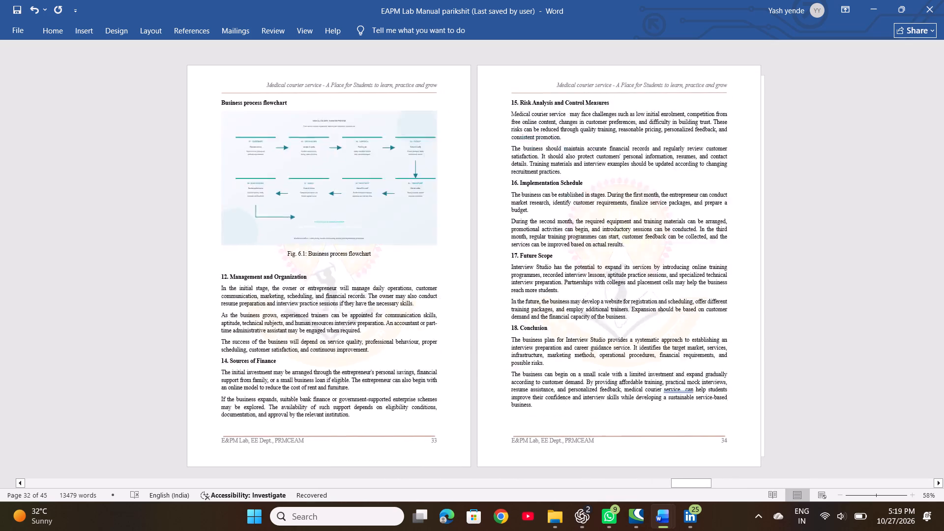
{"action": "scroll", "coordinate": [687, 369], "scroll_direction": "down", "scroll_amount": 8}
{"action": "scroll", "coordinate": [688, 369], "scroll_direction": "up", "scroll_amount": 5}
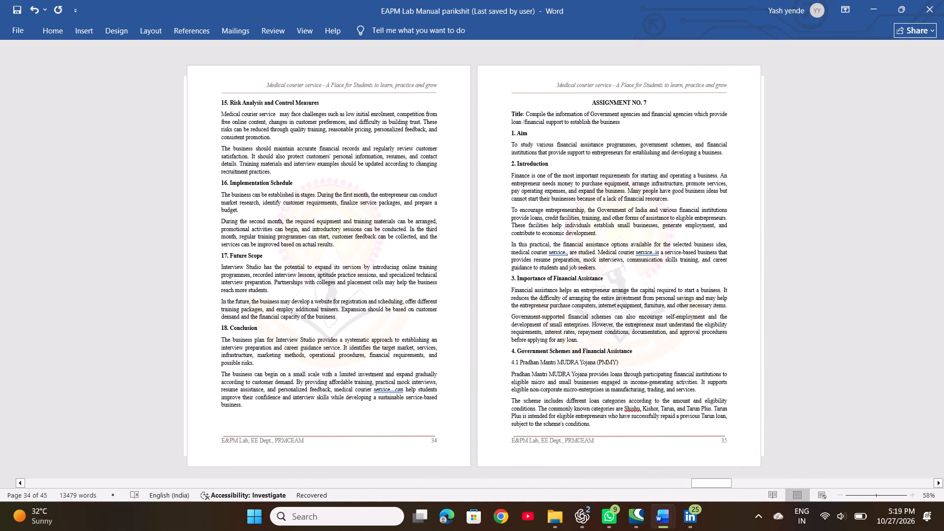
{"action": "left_click", "coordinate": [564, 253]}
{"action": "left_click", "coordinate": [568, 254]}
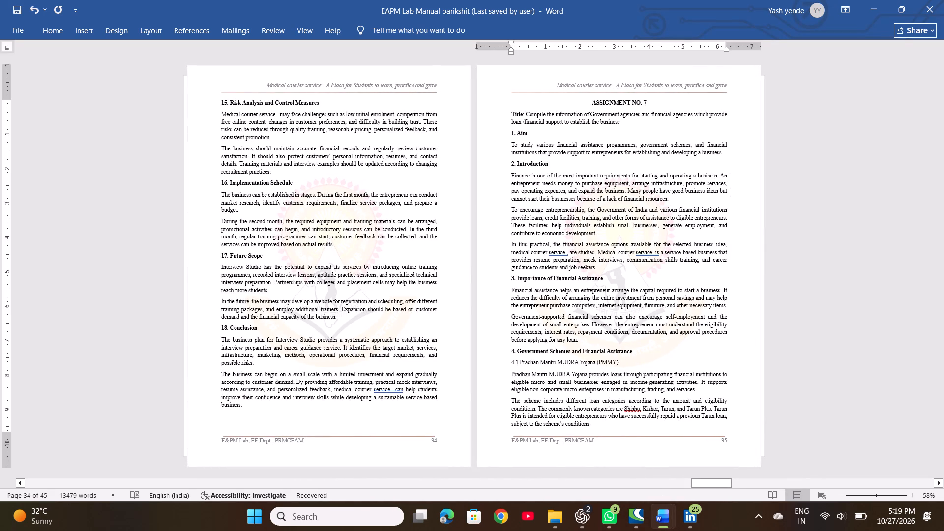
{"action": "key", "text": "BackSpace"}
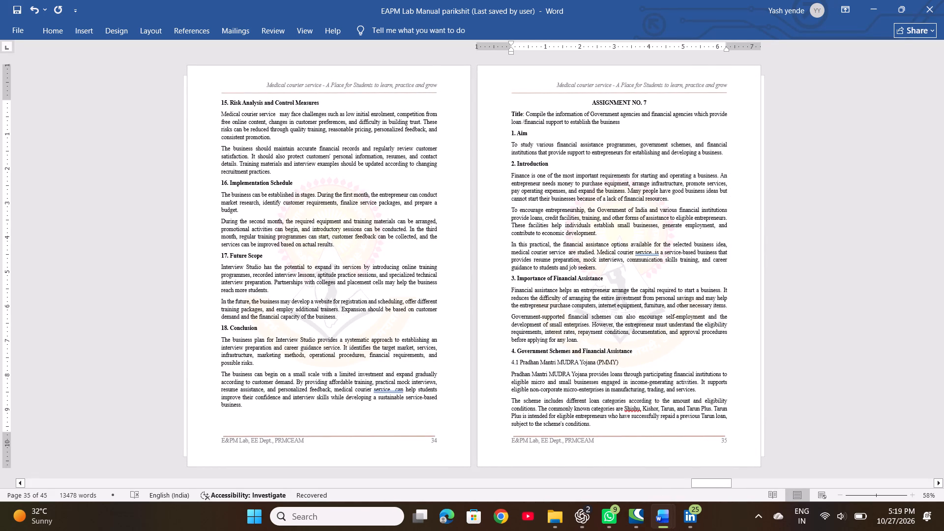
{"action": "left_click", "coordinate": [651, 253]}
{"action": "key", "text": "BackSpace"}
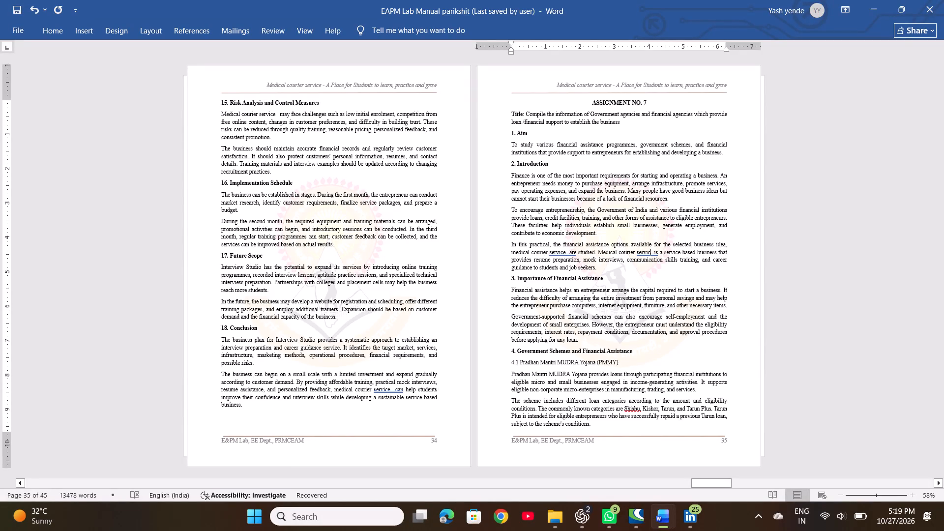
{"action": "key", "text": "e"}
Examine the remaining pages through Assignment 8's conclusion, and look back through the manual to its first page.
{"action": "scroll", "coordinate": [610, 323], "scroll_direction": "down", "scroll_amount": 5}
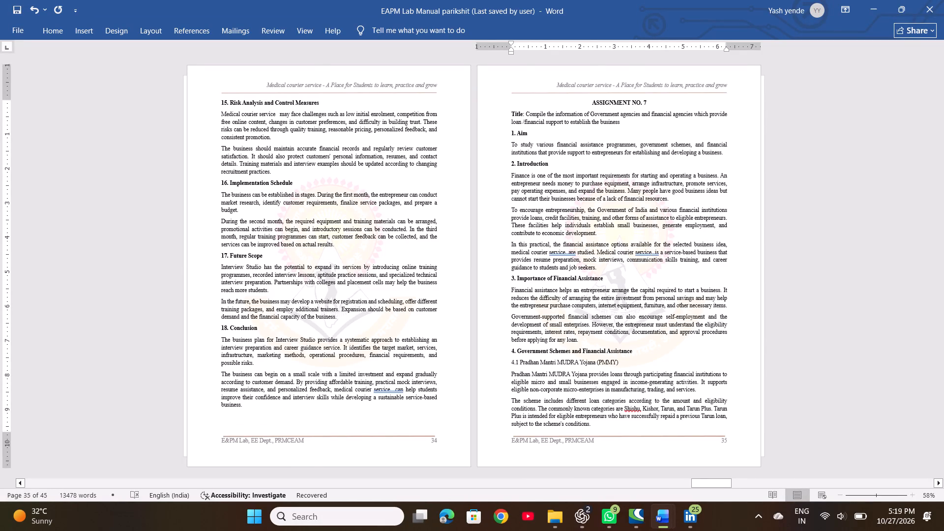
{"action": "scroll", "coordinate": [610, 323], "scroll_direction": "down", "scroll_amount": 17}
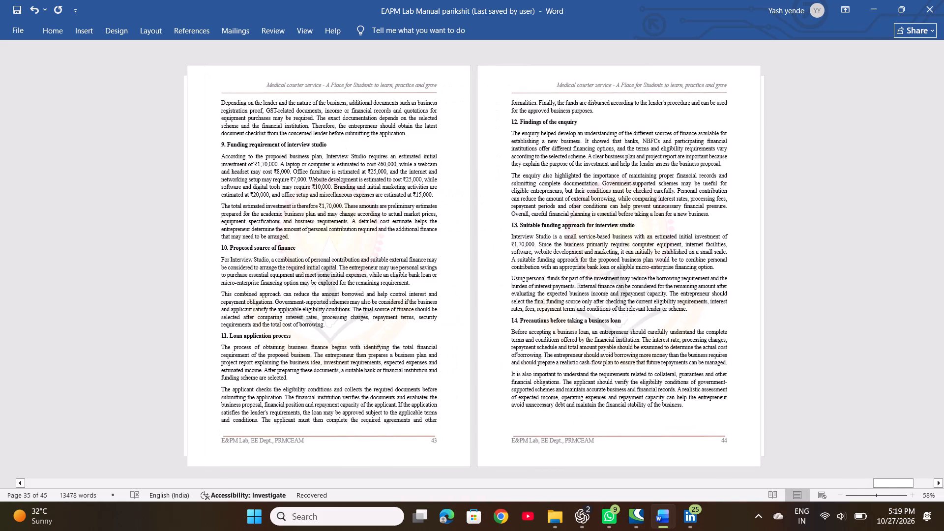
{"action": "scroll", "coordinate": [672, 357], "scroll_direction": "down", "scroll_amount": 15}
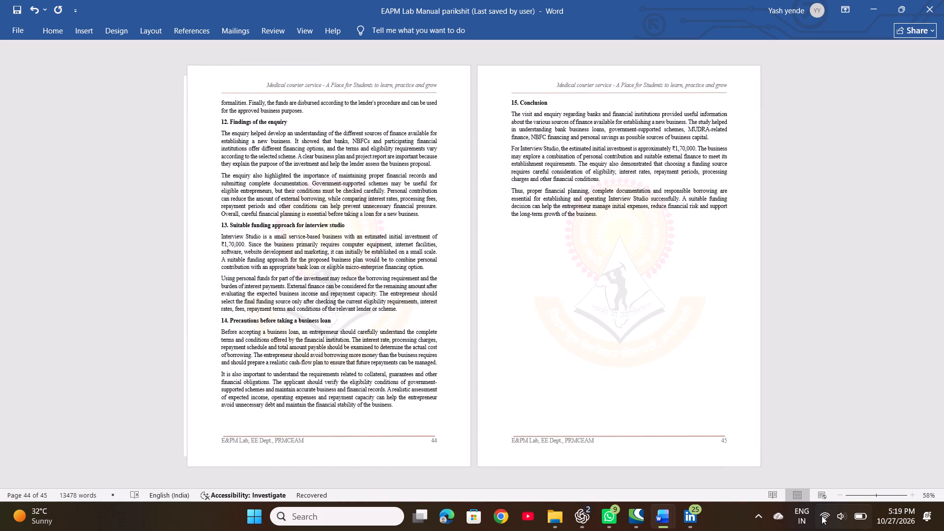
{"action": "scroll", "coordinate": [583, 414], "scroll_direction": "up", "scroll_amount": 5}
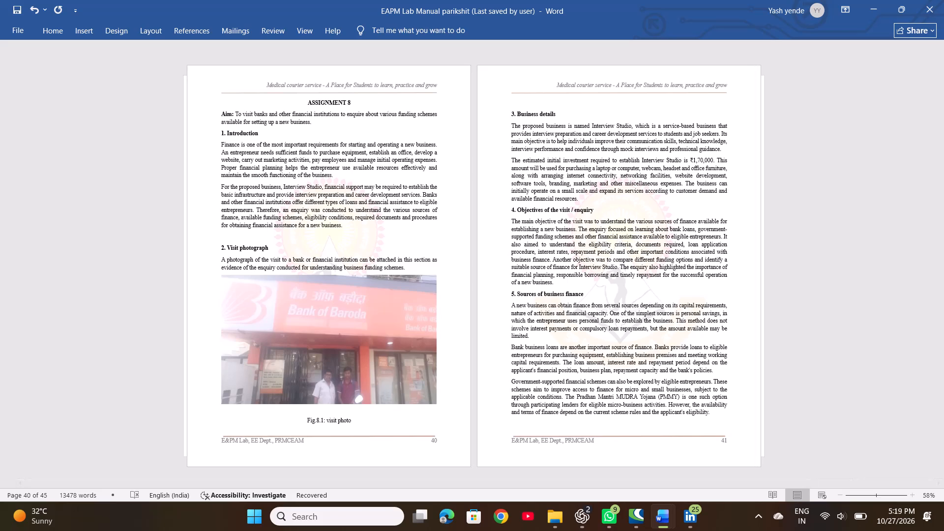
{"action": "scroll", "coordinate": [583, 410], "scroll_direction": "up", "scroll_amount": 20}
{"action": "scroll", "coordinate": [583, 410], "scroll_direction": "up", "scroll_amount": 20}
{"action": "scroll", "coordinate": [583, 410], "scroll_direction": "up", "scroll_amount": 2}
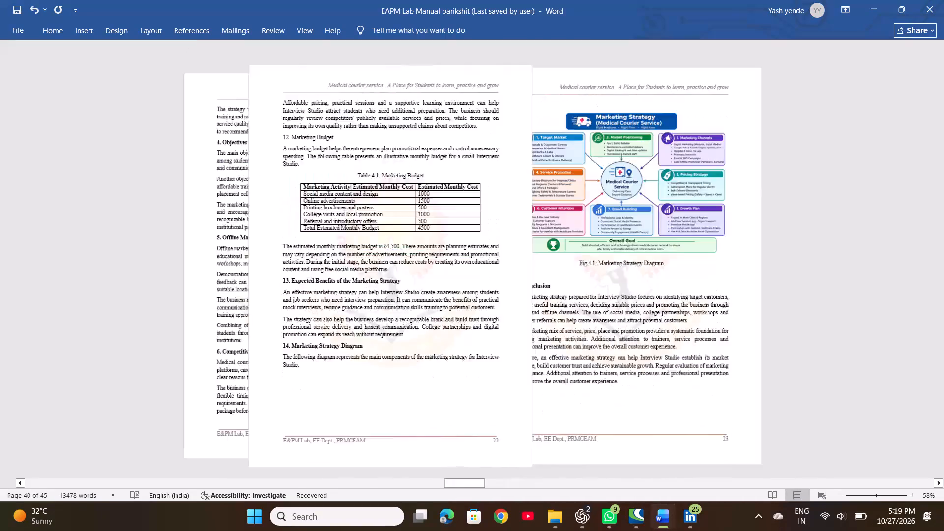
{"action": "scroll", "coordinate": [580, 410], "scroll_direction": "up", "scroll_amount": 18}
{"action": "scroll", "coordinate": [574, 410], "scroll_direction": "up", "scroll_amount": 20}
{"action": "scroll", "coordinate": [574, 410], "scroll_direction": "up", "scroll_amount": 2}
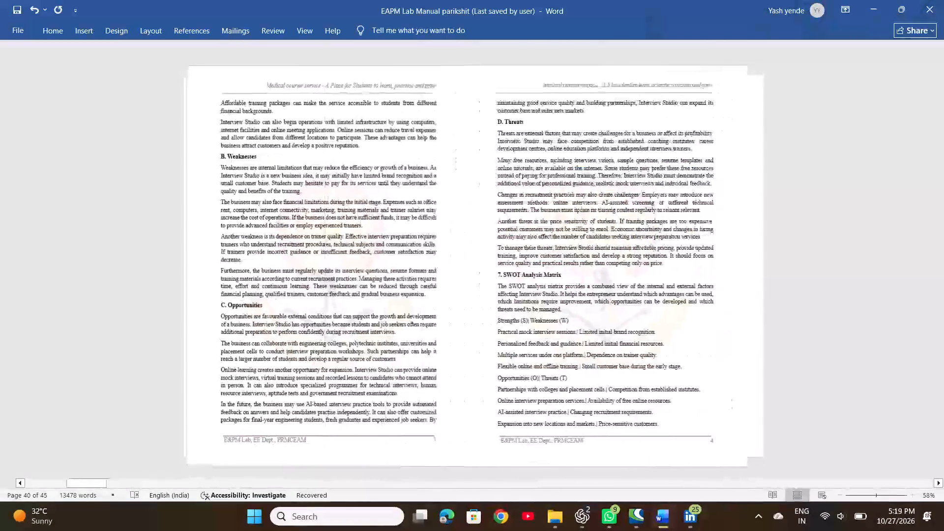
{"action": "scroll", "coordinate": [574, 410], "scroll_direction": "up", "scroll_amount": 14}
Save a copy of the manual in the Downloads folder as "EAPM Lab Manual parikshit final".
{"action": "left_click", "coordinate": [26, 37]}
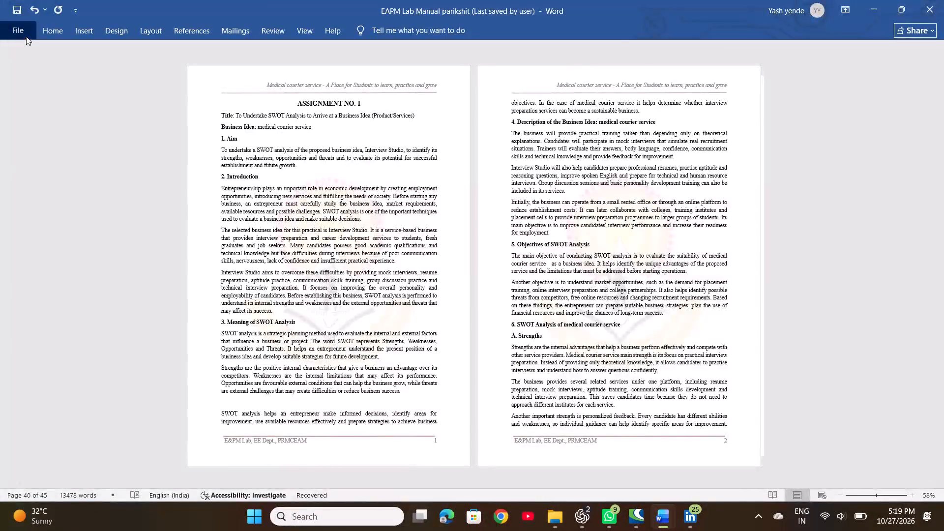
{"action": "left_click", "coordinate": [63, 200]}
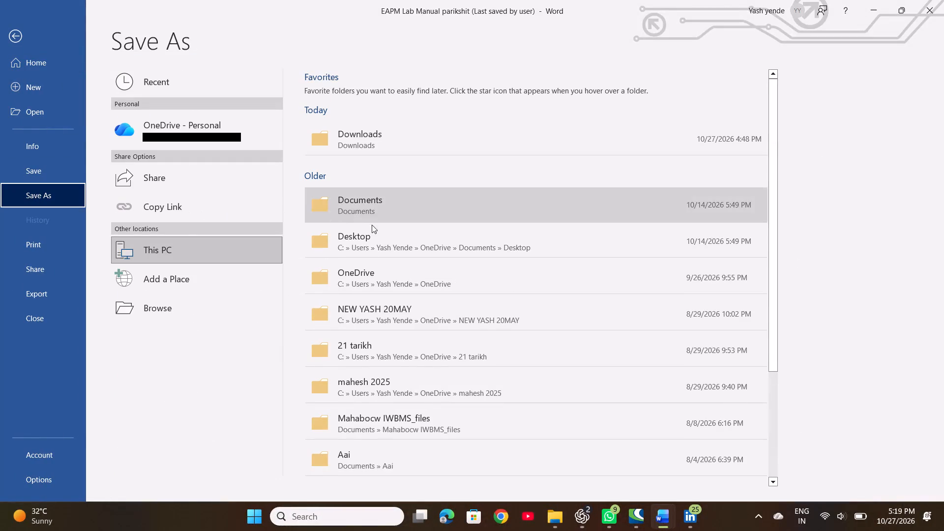
{"action": "left_click", "coordinate": [389, 139]}
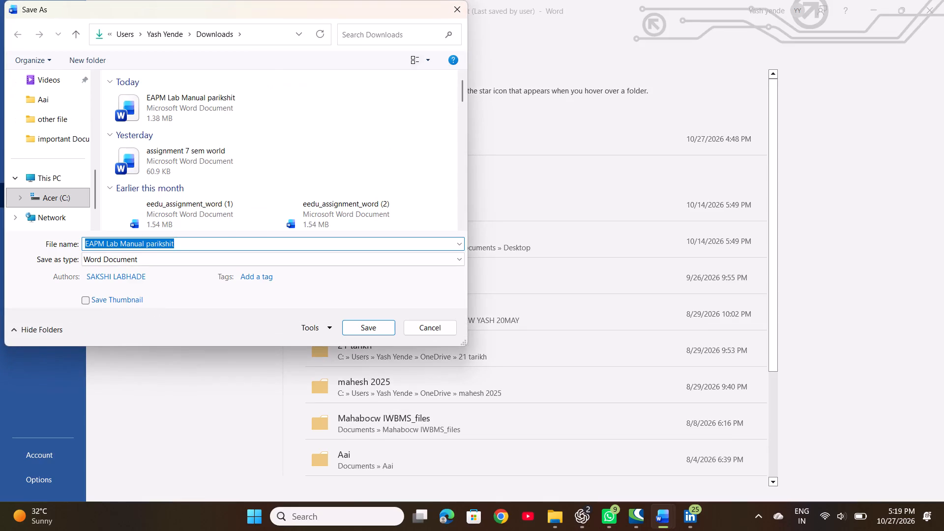
{"action": "left_click", "coordinate": [174, 243]}
{"action": "left_click", "coordinate": [184, 244]}
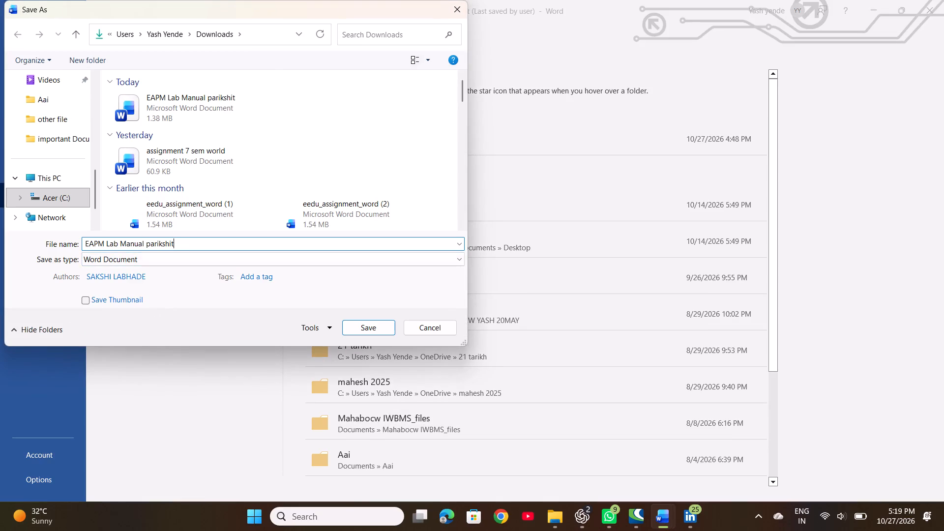
{"action": "key", "text": "space"}
{"action": "type", "text": "fi"}
{"action": "key", "text": "n"}
{"action": "key", "text": "a"}
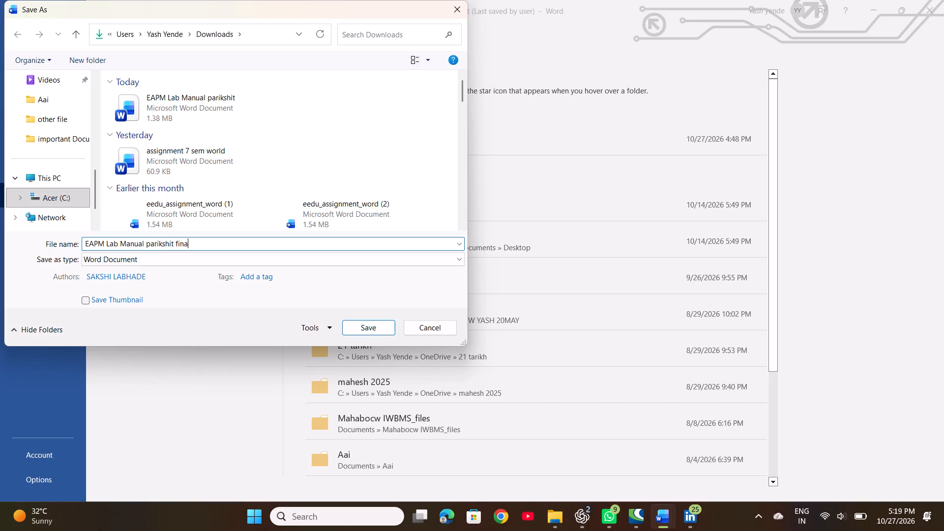
{"action": "key", "text": "l"}
{"action": "left_click", "coordinate": [362, 330]}
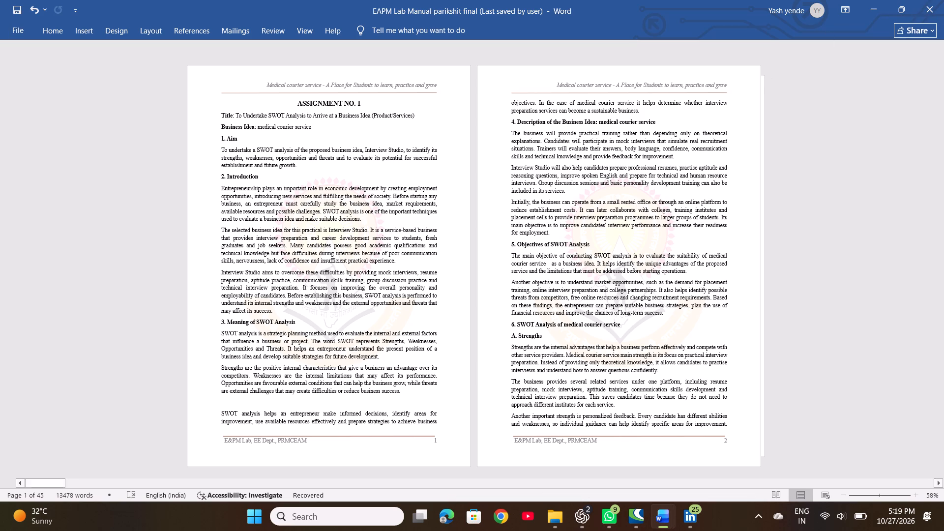
Examine the saved final copy of the manual from Assignment 1 through the opening pages of Assignment 4.
{"action": "scroll", "coordinate": [661, 196], "scroll_direction": "down", "scroll_amount": 3}
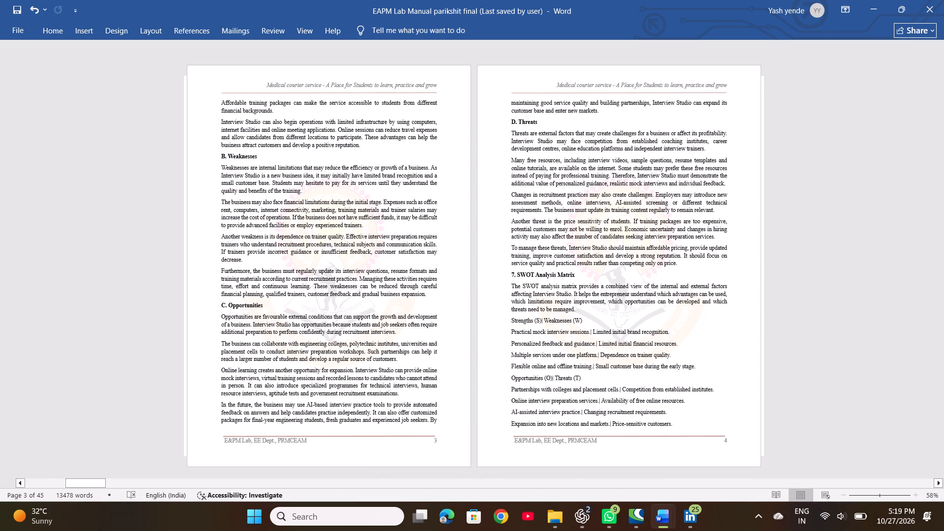
{"action": "scroll", "coordinate": [661, 196], "scroll_direction": "down", "scroll_amount": 2}
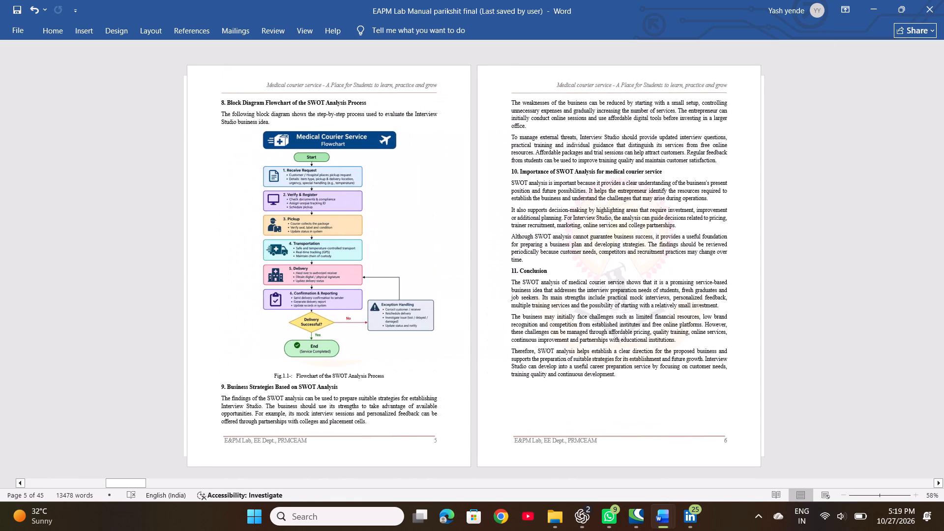
{"action": "scroll", "coordinate": [661, 196], "scroll_direction": "down", "scroll_amount": 5}
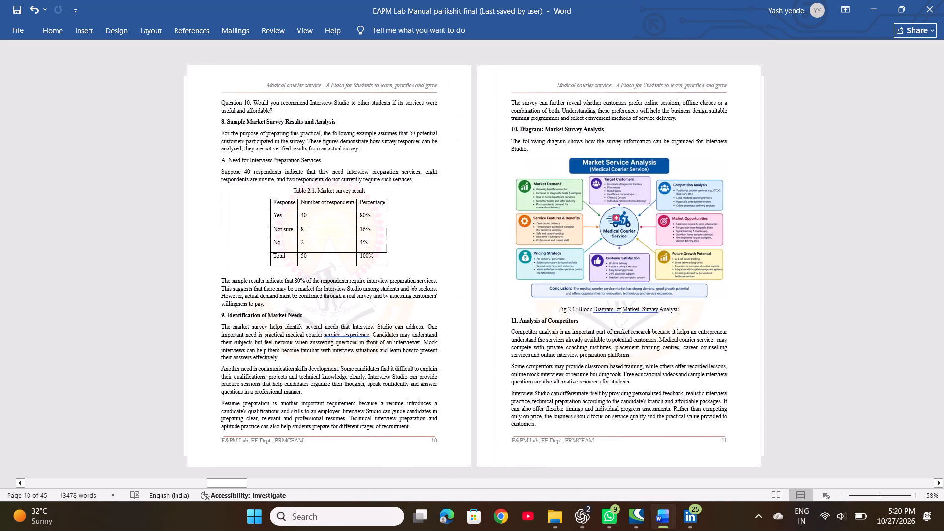
{"action": "scroll", "coordinate": [661, 196], "scroll_direction": "down", "scroll_amount": 2}
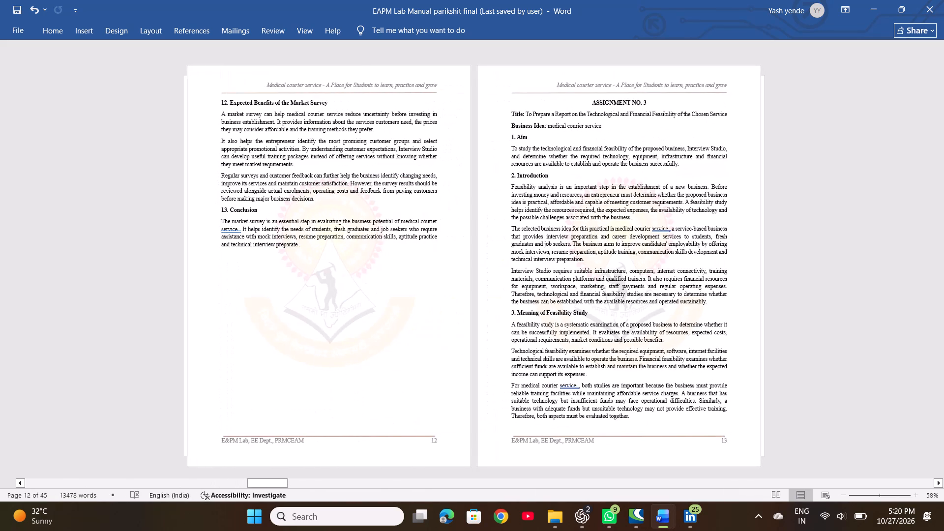
{"action": "scroll", "coordinate": [661, 196], "scroll_direction": "down", "scroll_amount": 2}
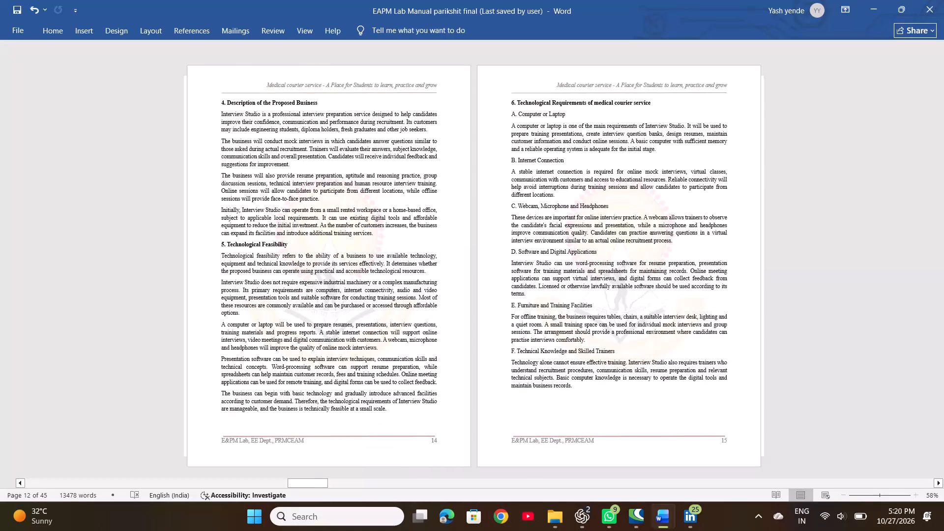
{"action": "scroll", "coordinate": [661, 195], "scroll_direction": "down", "scroll_amount": 15}
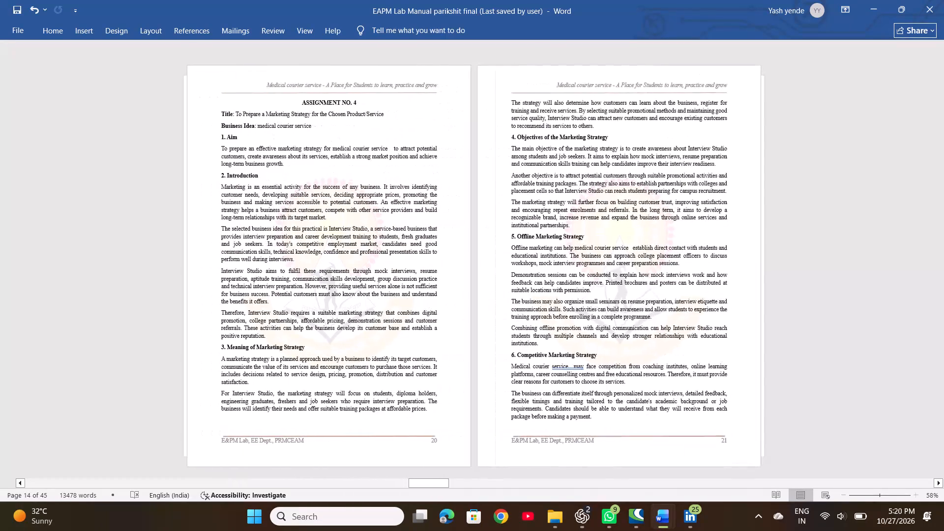
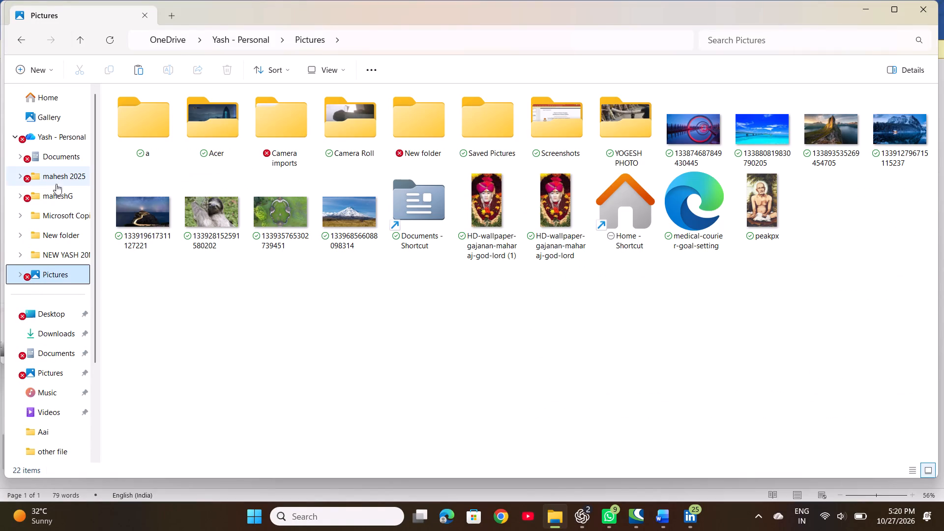
Open the document "EAPM Lab Manual parikshit final" from the Downloads folder in Word.
{"action": "left_click", "coordinate": [62, 335]}
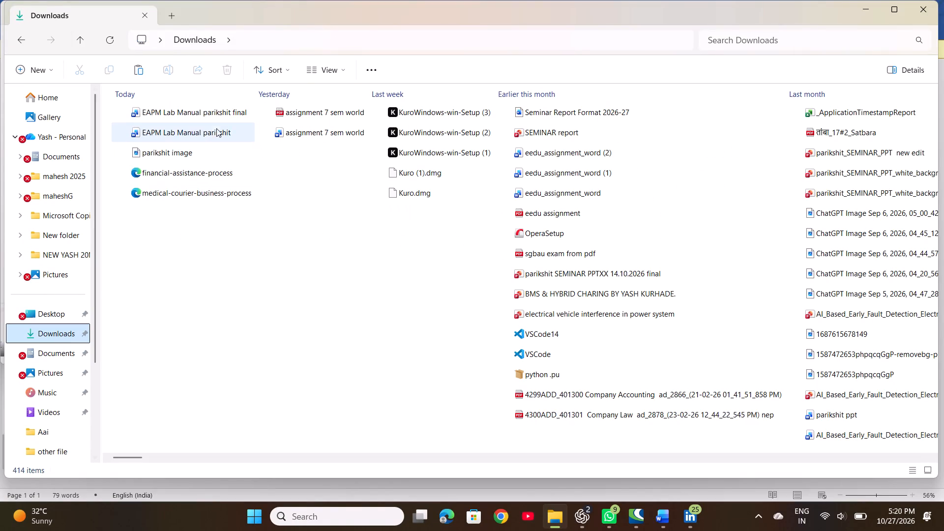
{"action": "left_click", "coordinate": [222, 114]}
{"action": "left_click", "coordinate": [222, 114]}
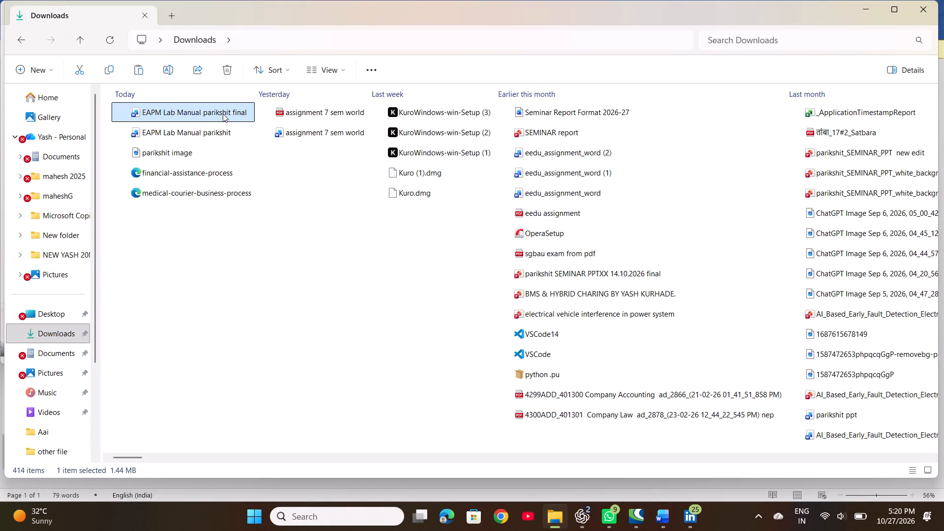
{"action": "left_click", "coordinate": [226, 116]}
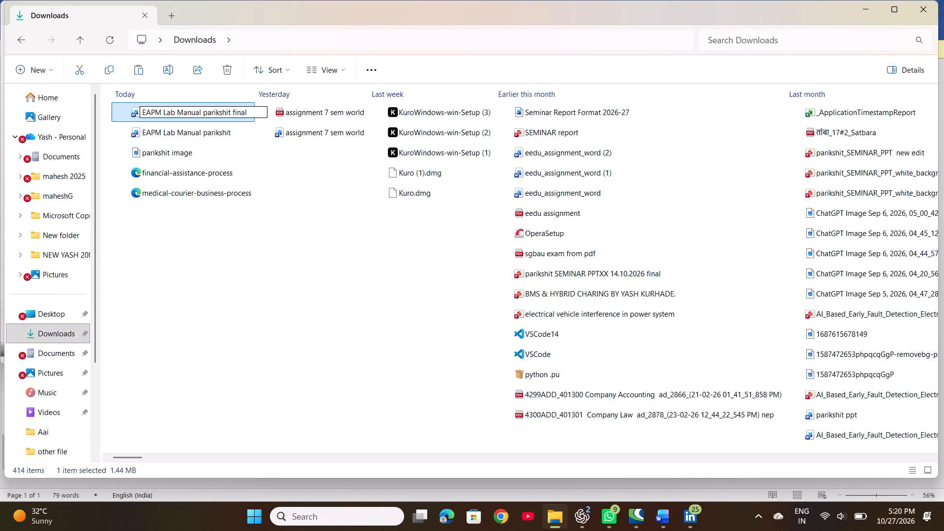
{"action": "left_click", "coordinate": [252, 113]}
{"action": "left_click", "coordinate": [256, 130]}
{"action": "double_click", "coordinate": [165, 108]}
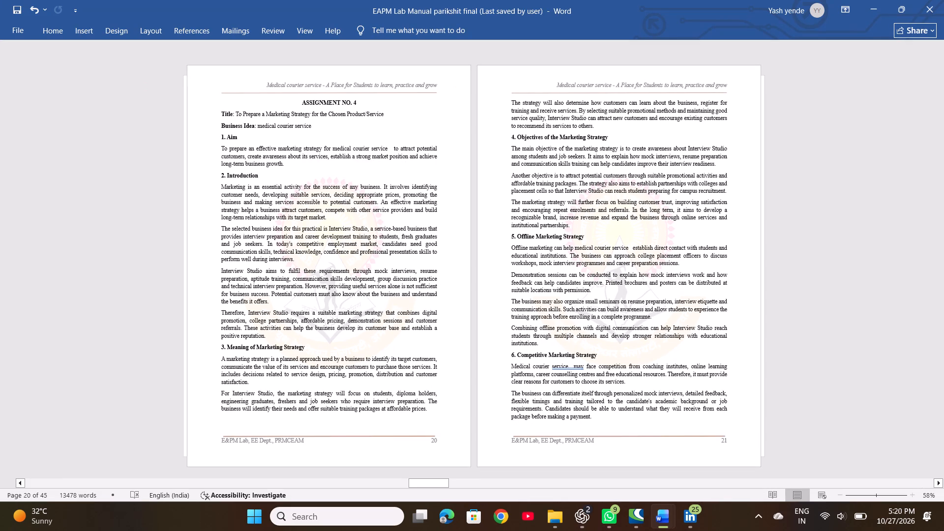
Examine the rest of the final copy, from Assignment 4's marketing strategy pages through the conclusion on the last page.
{"action": "key", "text": "Right"}
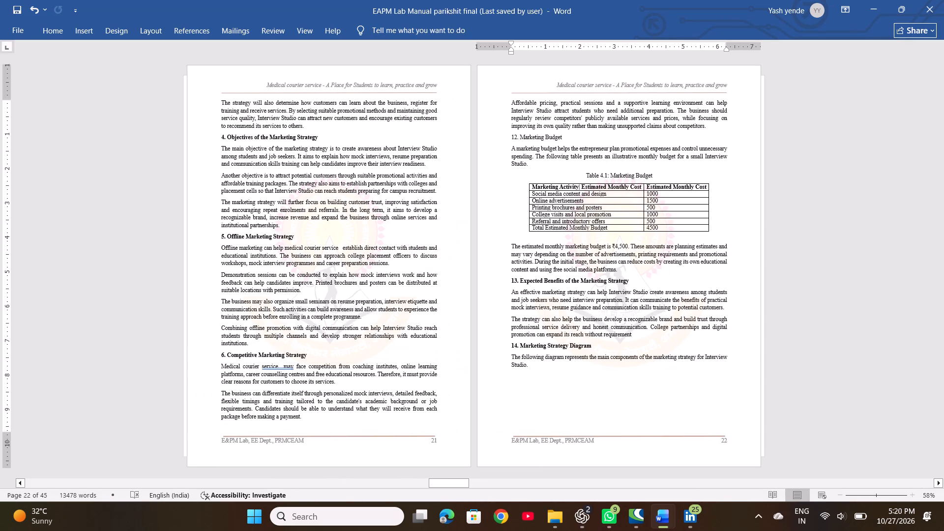
{"action": "key", "text": "Right"}
{"action": "key", "text": "Right"}
{"action": "key", "text": "Right"}
{"action": "key", "text": "Right"}
{"action": "key", "text": "Right"}
{"action": "key", "text": "Right"}
{"action": "scroll", "coordinate": [738, 263], "scroll_direction": "down", "scroll_amount": 5}
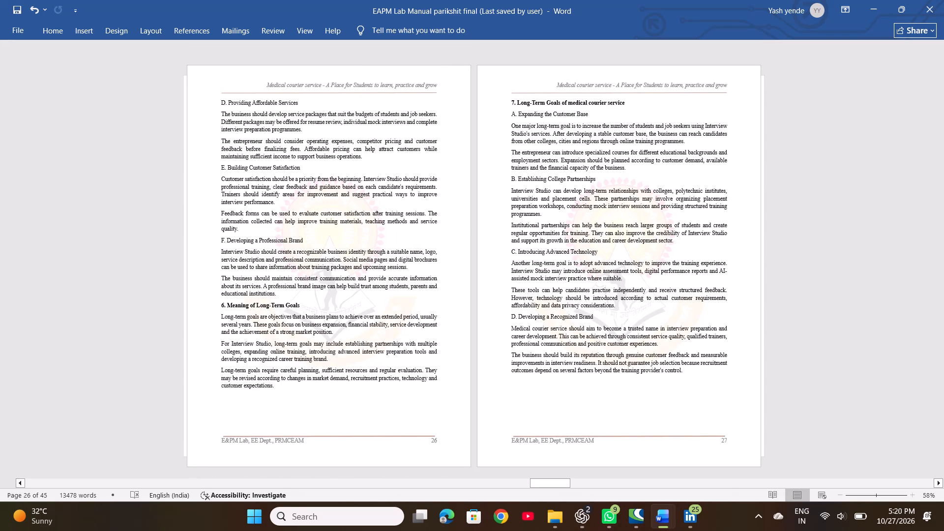
{"action": "scroll", "coordinate": [684, 292], "scroll_direction": "down", "scroll_amount": 16}
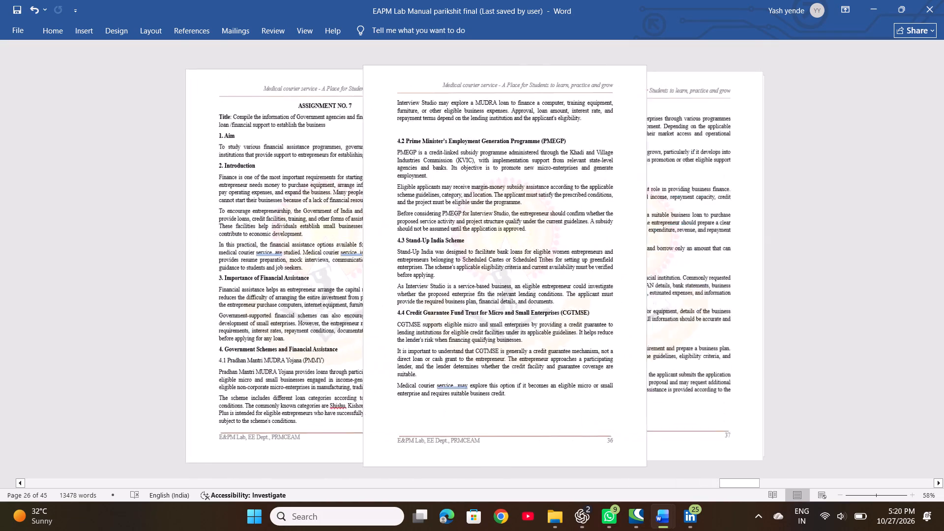
{"action": "scroll", "coordinate": [688, 291], "scroll_direction": "down", "scroll_amount": 20}
{"action": "scroll", "coordinate": [688, 291], "scroll_direction": "down", "scroll_amount": 14}
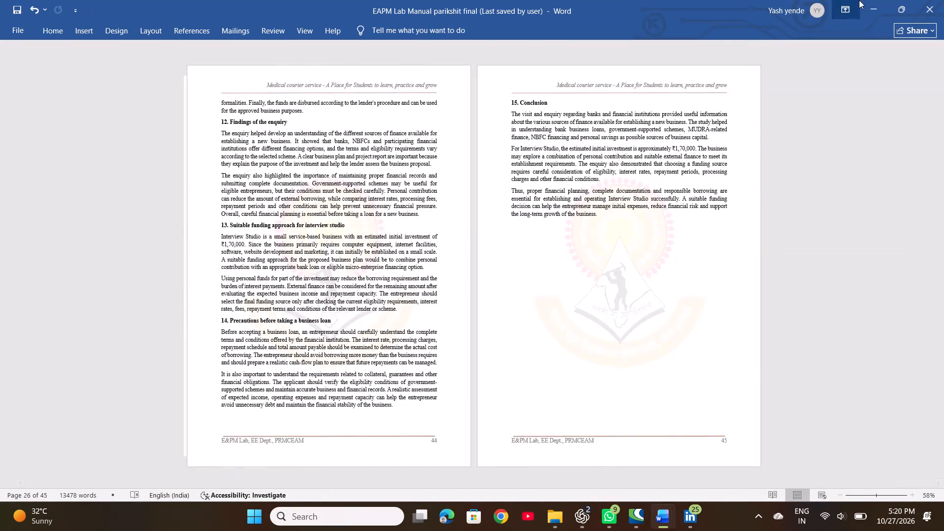
Minimize the open Word document windows to bring the Downloads folder into view.
{"action": "left_click", "coordinate": [877, 7]}
{"action": "left_click", "coordinate": [876, 2]}
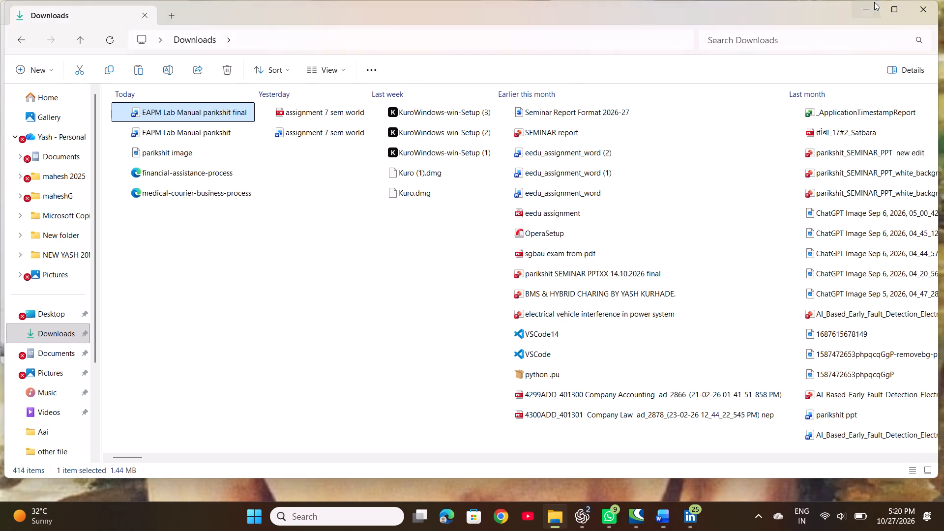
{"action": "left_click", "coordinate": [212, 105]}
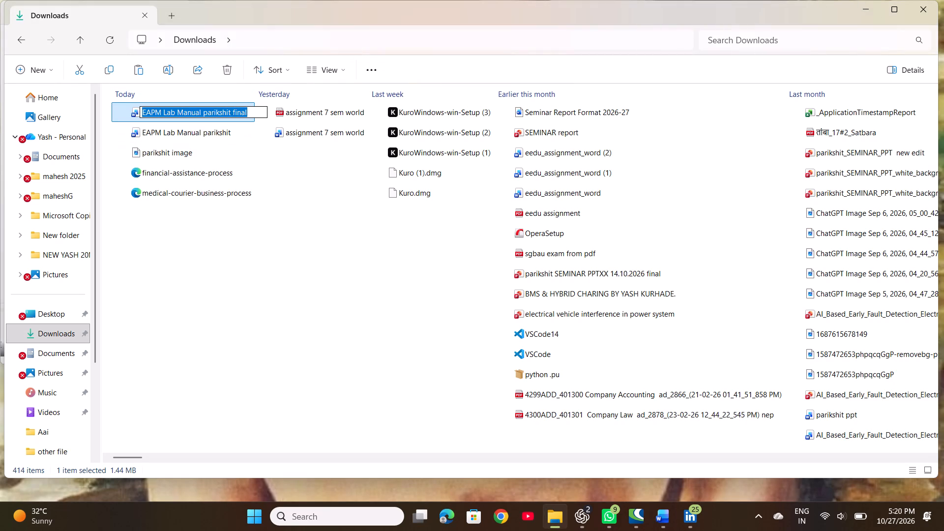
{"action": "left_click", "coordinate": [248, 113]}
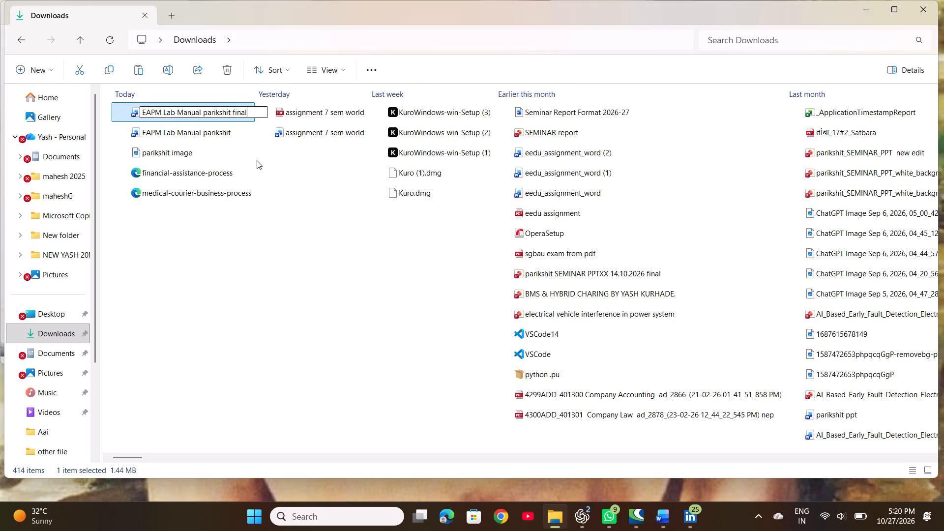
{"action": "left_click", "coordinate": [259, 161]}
Restart the Wi-Fi connection by switching Wi-Fi off and on again.
{"action": "left_click", "coordinate": [819, 518]}
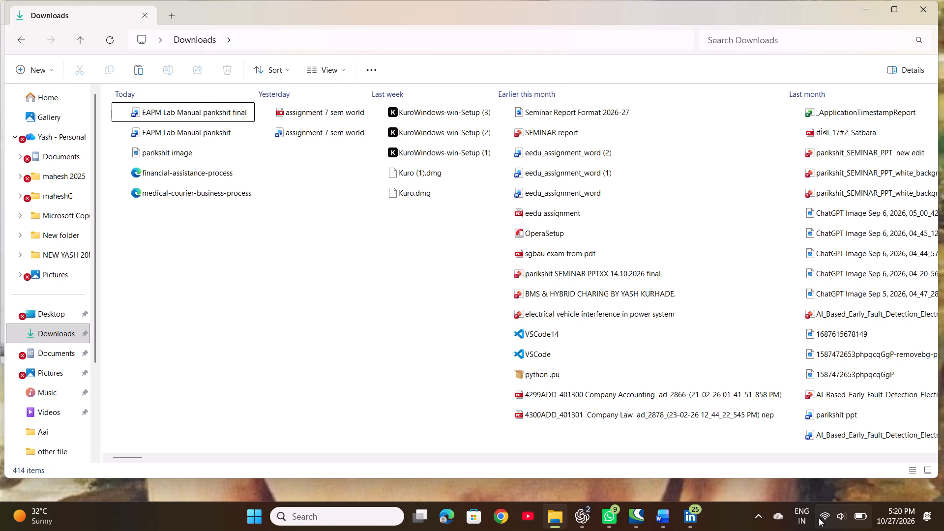
{"action": "left_click", "coordinate": [777, 288]}
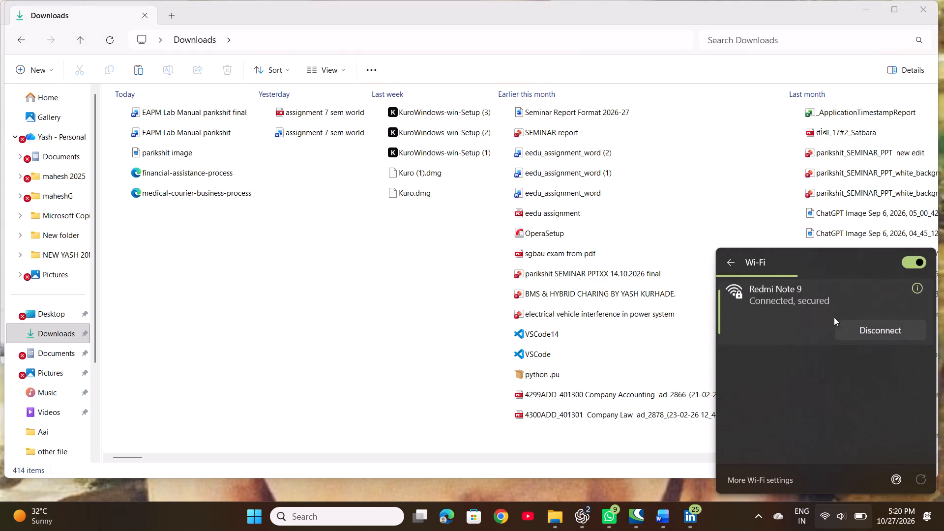
{"action": "left_click", "coordinate": [922, 267]}
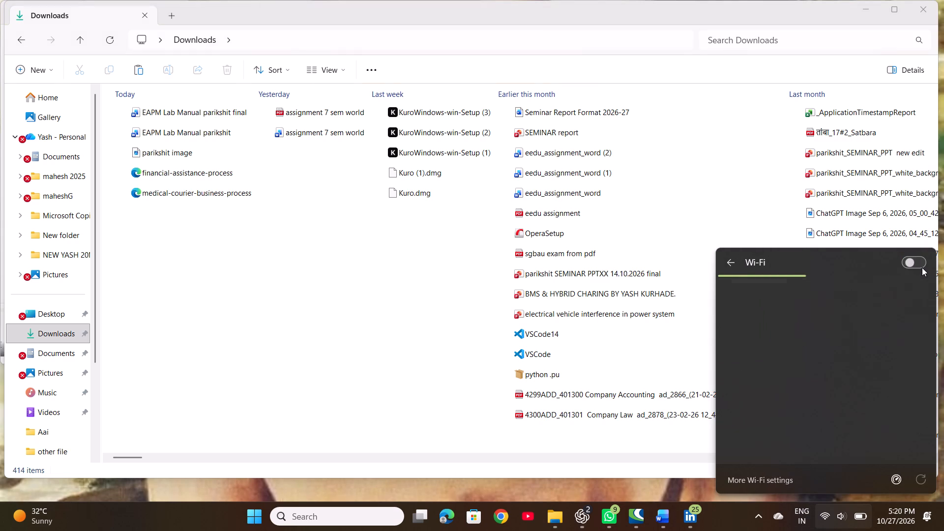
{"action": "left_click", "coordinate": [918, 266]}
{"action": "left_click", "coordinate": [918, 265]}
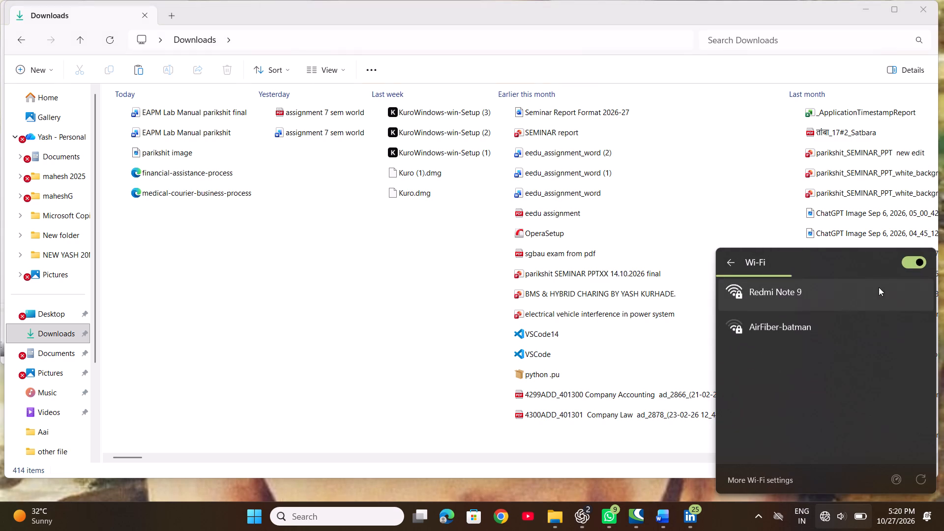
Look through the list of available Wi-Fi networks.
{"action": "scroll", "coordinate": [836, 372], "scroll_direction": "down", "scroll_amount": 7}
{"action": "scroll", "coordinate": [837, 371], "scroll_direction": "up", "scroll_amount": 7}
{"action": "scroll", "coordinate": [837, 370], "scroll_direction": "down", "scroll_amount": 7}
{"action": "scroll", "coordinate": [838, 369], "scroll_direction": "up", "scroll_amount": 7}
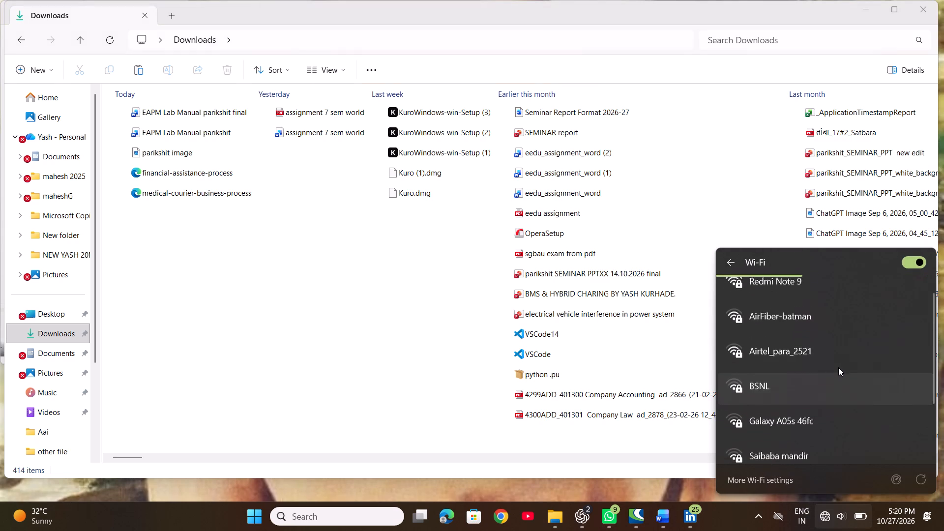
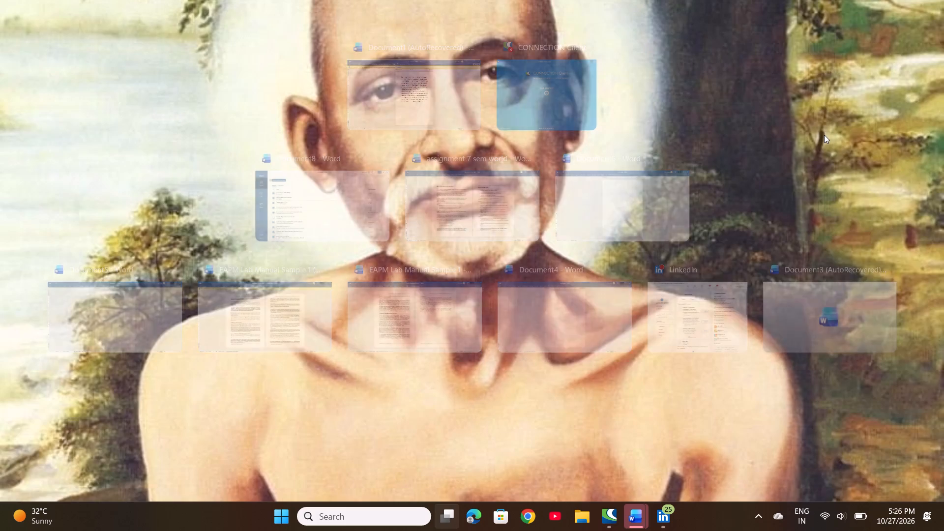
{"action": "left_click", "coordinate": [582, 210]}
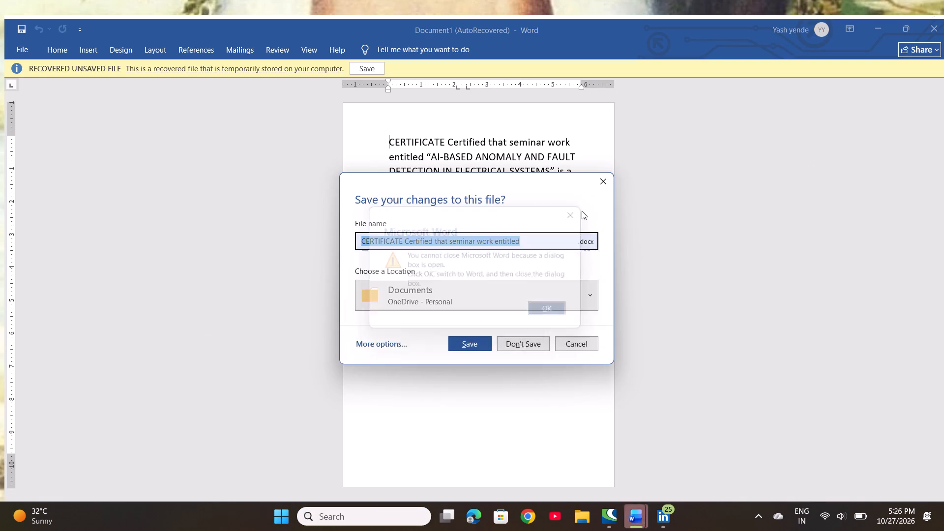
Open Windows search with its list of recent searches.
{"action": "left_click", "coordinate": [336, 522]}
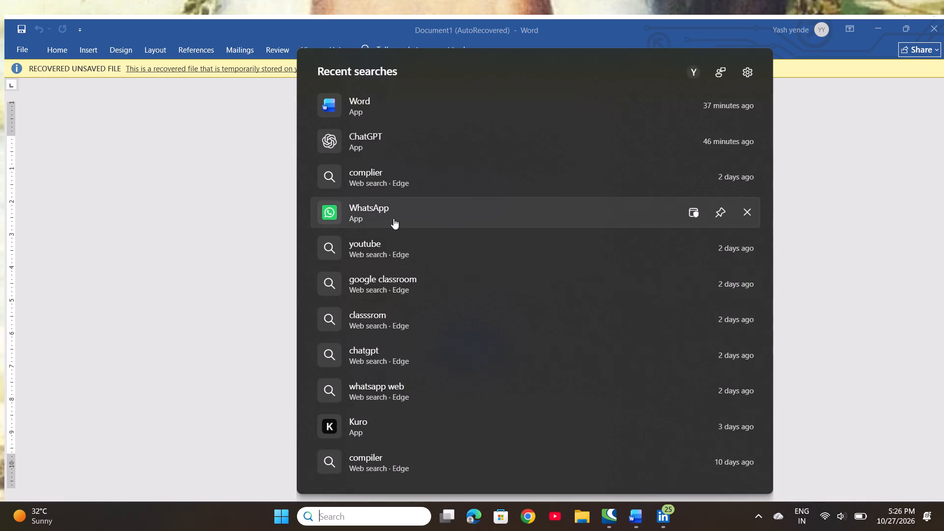
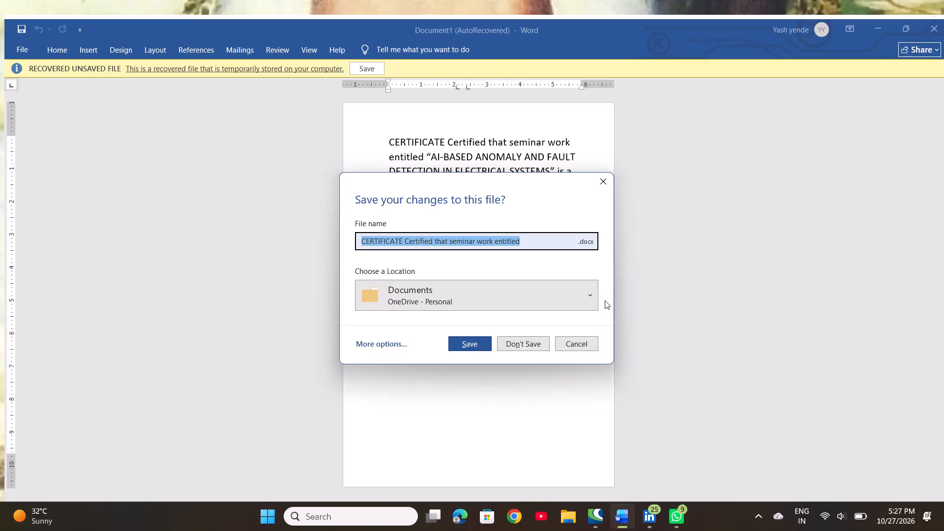
Close the recovered Document1 containing the seminar certificate text without saving it.
{"action": "left_click", "coordinate": [529, 345]}
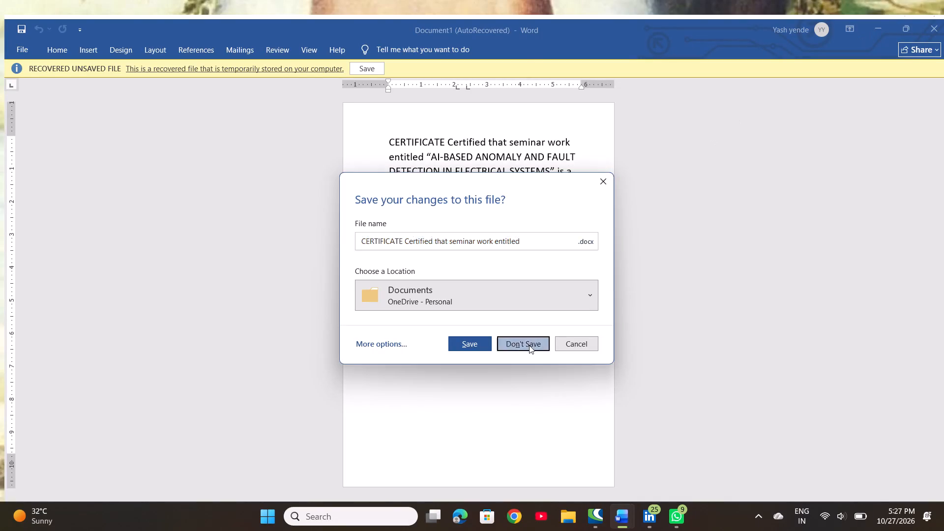
Open the document EAPM Lab Manual parikshit final from the recent files in File Explorer.
{"action": "left_click", "coordinate": [563, 518]}
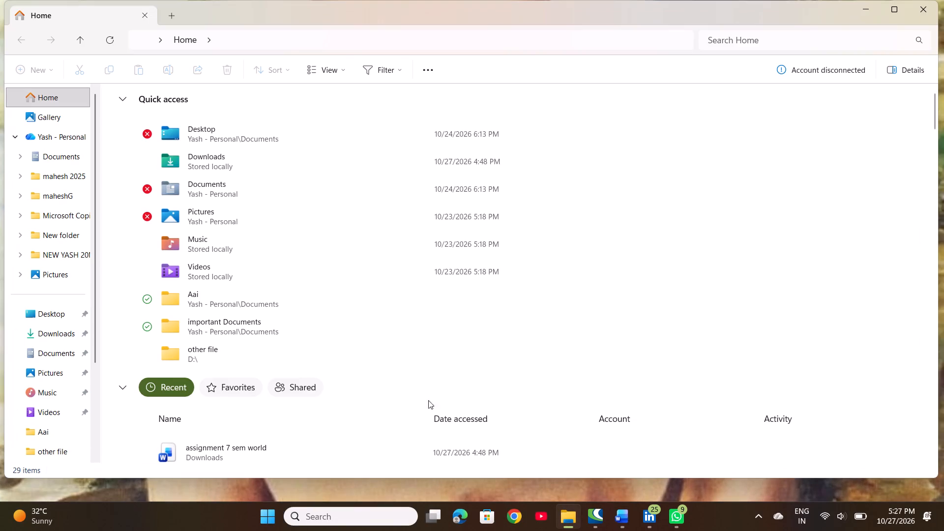
{"action": "double_click", "coordinate": [222, 451]}
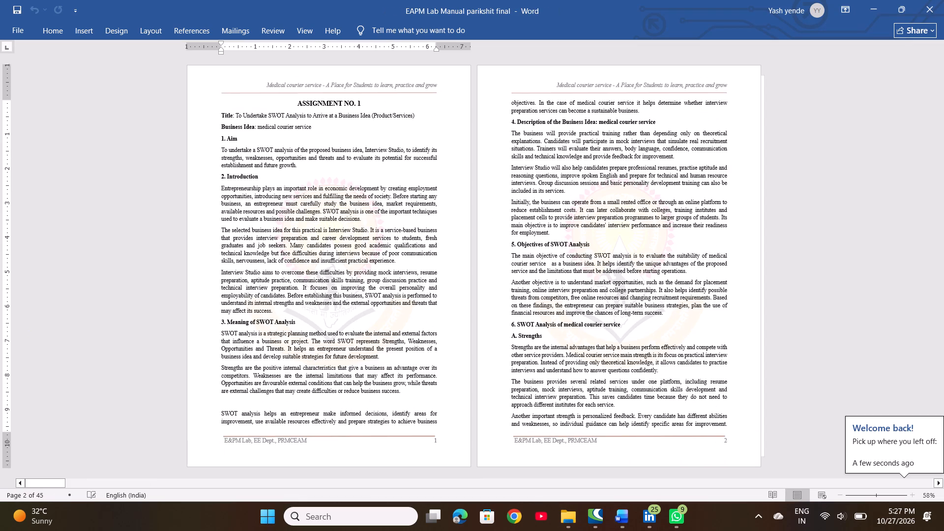
Check the lab manual's pages from Assignment 1 through the conclusion of Assignment 8, and minimize its window.
{"action": "scroll", "coordinate": [303, 357], "scroll_direction": "down", "scroll_amount": 6}
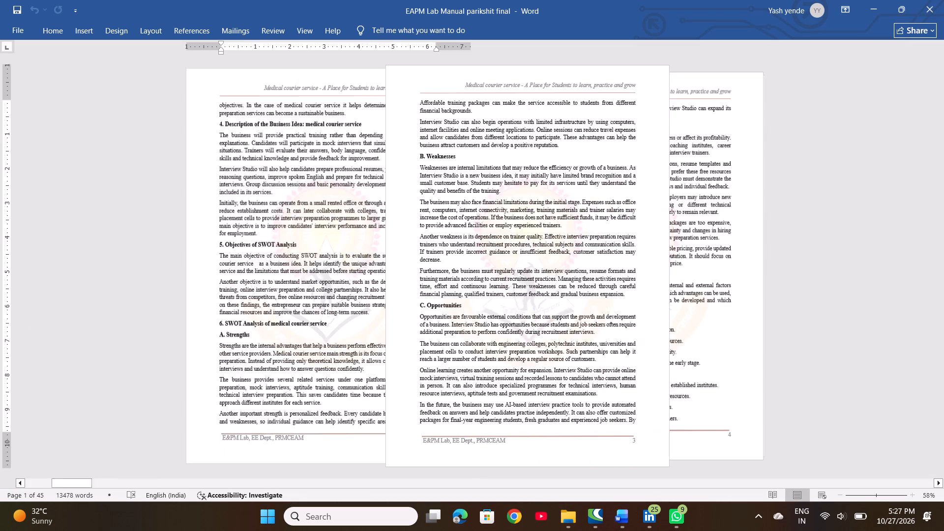
{"action": "scroll", "coordinate": [303, 357], "scroll_direction": "down", "scroll_amount": 17}
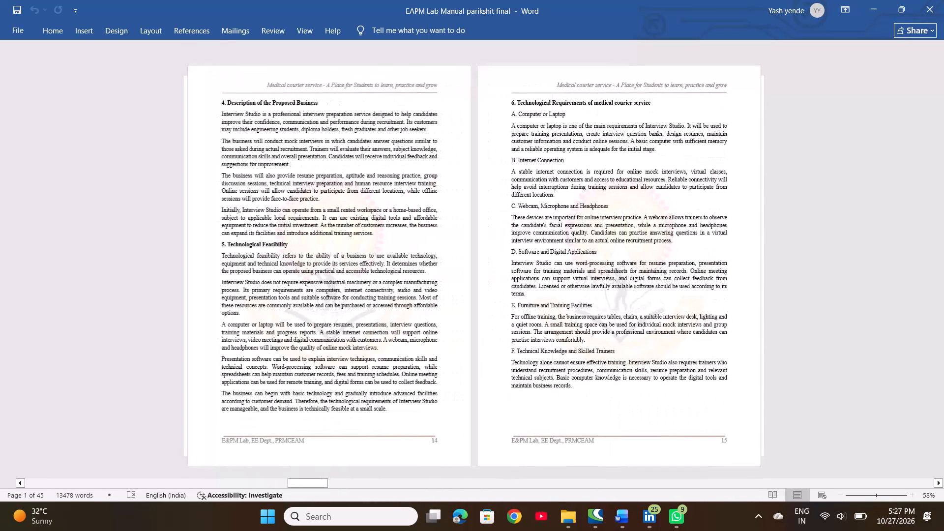
{"action": "scroll", "coordinate": [303, 356], "scroll_direction": "down", "scroll_amount": 9}
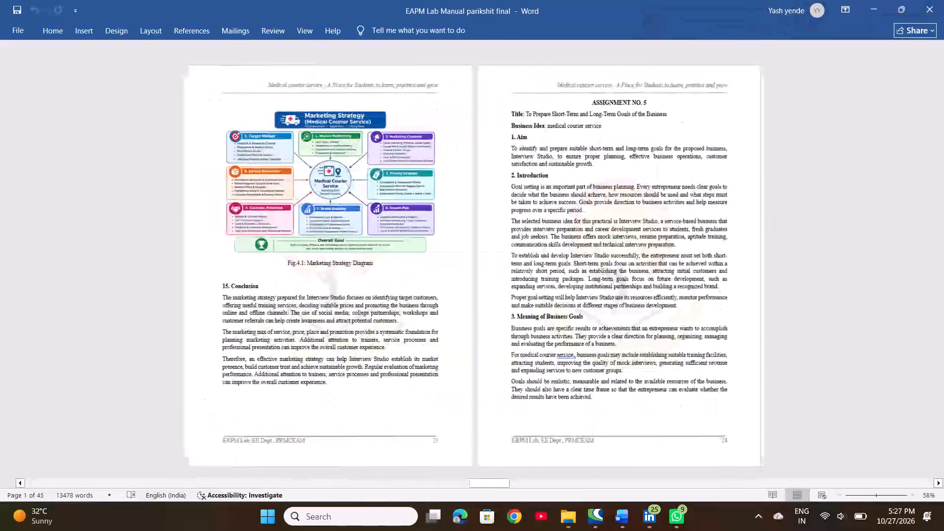
{"action": "scroll", "coordinate": [303, 356], "scroll_direction": "down", "scroll_amount": 18}
{"action": "scroll", "coordinate": [304, 354], "scroll_direction": "down", "scroll_amount": 6}
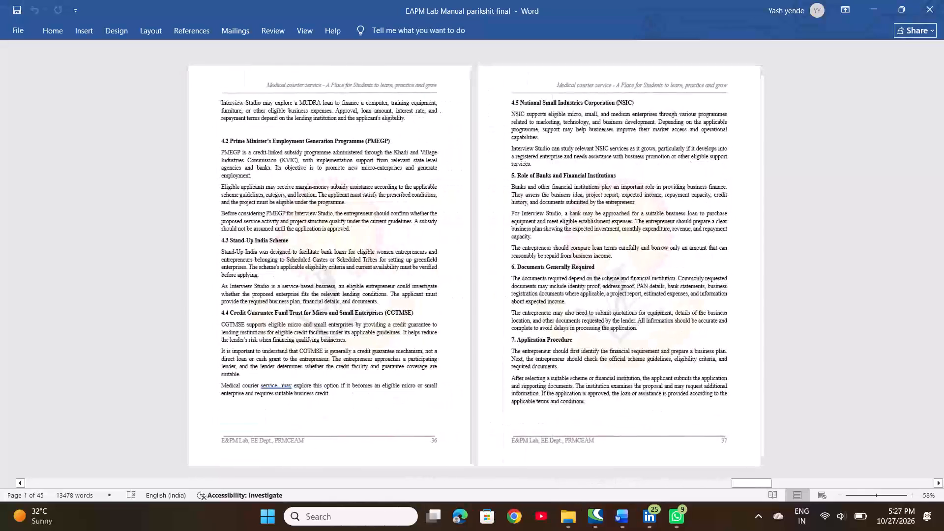
{"action": "scroll", "coordinate": [304, 354], "scroll_direction": "down", "scroll_amount": 2}
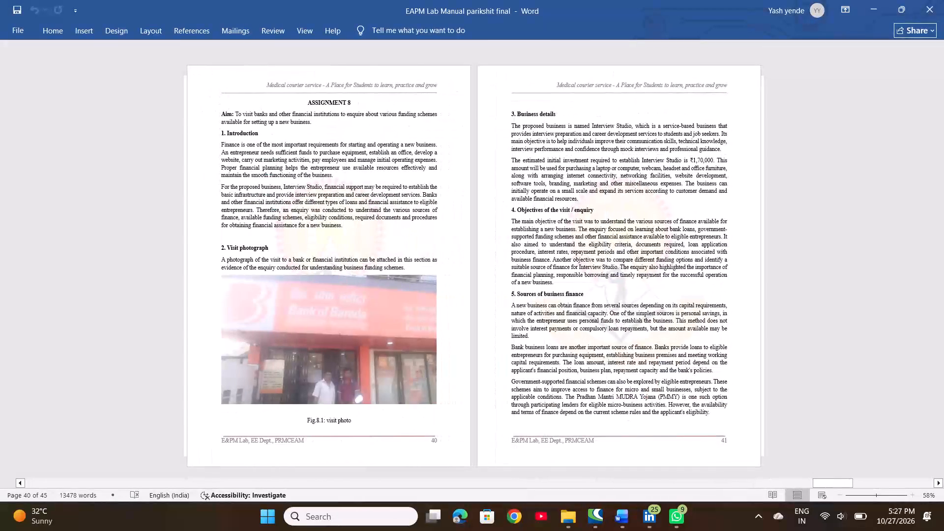
{"action": "scroll", "coordinate": [304, 354], "scroll_direction": "down", "scroll_amount": 10}
{"action": "left_click", "coordinate": [867, 16]}
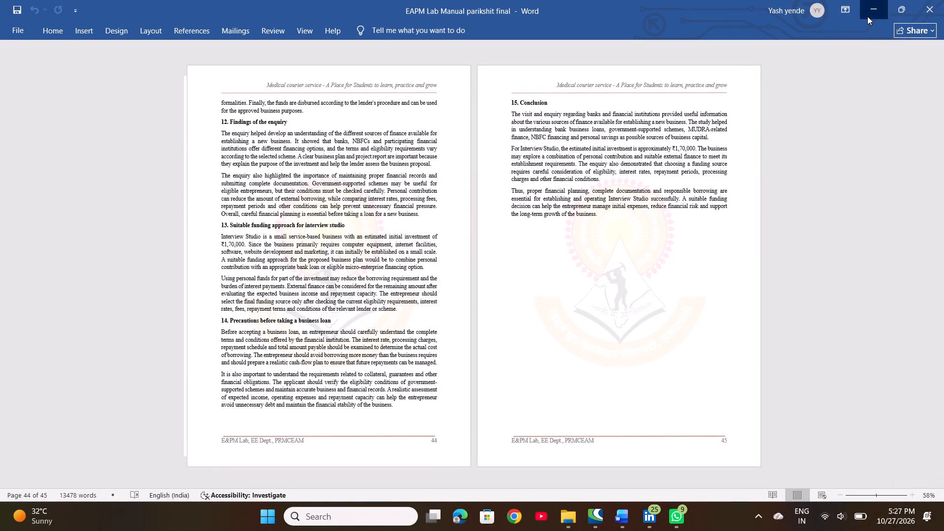
Minimize the lab manual's document window to return to File Explorer.
{"action": "left_click", "coordinate": [867, 16]}
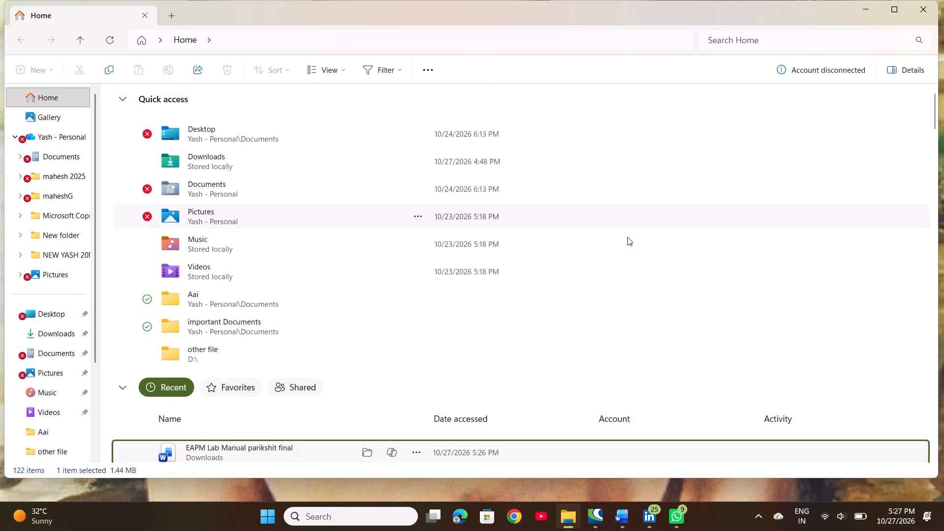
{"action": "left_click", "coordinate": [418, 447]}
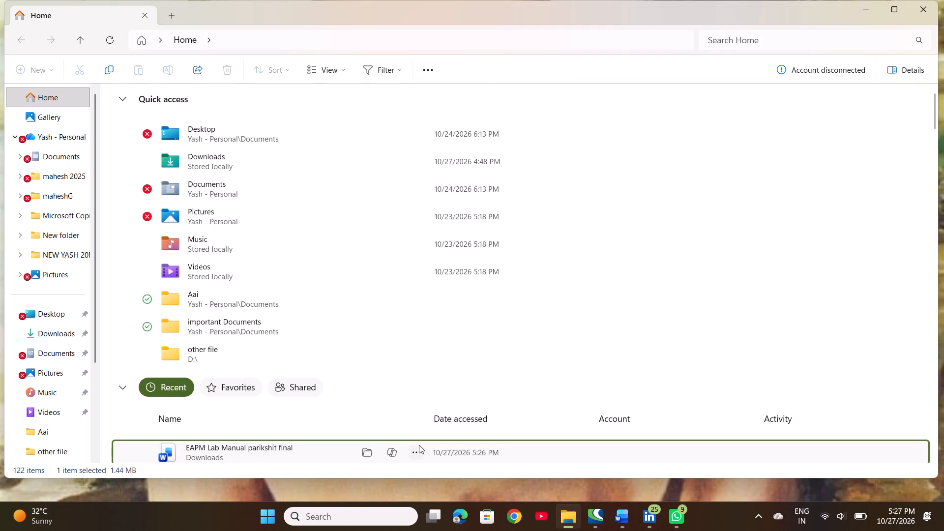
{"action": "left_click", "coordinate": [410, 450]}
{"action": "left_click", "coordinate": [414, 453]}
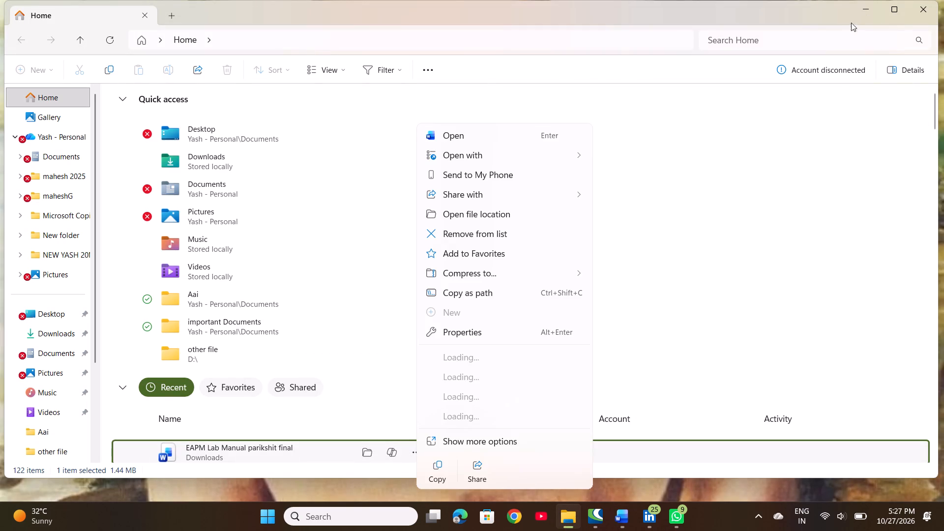
Minimize the File Explorer window to show the desktop.
{"action": "left_click", "coordinate": [858, 3]}
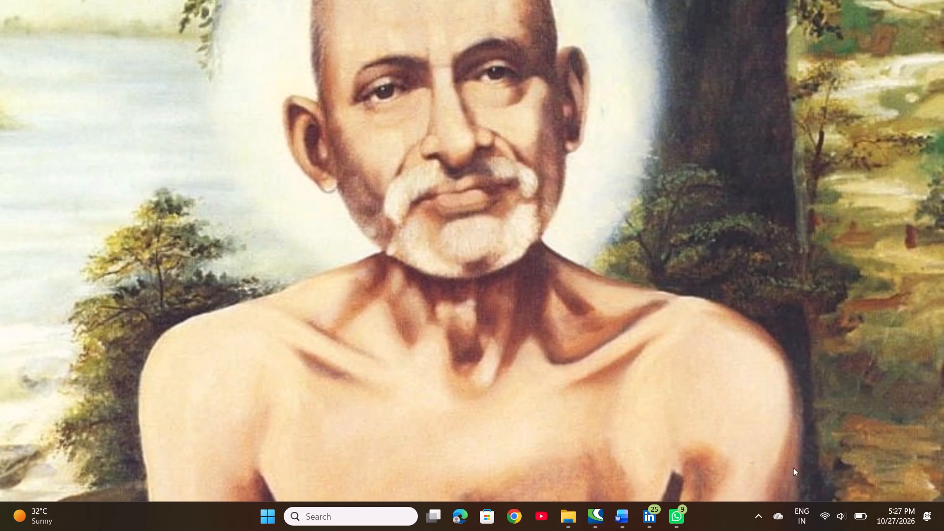
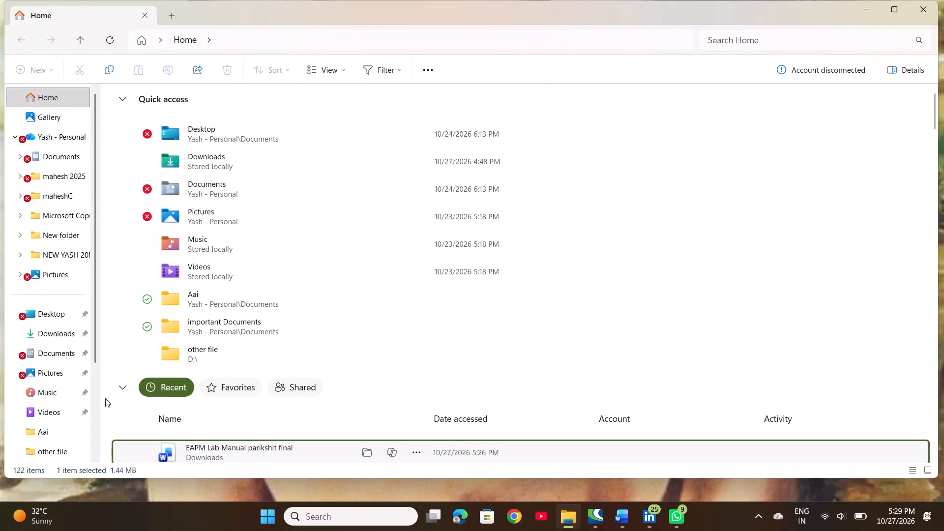
Bring up EAPM Lab Manual parikshit final from the recent files, recheck its pages from Assignment 8 back to Assignment 1, and minimize its window.
{"action": "left_click", "coordinate": [218, 441]}
{"action": "triple_click", "coordinate": [222, 449]}
{"action": "scroll", "coordinate": [316, 346], "scroll_direction": "up", "scroll_amount": 13}
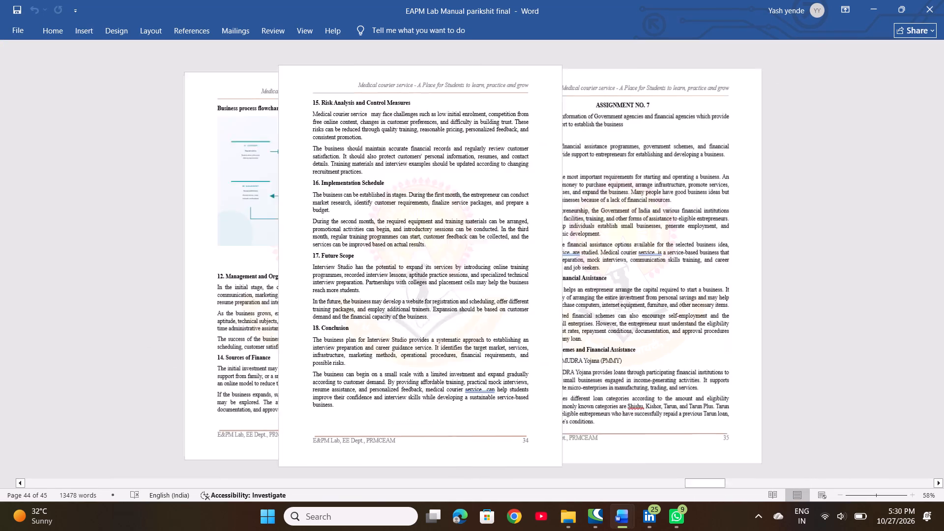
{"action": "scroll", "coordinate": [314, 346], "scroll_direction": "up", "scroll_amount": 6}
{"action": "scroll", "coordinate": [314, 346], "scroll_direction": "down", "scroll_amount": 13}
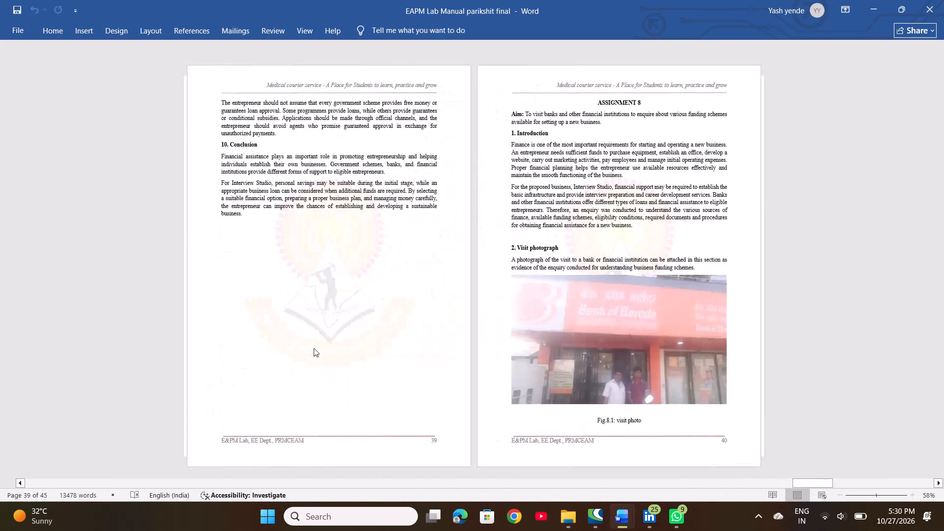
{"action": "scroll", "coordinate": [314, 348], "scroll_direction": "up", "scroll_amount": 20}
{"action": "scroll", "coordinate": [314, 348], "scroll_direction": "up", "scroll_amount": 20}
{"action": "scroll", "coordinate": [314, 348], "scroll_direction": "up", "scroll_amount": 10}
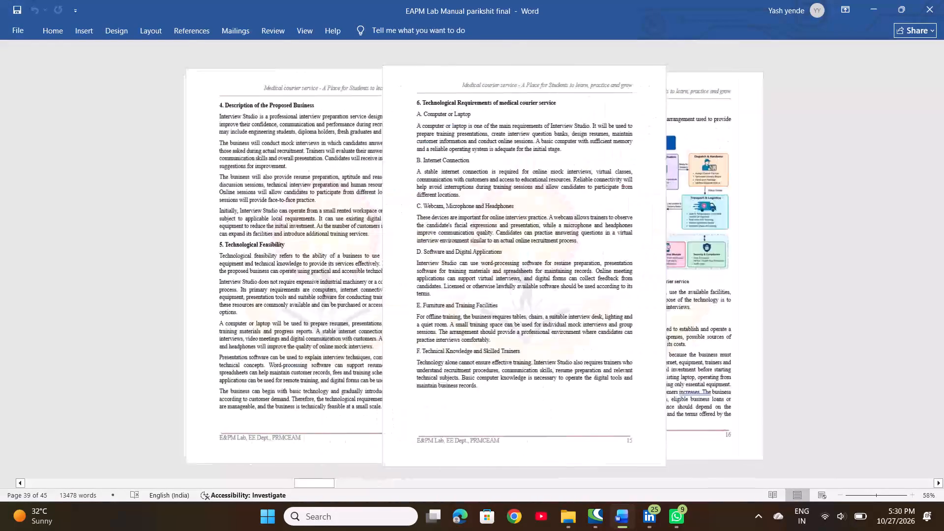
{"action": "scroll", "coordinate": [311, 348], "scroll_direction": "up", "scroll_amount": 6}
{"action": "scroll", "coordinate": [311, 348], "scroll_direction": "up", "scroll_amount": 20}
{"action": "scroll", "coordinate": [311, 348], "scroll_direction": "up", "scroll_amount": 5}
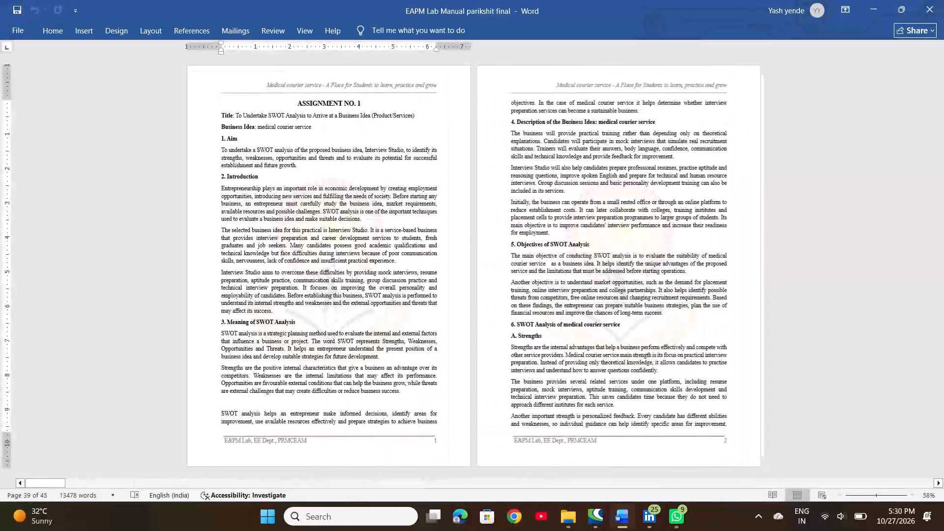
{"action": "left_click", "coordinate": [879, 4]}
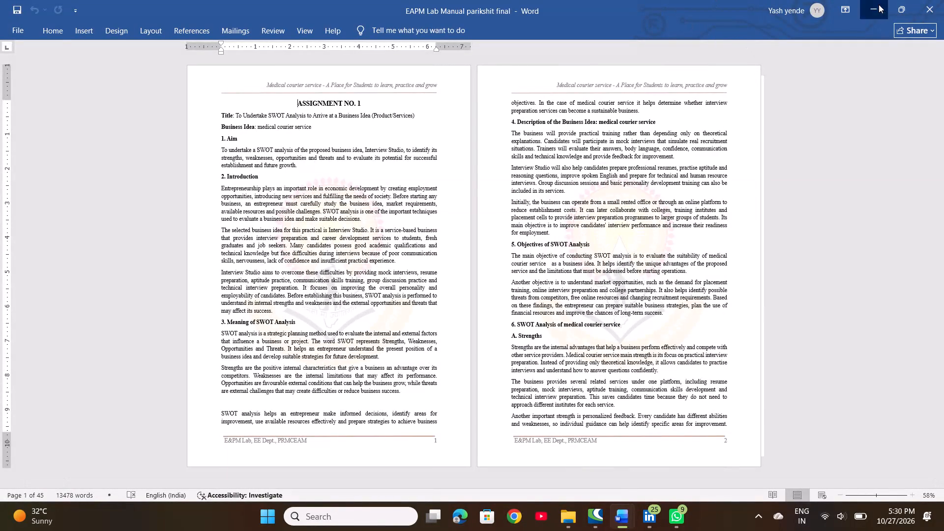
{"action": "left_click", "coordinate": [871, 16]}
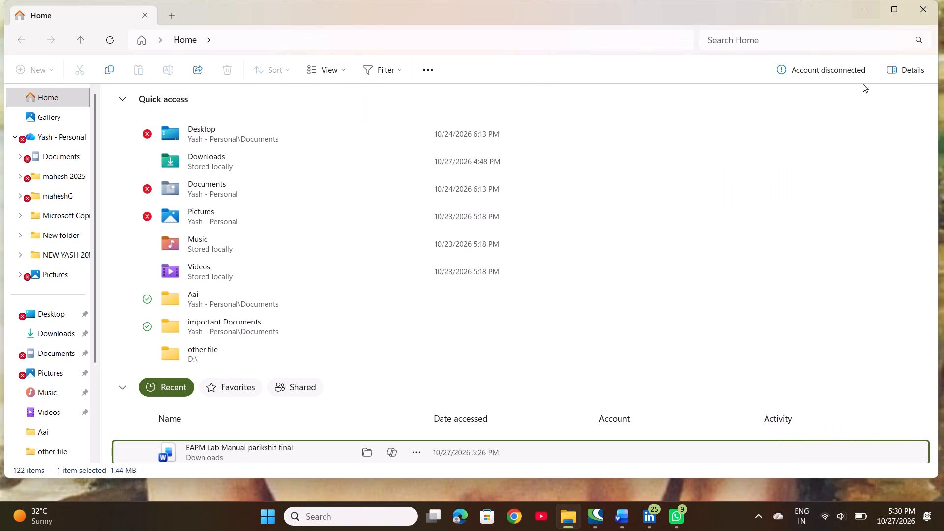
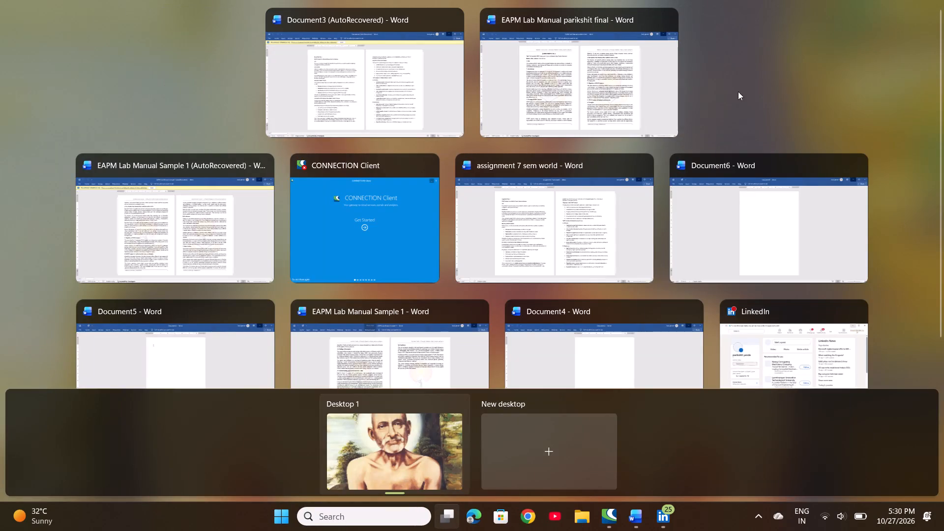
Dismiss the overview of open windows and open Start with its pinned apps and recent files.
{"action": "left_click", "coordinate": [769, 84]}
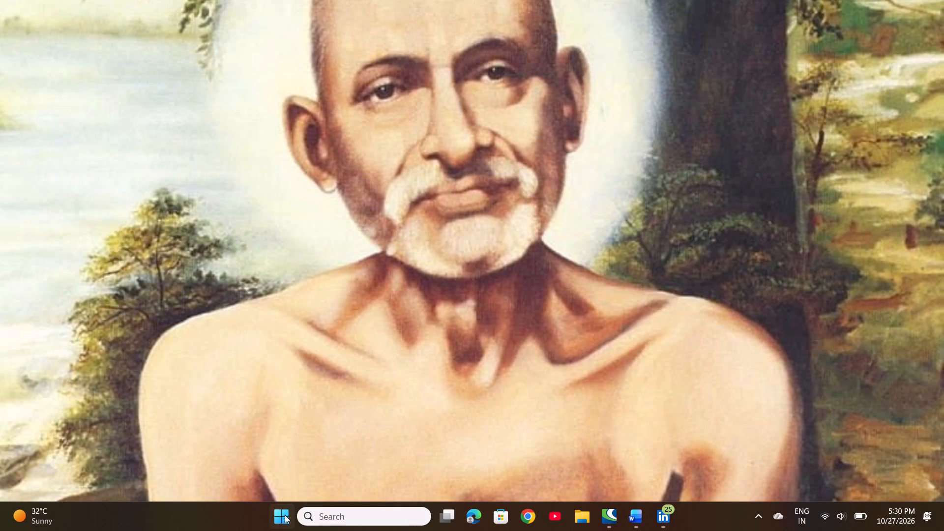
{"action": "left_click", "coordinate": [285, 515]}
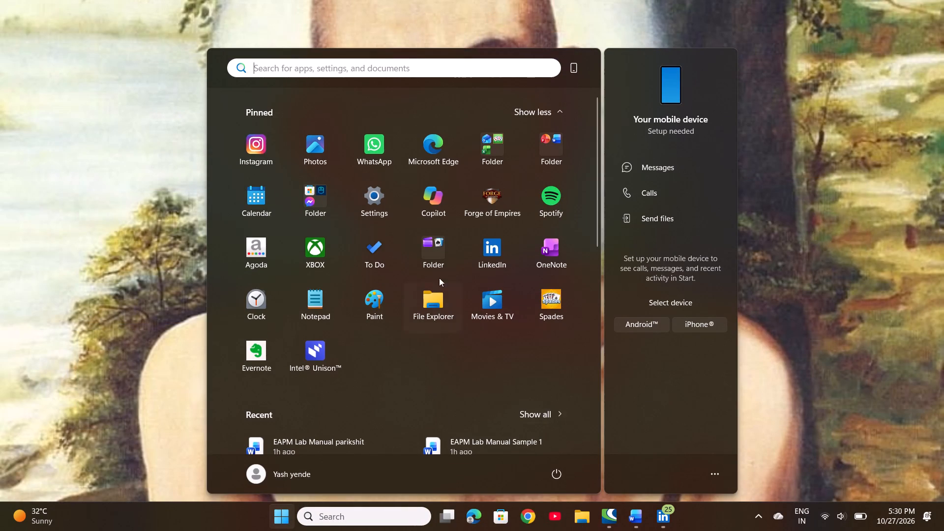
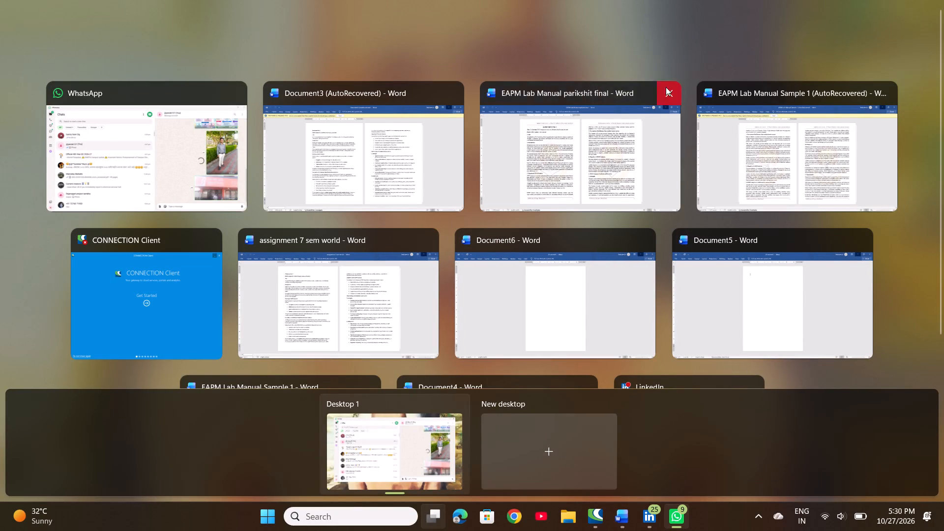
Close the WhatsApp and EAPM Lab Manual parikshit final windows, and try to close the AutoRecovered Document3 and EAPM Lab Manual Sample 1.
{"action": "left_click", "coordinate": [242, 93]}
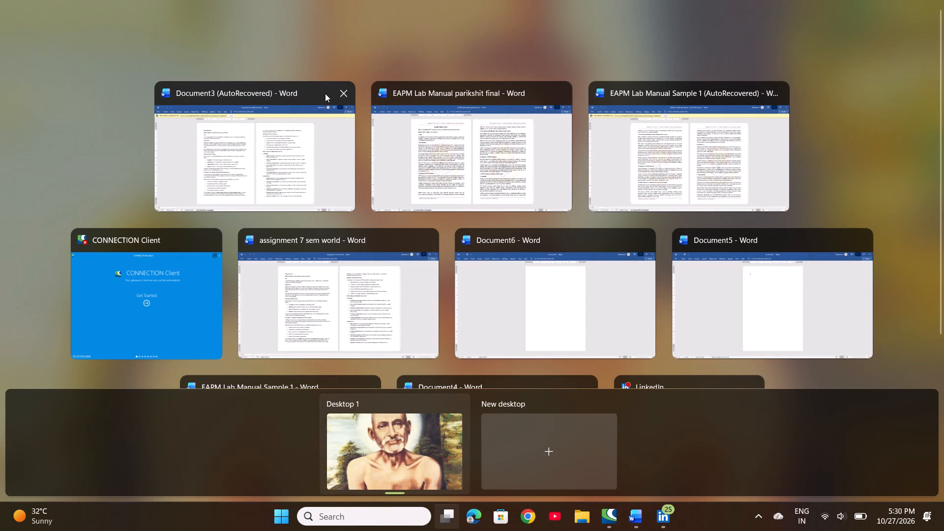
{"action": "left_click", "coordinate": [344, 95]}
{"action": "left_click", "coordinate": [347, 94]}
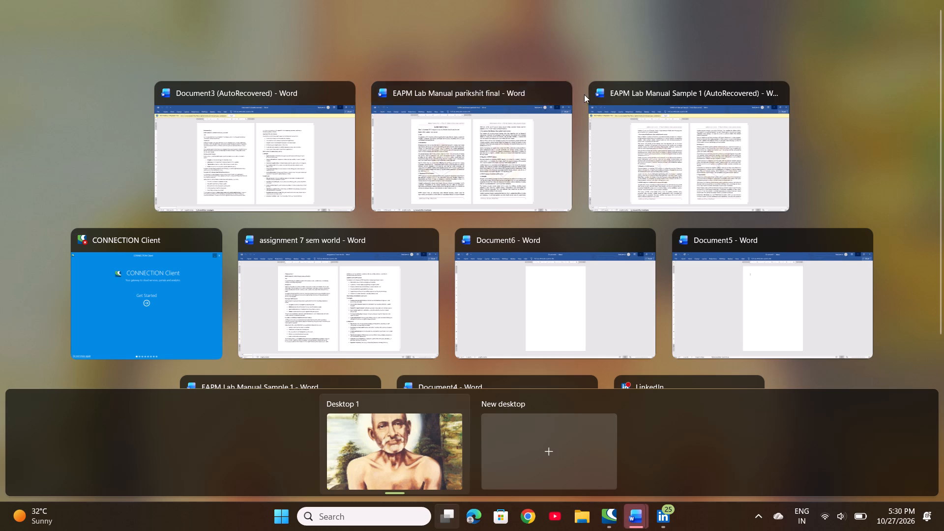
{"action": "left_click", "coordinate": [566, 100]}
{"action": "left_click", "coordinate": [668, 99]}
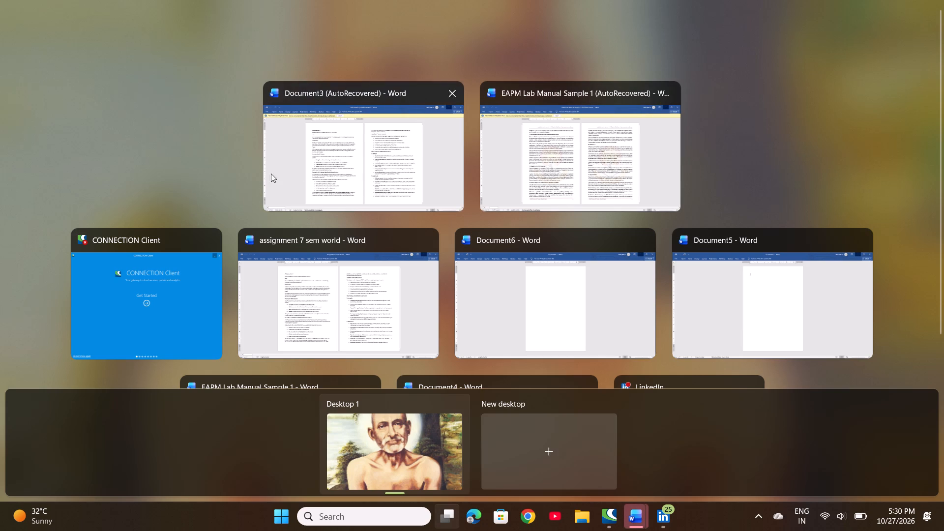
Close the windows of CONNECTION Client, assignment 7 sem world, Document6, Document5, Document4 and LinkedIn from the open-windows overview.
{"action": "left_click", "coordinate": [201, 235]}
{"action": "left_click", "coordinate": [346, 244]}
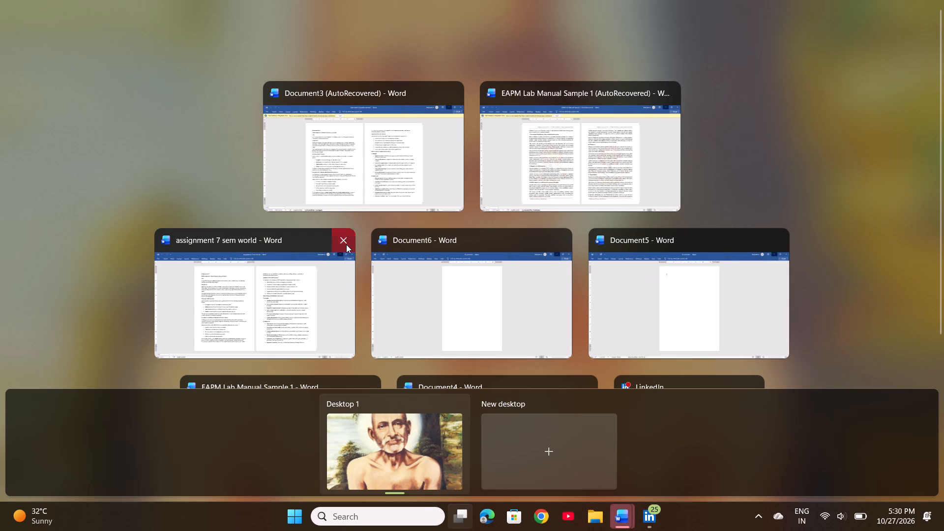
{"action": "left_click", "coordinate": [450, 246]}
{"action": "left_click", "coordinate": [566, 245]}
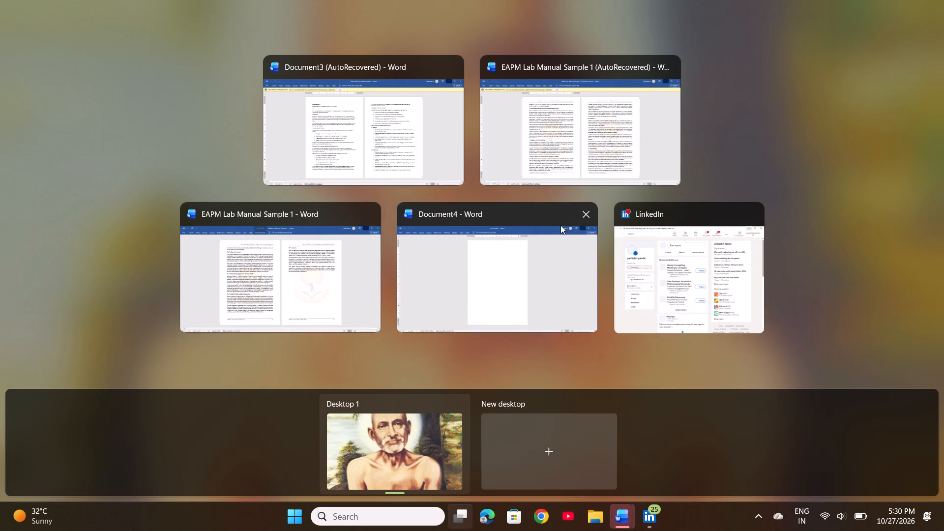
{"action": "left_click", "coordinate": [587, 217]}
{"action": "left_click", "coordinate": [647, 216]}
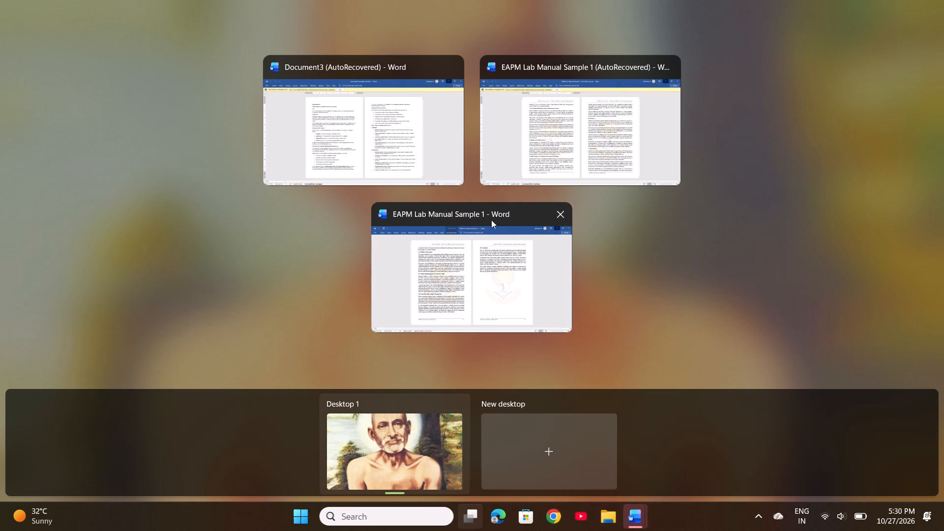
Try to close EAPM Lab Manual Sample 1 and the AutoRecovered copies of Document3 and EAPM Lab Manual Sample 1 from the overview.
{"action": "left_click", "coordinate": [558, 219]}
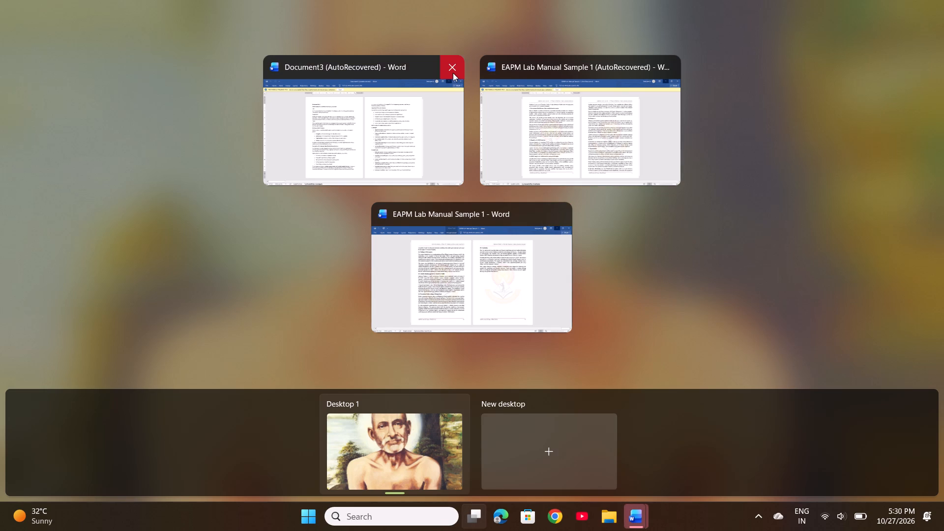
{"action": "left_click", "coordinate": [453, 73]}
{"action": "double_click", "coordinate": [459, 61]}
{"action": "left_click", "coordinate": [573, 206]}
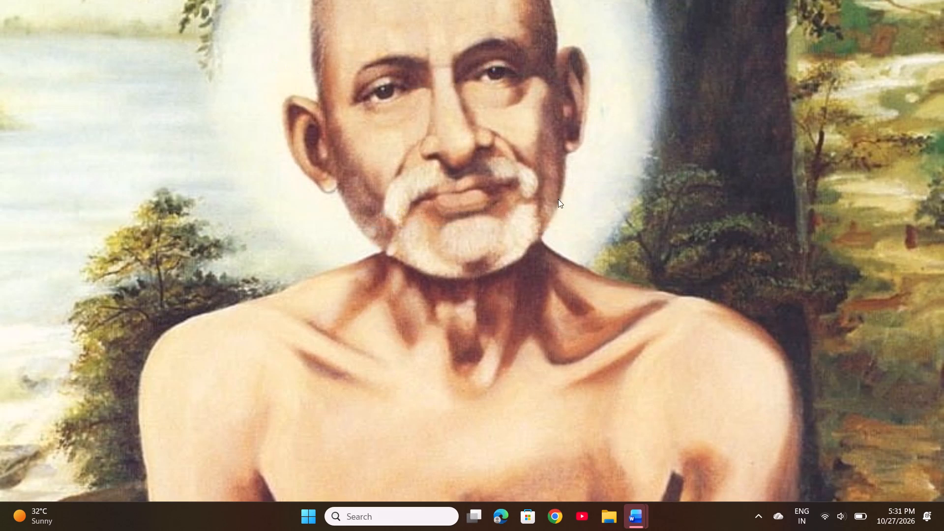
{"action": "left_click", "coordinate": [525, 195]}
{"action": "left_click", "coordinate": [321, 132]}
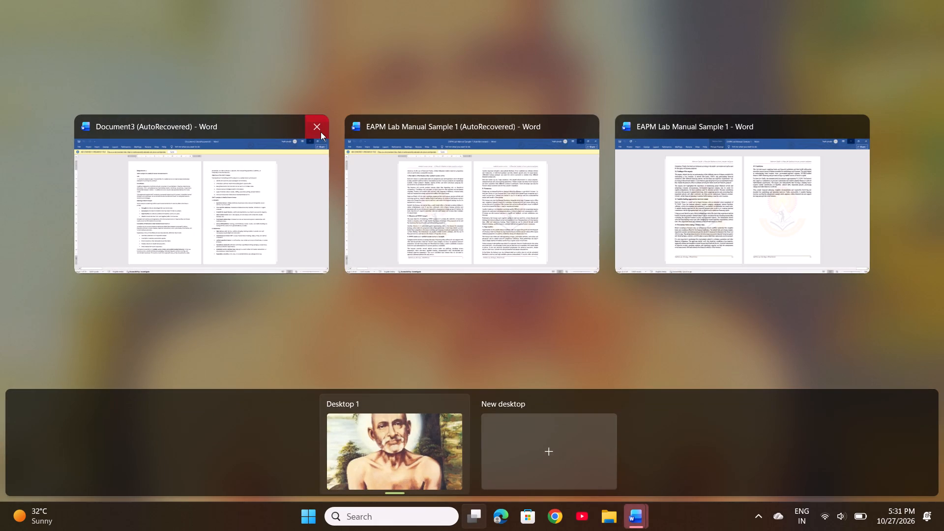
{"action": "double_click", "coordinate": [321, 131]}
{"action": "left_click", "coordinate": [578, 127]}
{"action": "left_click", "coordinate": [567, 69]}
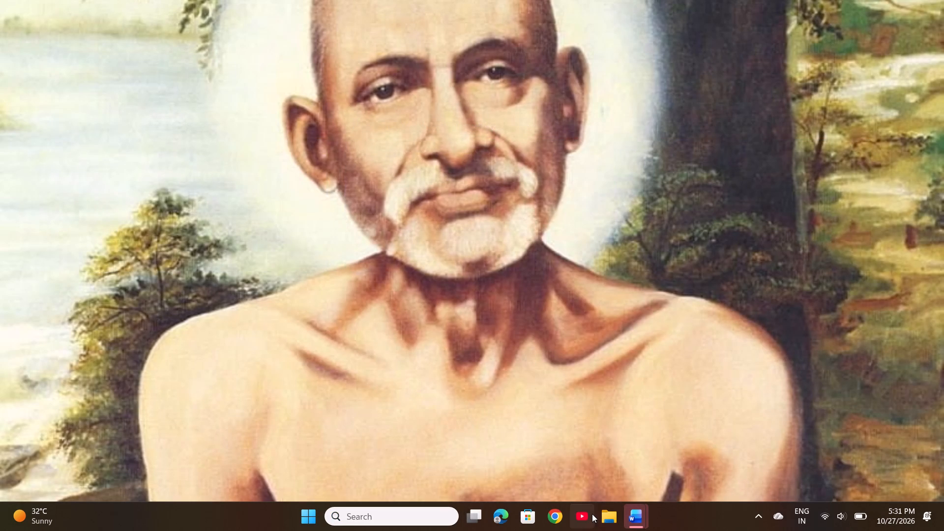
Open a document from the recent files in File Explorer.
{"action": "left_click", "coordinate": [600, 515]}
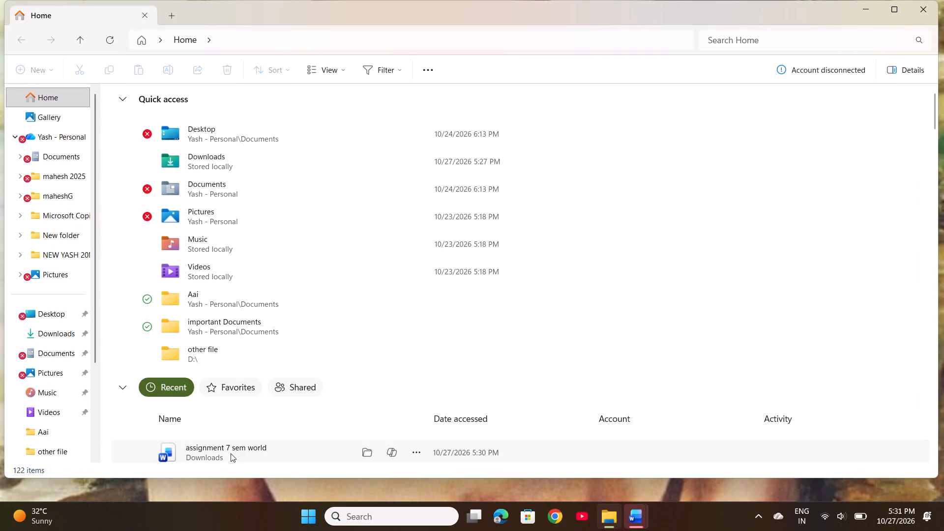
{"action": "scroll", "coordinate": [233, 442], "scroll_direction": "down", "scroll_amount": 2}
{"action": "double_click", "coordinate": [220, 368]}
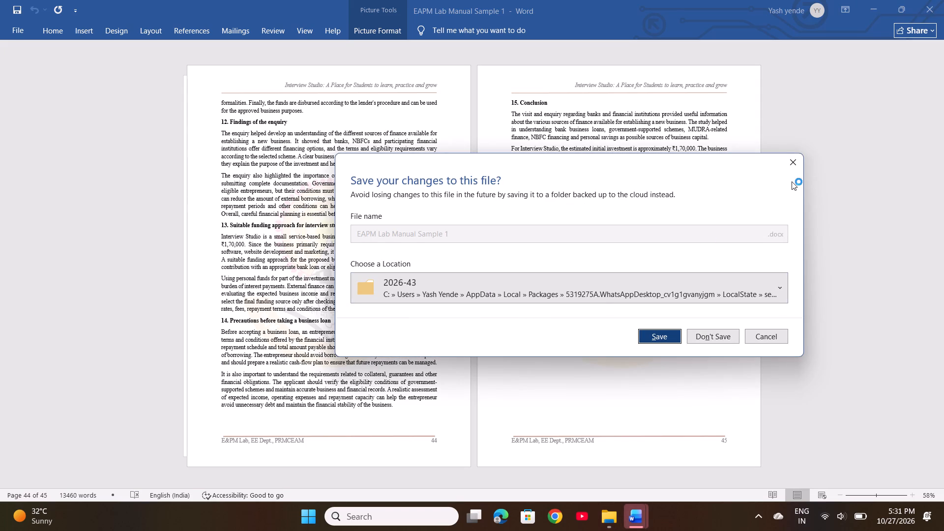
Dismiss the save prompts for EAPM Lab Manual Sample 1 and the Assignment No documents without saving, and minimize the Sample 1 window.
{"action": "left_click", "coordinate": [801, 158]}
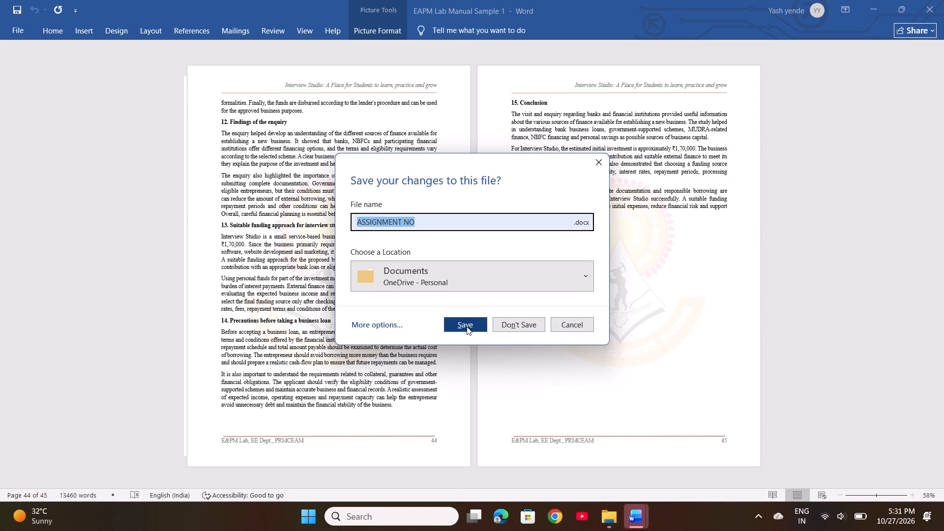
{"action": "left_click", "coordinate": [943, 54]}
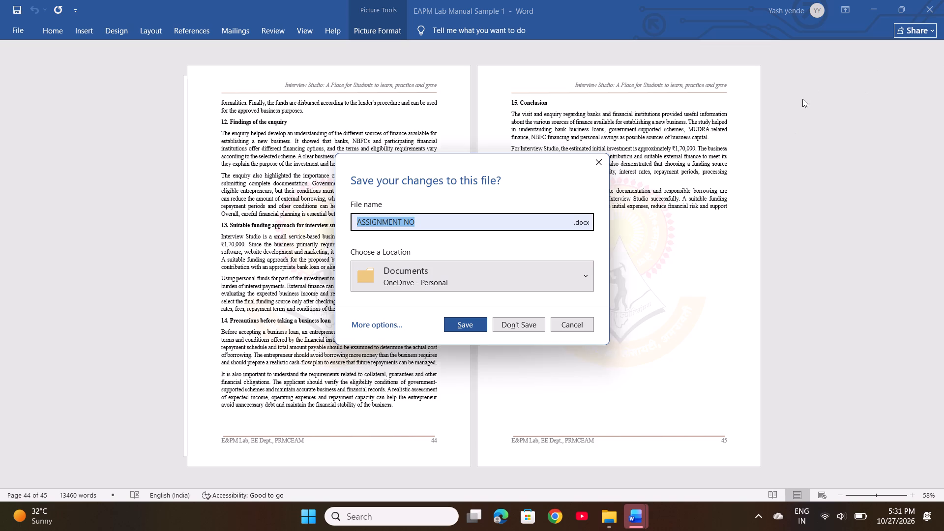
{"action": "left_click", "coordinate": [570, 328]}
{"action": "left_click", "coordinate": [599, 168]}
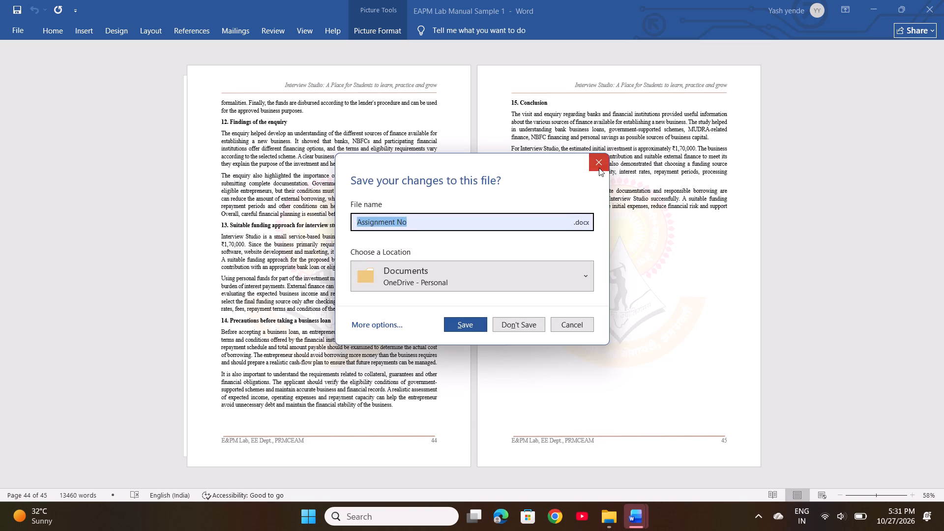
{"action": "left_click", "coordinate": [877, 13]}
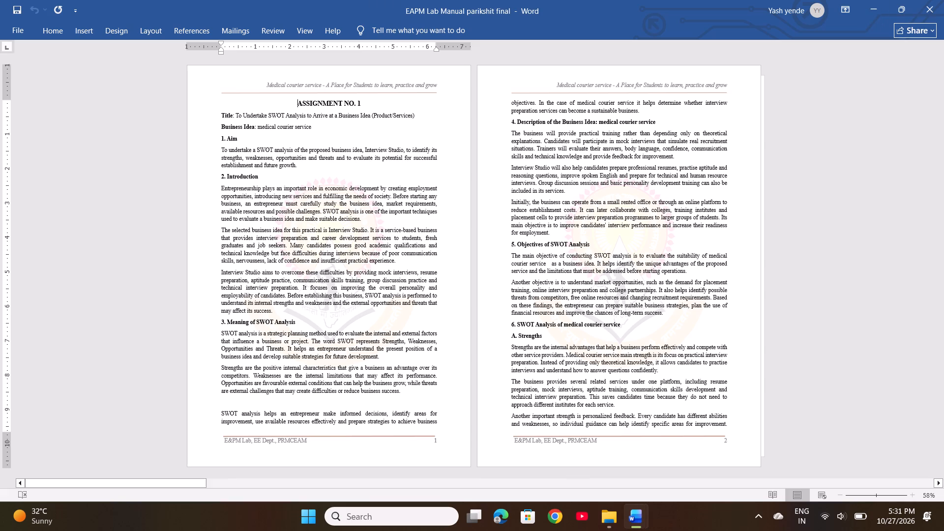
Open the Windows search with its recent searches.
{"action": "left_click", "coordinate": [371, 518]}
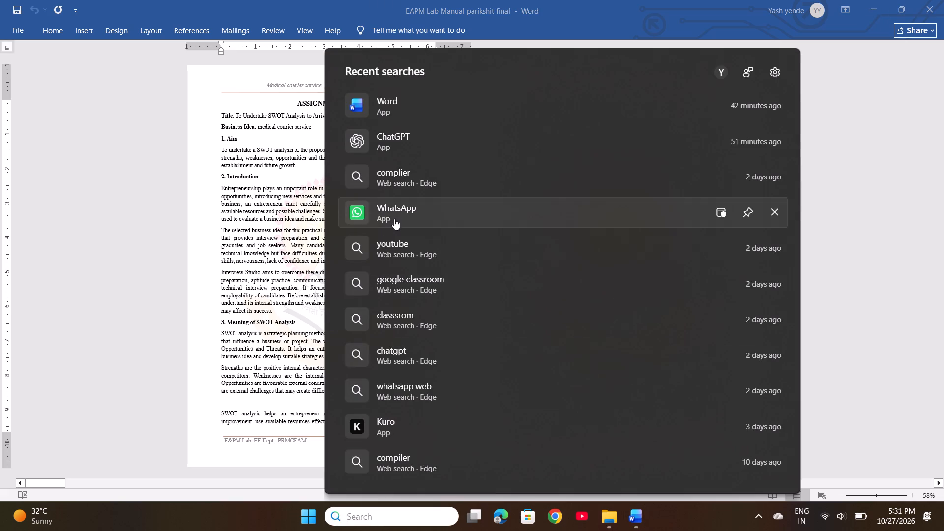
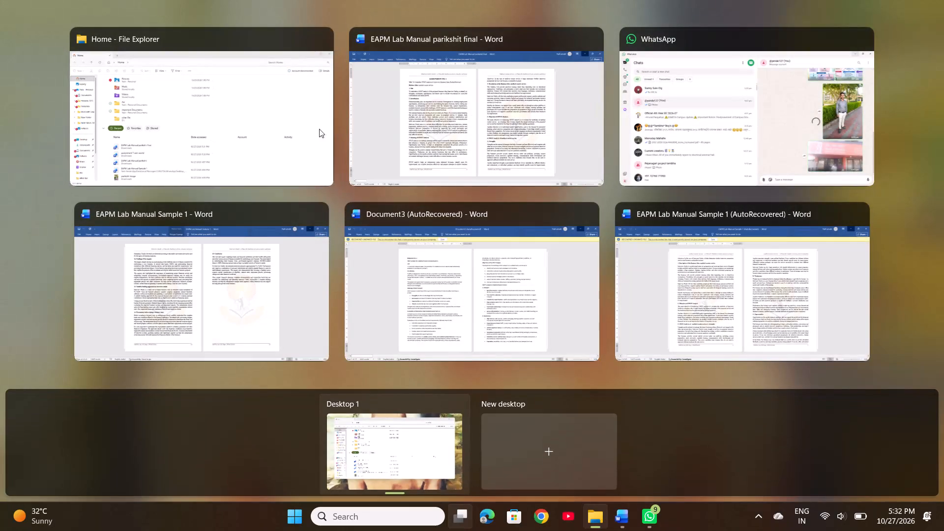
Close the windows of File Explorer, EAPM Lab Manual parikshit final and WhatsApp from the open-windows overview.
{"action": "left_click", "coordinate": [323, 48]}
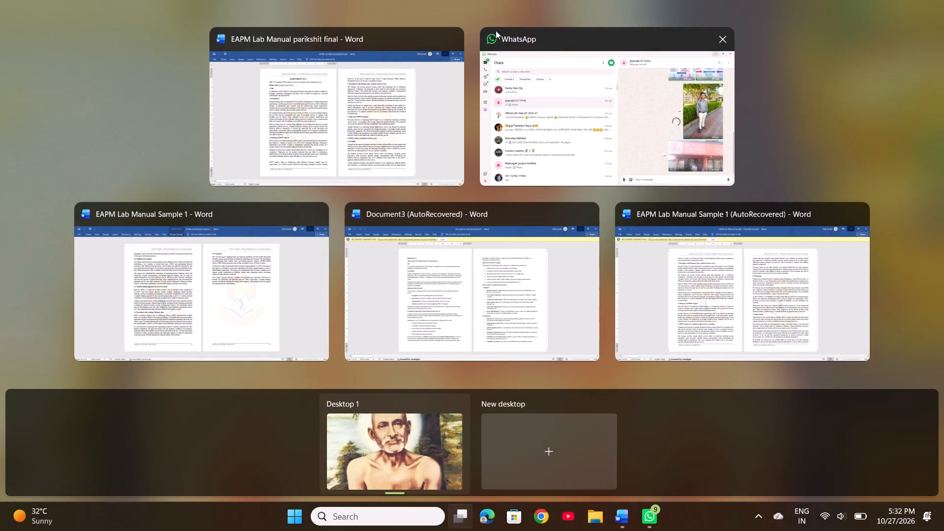
{"action": "left_click", "coordinate": [464, 38]}
{"action": "left_click", "coordinate": [592, 29]}
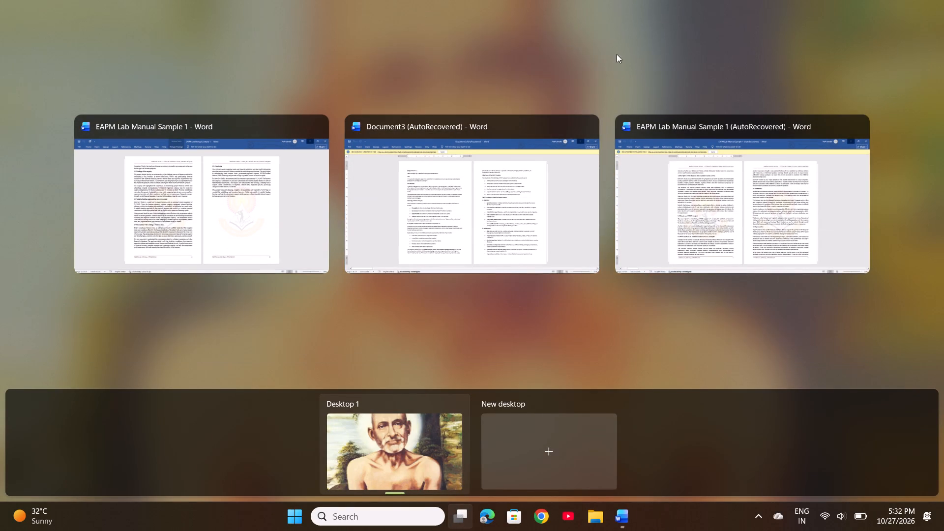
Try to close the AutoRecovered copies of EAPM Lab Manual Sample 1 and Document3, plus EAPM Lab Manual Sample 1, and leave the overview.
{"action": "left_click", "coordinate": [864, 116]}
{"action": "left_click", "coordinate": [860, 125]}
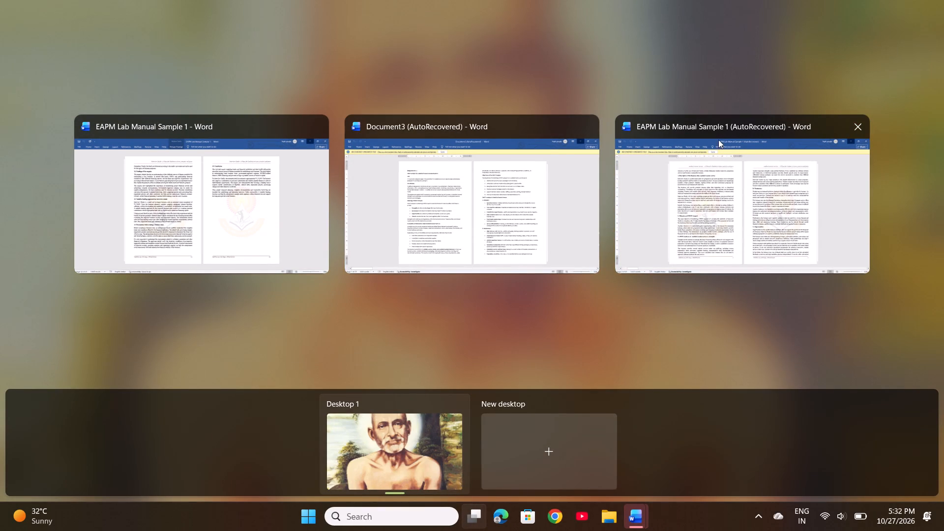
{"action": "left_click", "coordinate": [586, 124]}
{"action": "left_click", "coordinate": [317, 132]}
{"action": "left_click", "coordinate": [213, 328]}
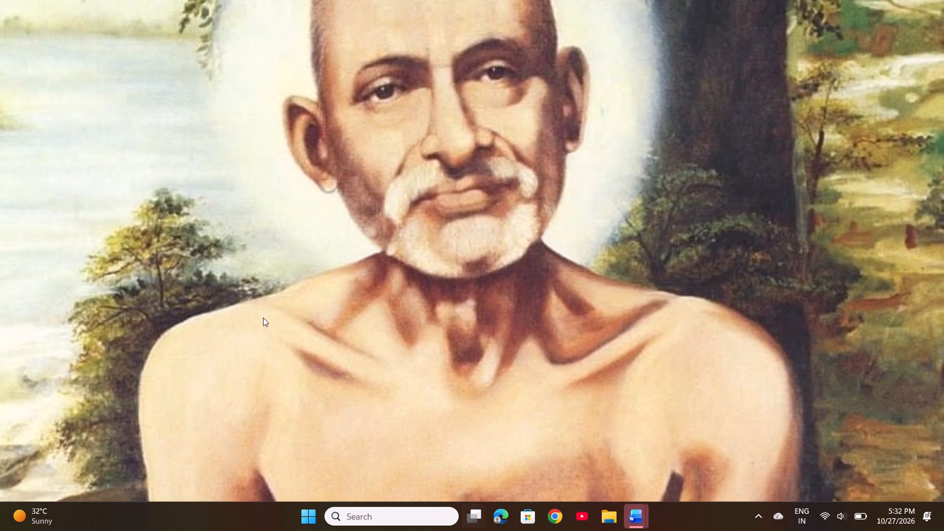
Reopen File Explorer and open a Word document from its recent files.
{"action": "left_click", "coordinate": [600, 514]}
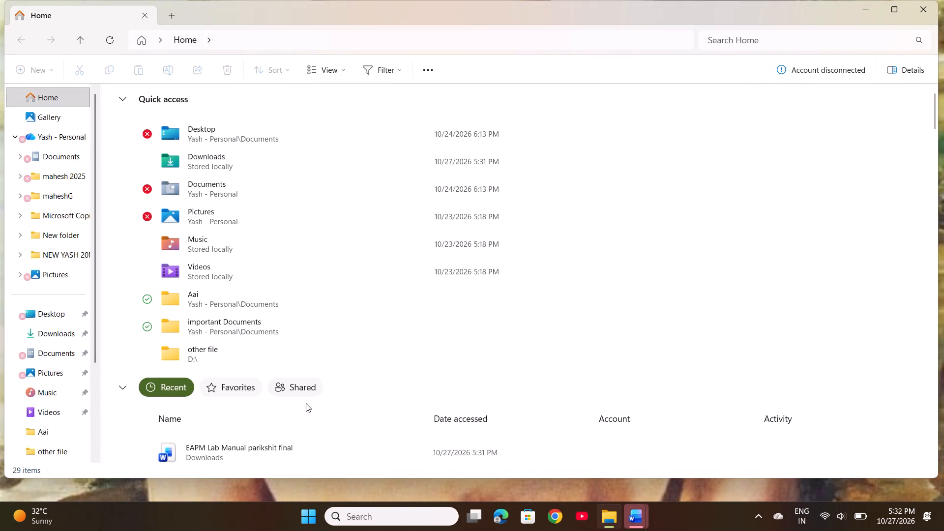
{"action": "left_click", "coordinate": [290, 446]}
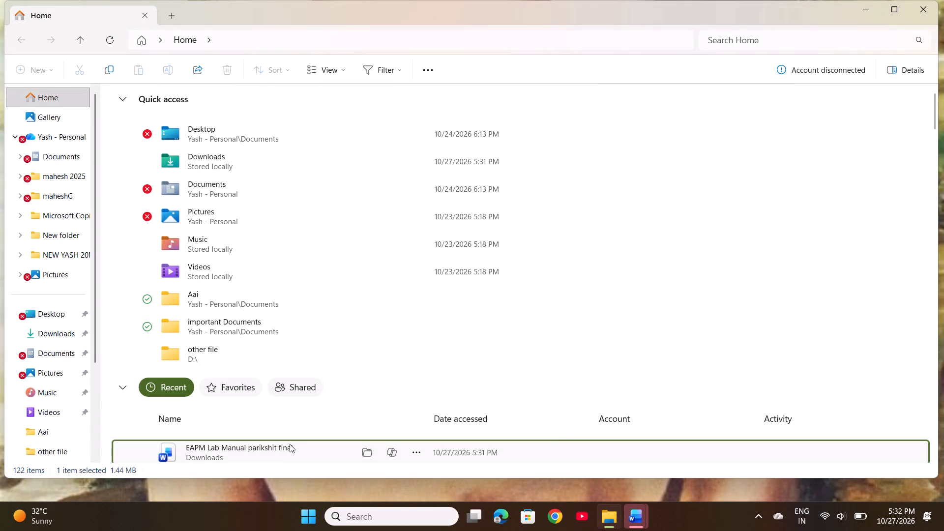
{"action": "left_click", "coordinate": [290, 444]}
{"action": "left_click", "coordinate": [291, 445]}
{"action": "scroll", "coordinate": [307, 438], "scroll_direction": "down", "scroll_amount": 2}
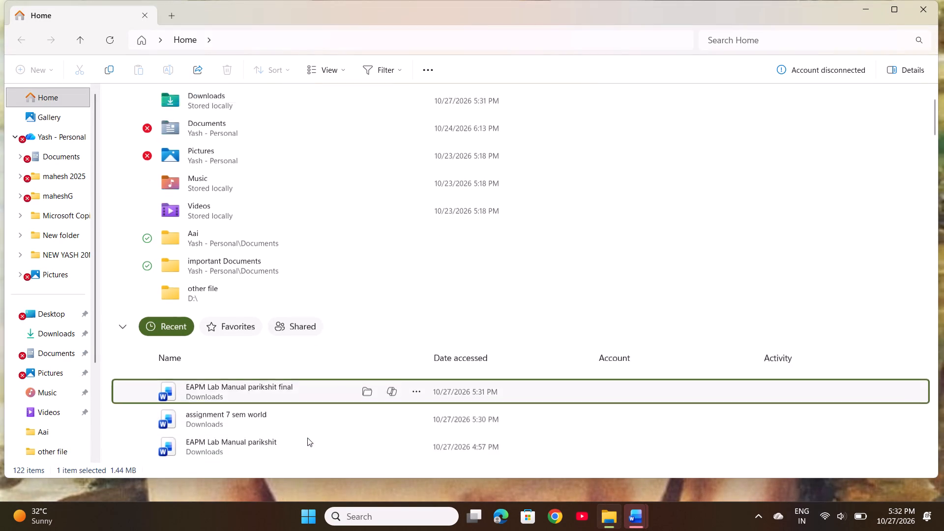
{"action": "triple_click", "coordinate": [243, 335]}
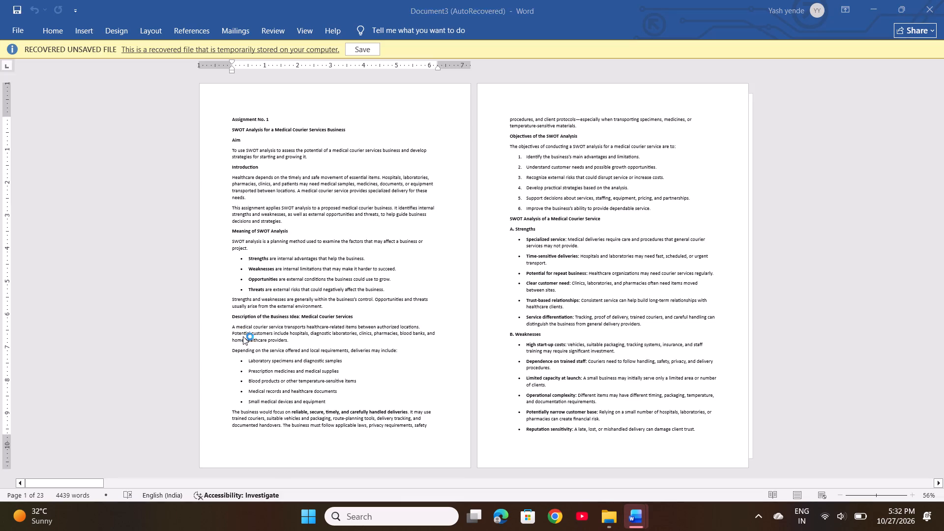
Dismiss the save prompt for EAPM Lab Manual Sample 1 and return to the EAPM Lab Manual parikshit final document.
{"action": "left_click", "coordinate": [794, 168]}
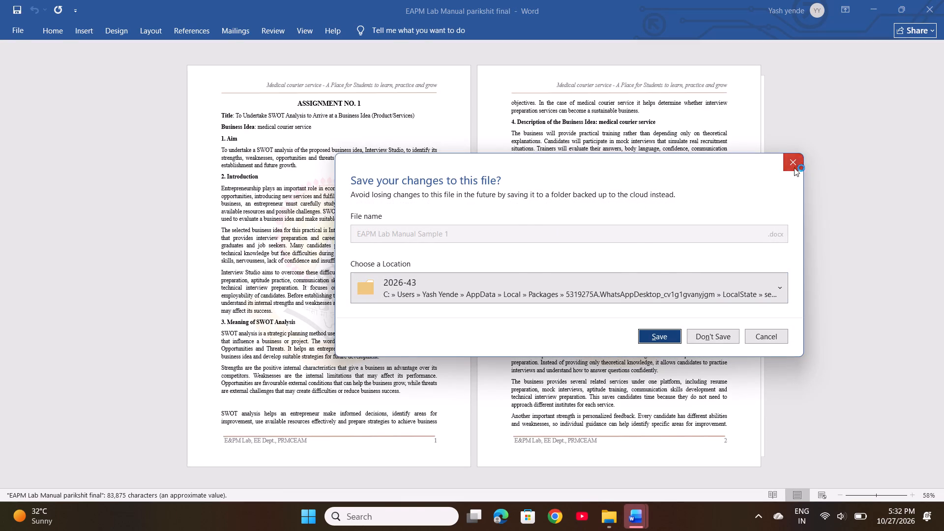
{"action": "left_click", "coordinate": [519, 324]}
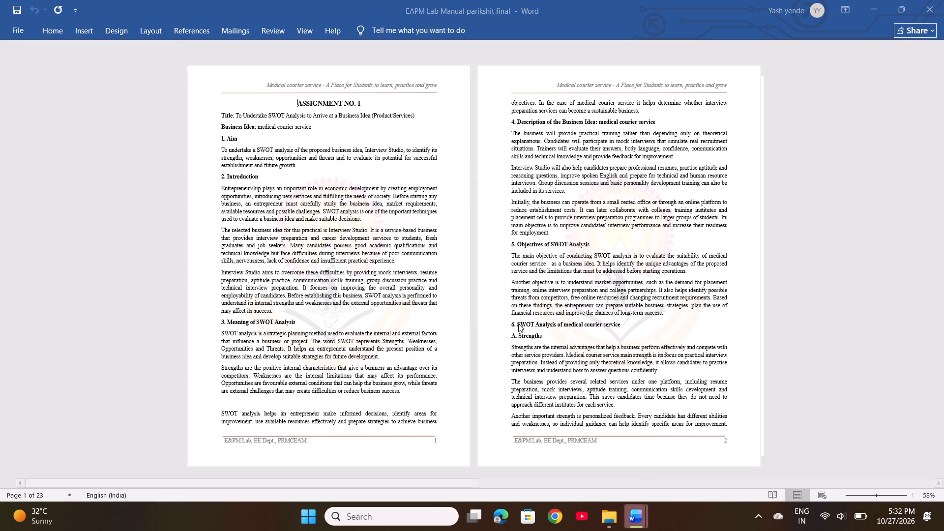
{"action": "left_click", "coordinate": [602, 163]}
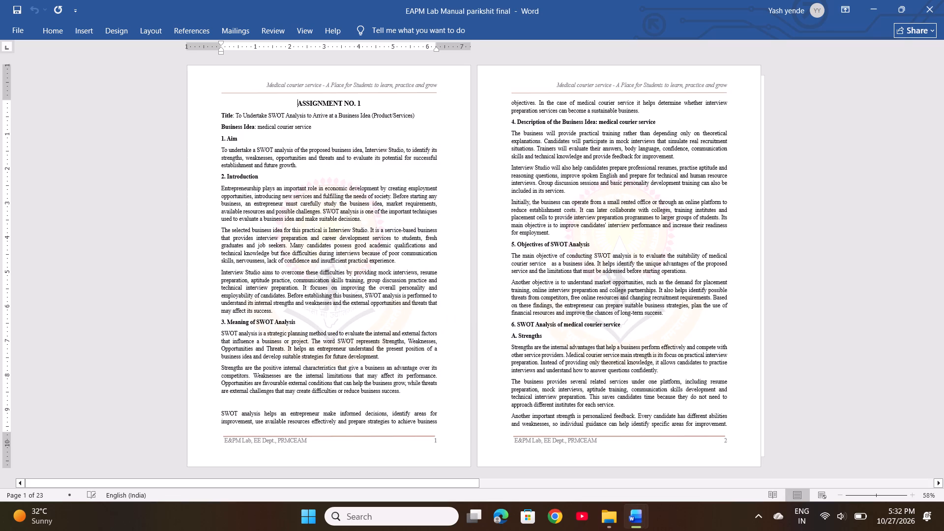
Check the pages of the final lab manual from Assignment No. 1 through the conclusion of Assignment 8.
{"action": "scroll", "coordinate": [567, 295], "scroll_direction": "down", "scroll_amount": 16}
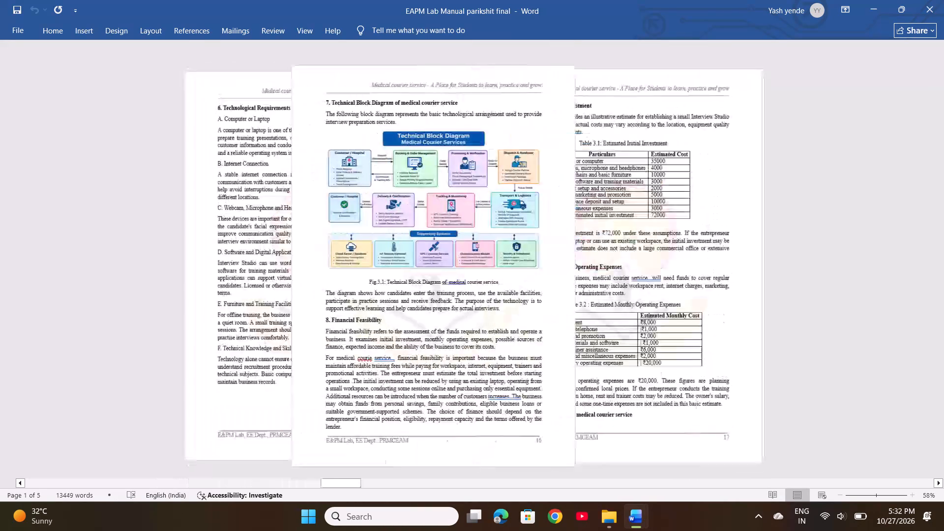
{"action": "scroll", "coordinate": [567, 295], "scroll_direction": "down", "scroll_amount": 6}
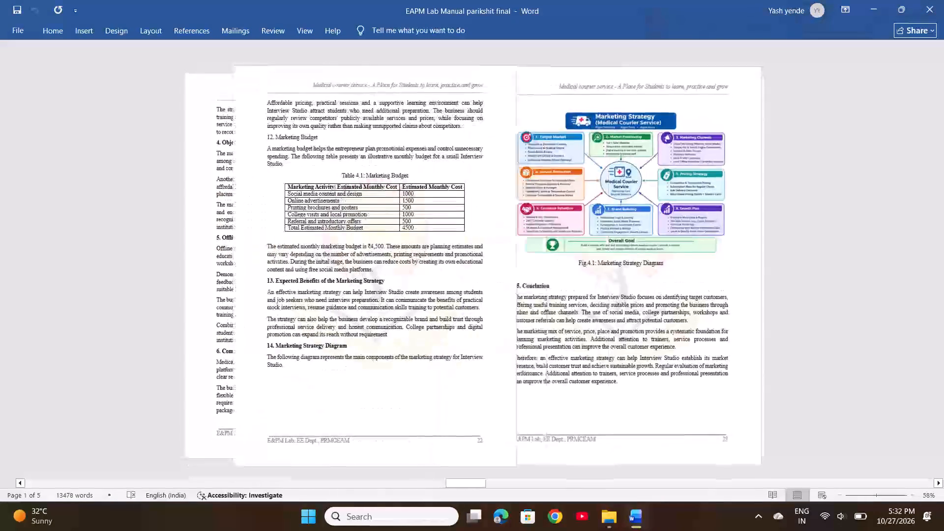
{"action": "scroll", "coordinate": [567, 295], "scroll_direction": "down", "scroll_amount": 7}
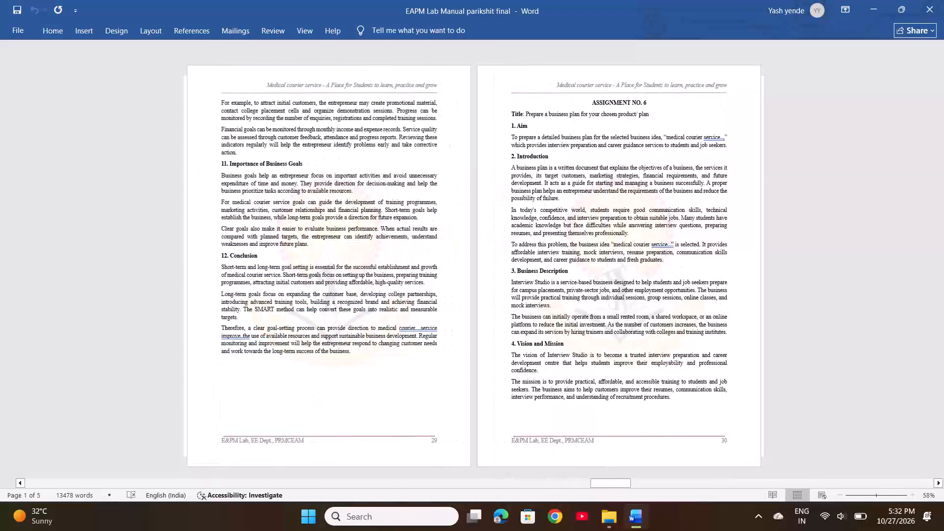
{"action": "scroll", "coordinate": [567, 294], "scroll_direction": "down", "scroll_amount": 13}
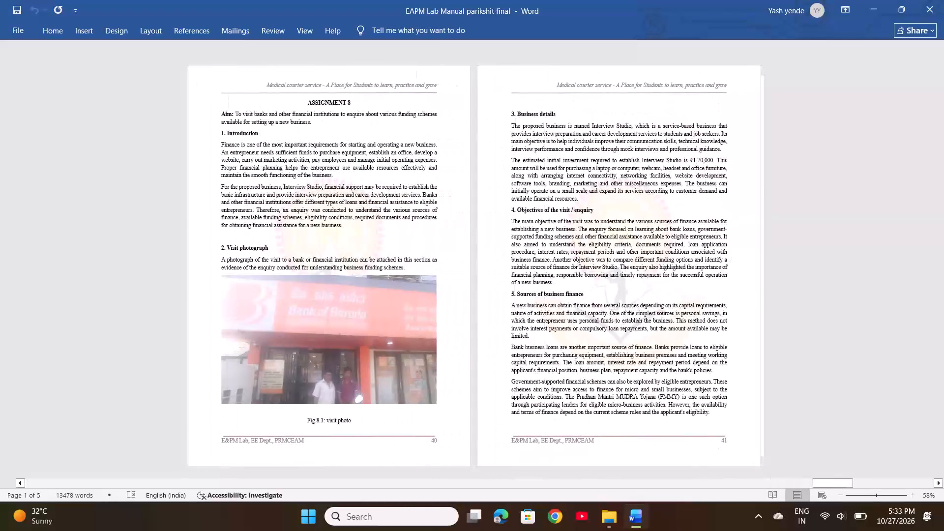
{"action": "scroll", "coordinate": [568, 293], "scroll_direction": "down", "scroll_amount": 15}
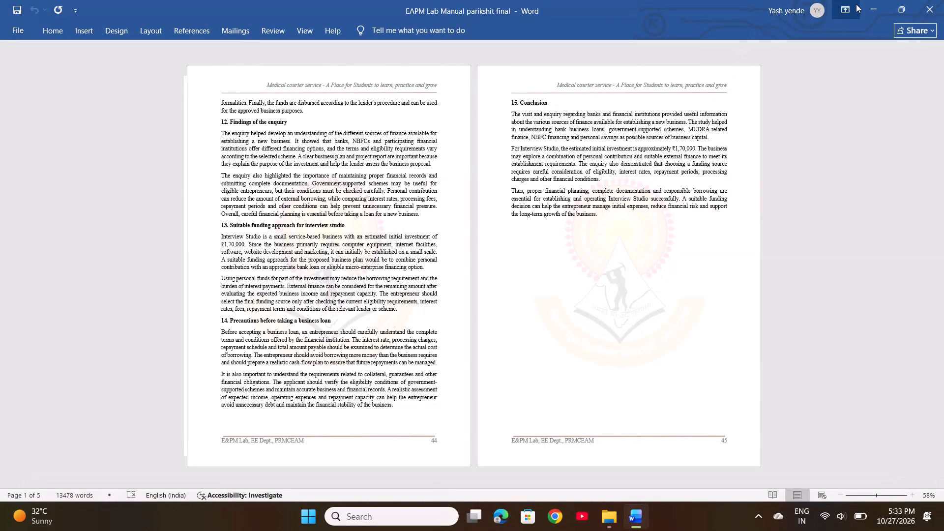
Minimize the final lab manual's window and the File Explorer window to show the desktop.
{"action": "left_click", "coordinate": [878, 9]}
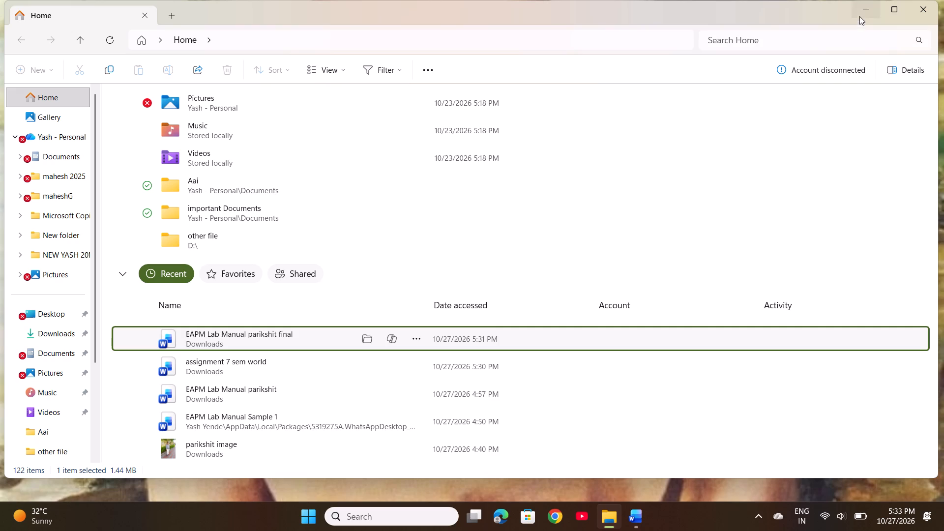
{"action": "left_click", "coordinate": [861, 9]}
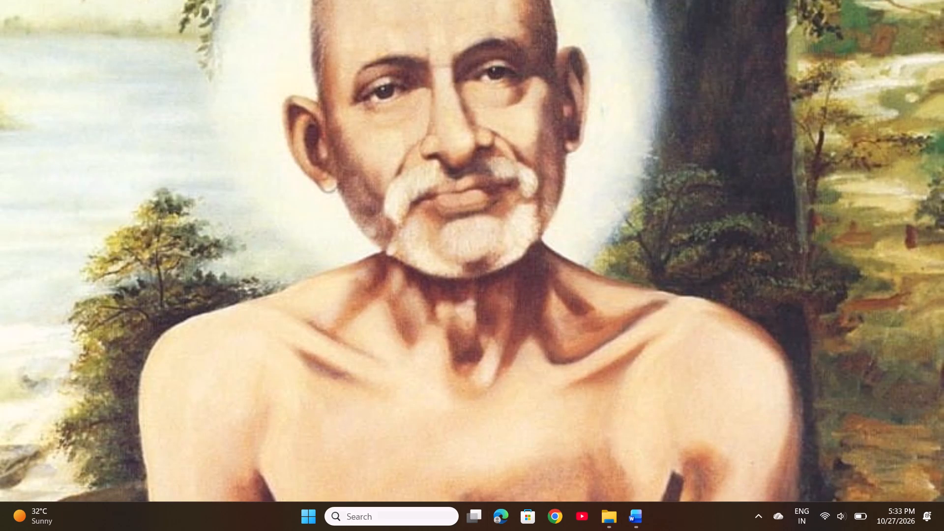
Open Windows search to find an app among the recent searches.
{"action": "left_click", "coordinate": [383, 518]}
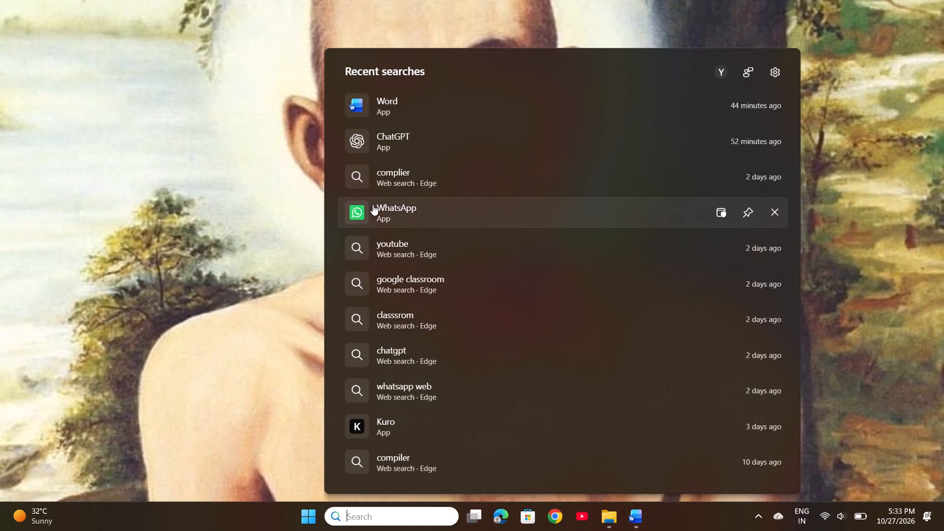
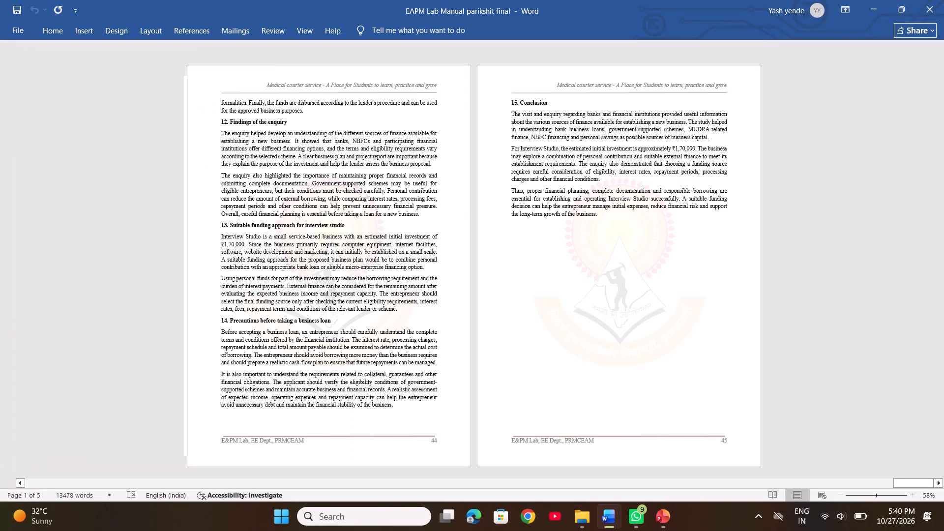
{"action": "scroll", "coordinate": [257, 301], "scroll_direction": "down", "scroll_amount": 9}
{"action": "scroll", "coordinate": [257, 300], "scroll_direction": "up", "scroll_amount": 17}
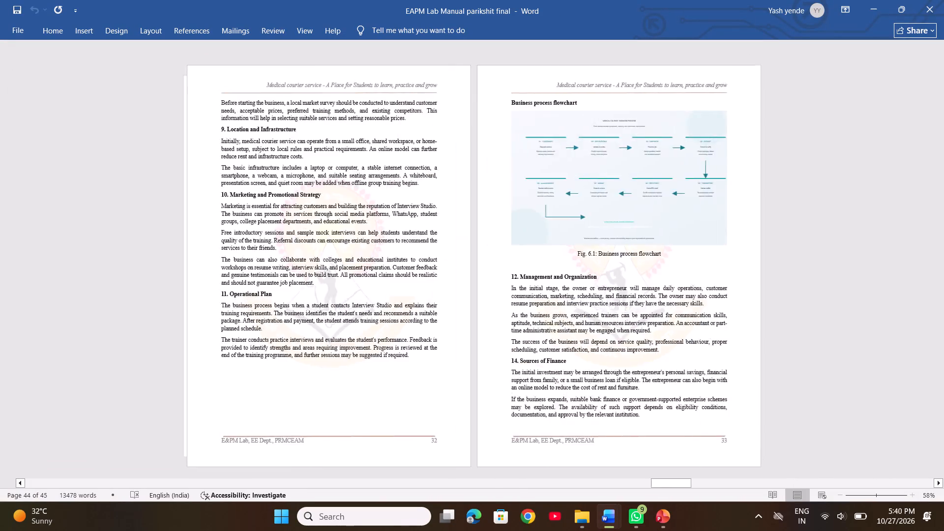
{"action": "scroll", "coordinate": [258, 299], "scroll_direction": "up", "scroll_amount": 17}
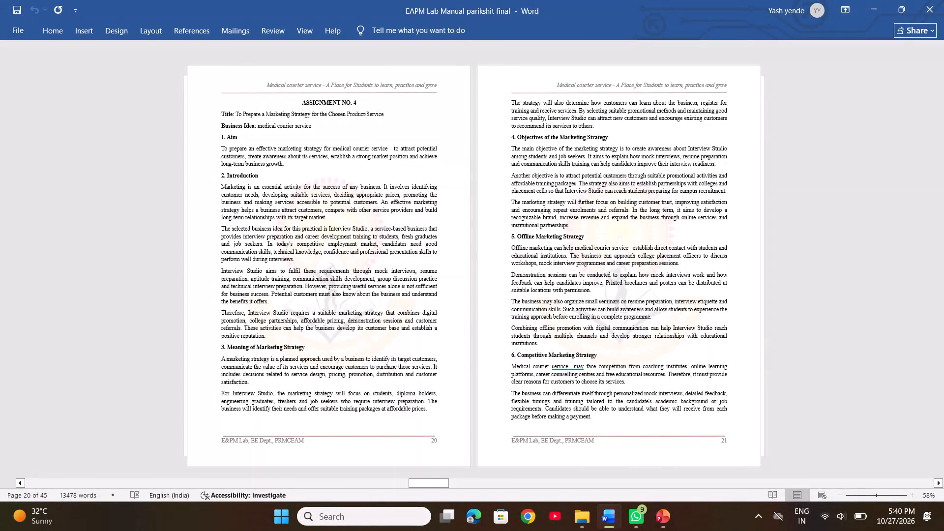
{"action": "scroll", "coordinate": [538, 273], "scroll_direction": "down", "scroll_amount": 19}
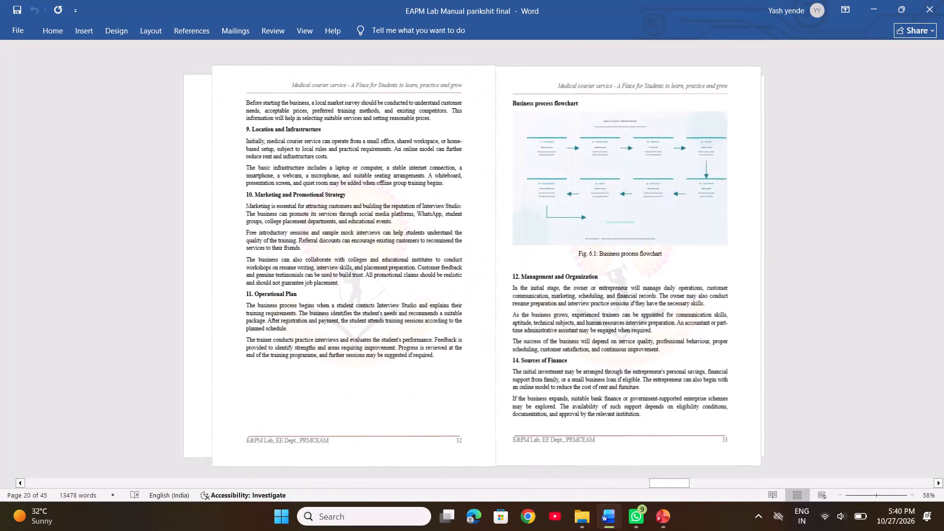
{"action": "scroll", "coordinate": [539, 271], "scroll_direction": "down", "scroll_amount": 16}
{"action": "scroll", "coordinate": [545, 263], "scroll_direction": "down", "scroll_amount": 17}
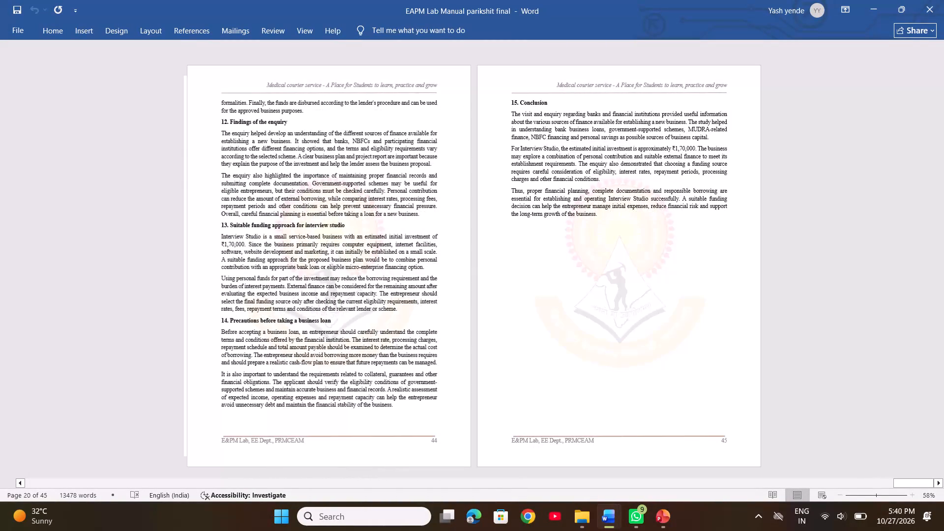
{"action": "scroll", "coordinate": [546, 261], "scroll_direction": "up", "scroll_amount": 20}
{"action": "scroll", "coordinate": [546, 261], "scroll_direction": "up", "scroll_amount": 17}
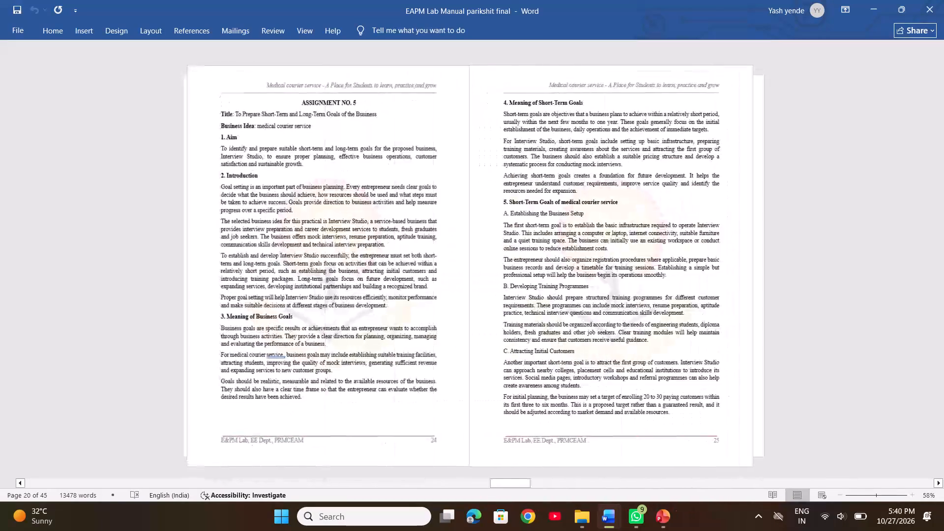
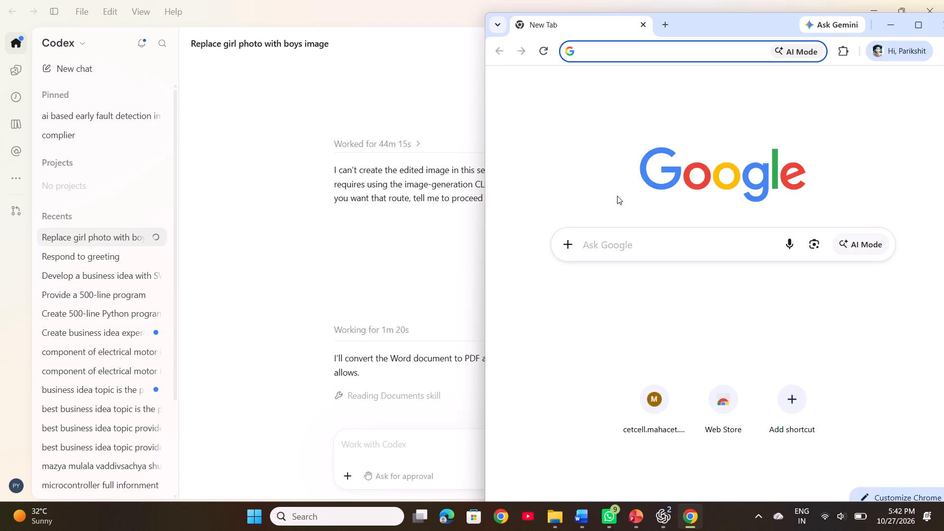
{"action": "left_click", "coordinate": [618, 234]}
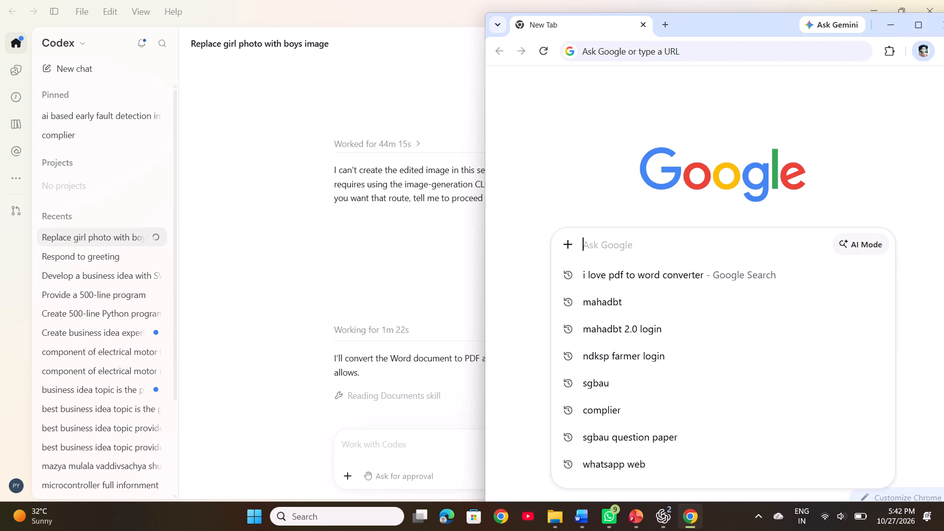
{"action": "left_click", "coordinate": [617, 276]}
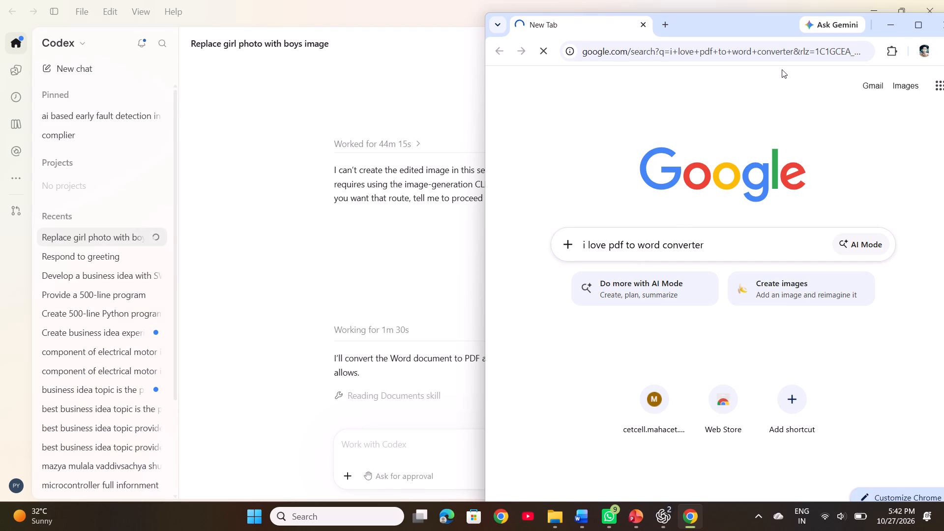
{"action": "left_click", "coordinate": [916, 21]}
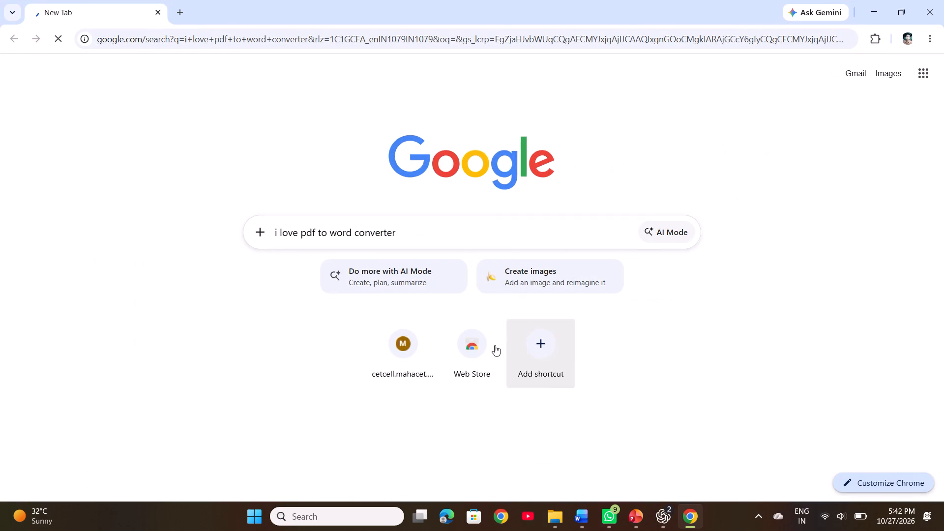
{"action": "left_click", "coordinate": [452, 233]}
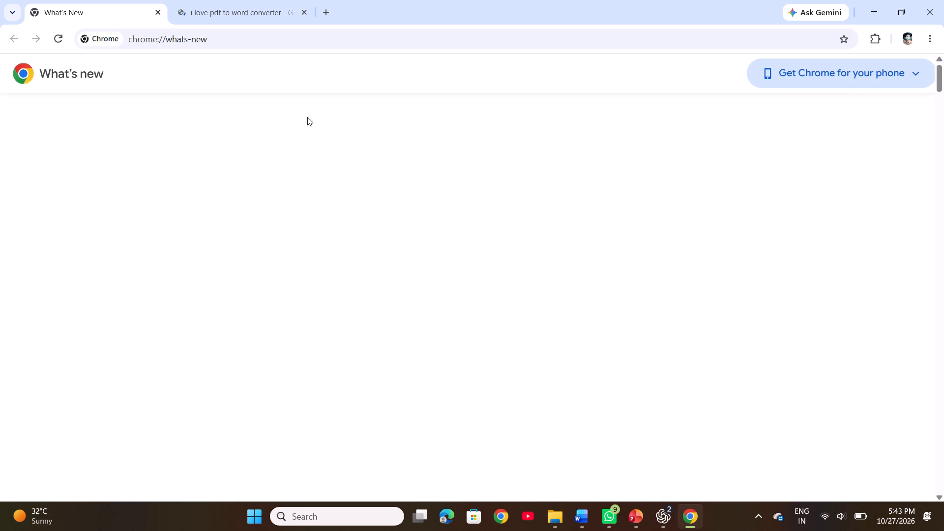
{"action": "left_click", "coordinate": [310, 18]}
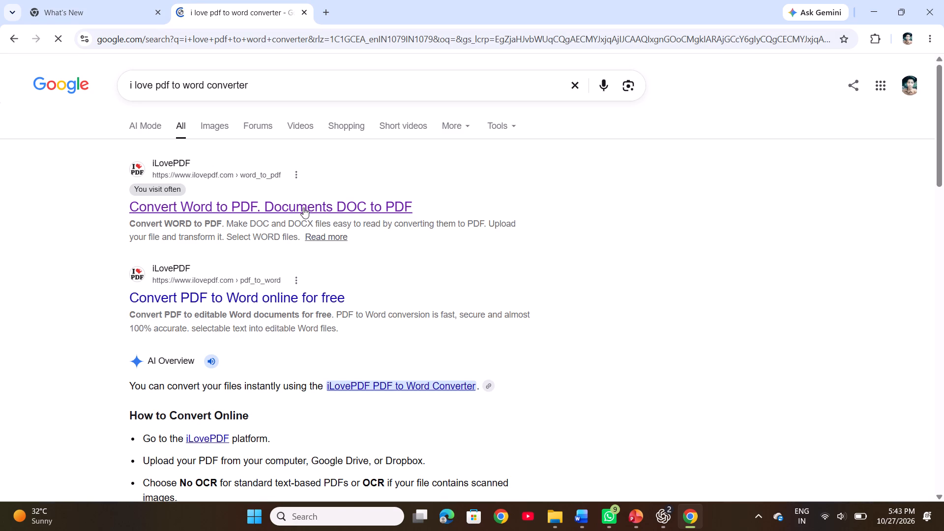
{"action": "left_click", "coordinate": [303, 207]}
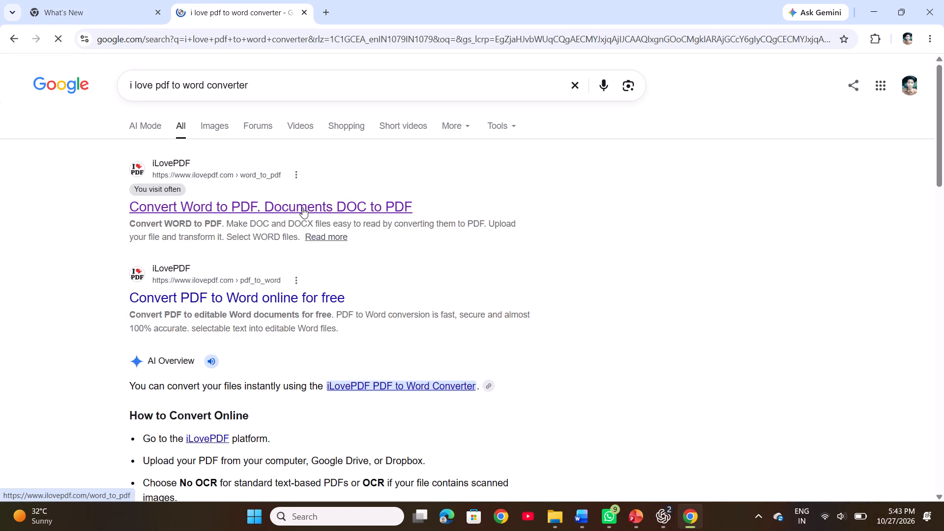
Upload the EAPM Lab Manual parikshit final Word document from Downloads and start its conversion to PDF.
{"action": "left_click", "coordinate": [432, 224]}
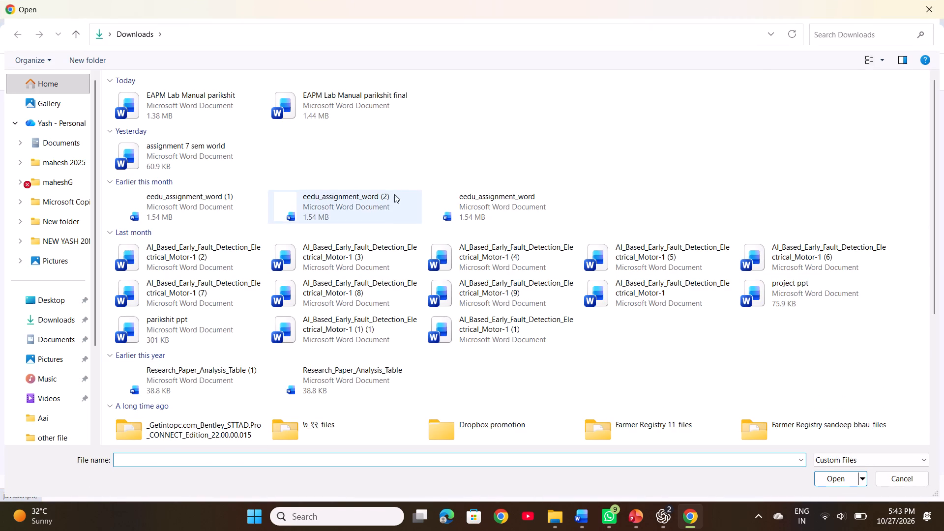
{"action": "left_click", "coordinate": [389, 117]}
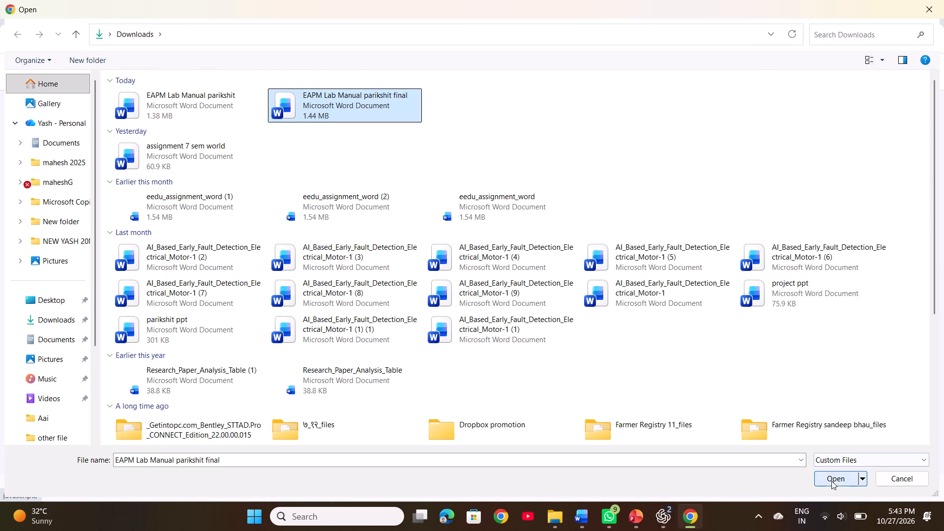
{"action": "left_click", "coordinate": [831, 481]}
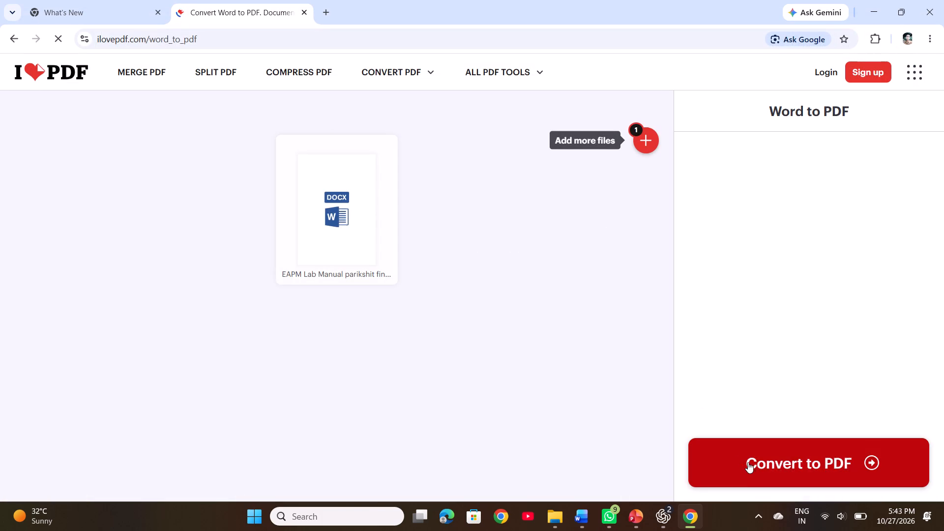
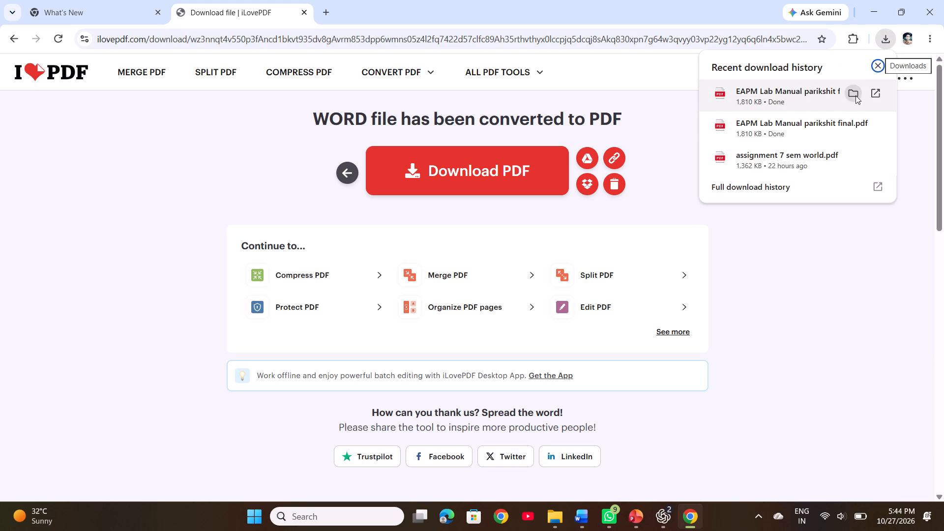
{"action": "left_click", "coordinate": [869, 94]}
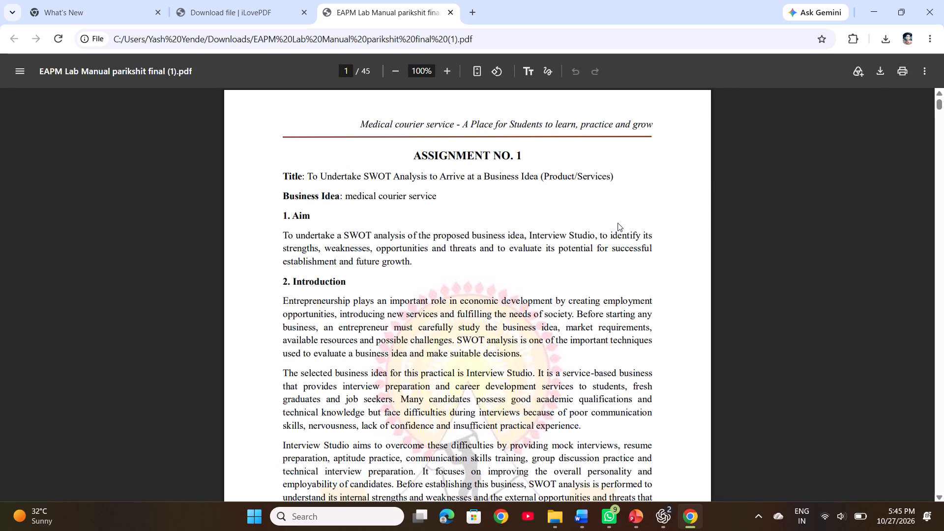
Review the converted lab manual PDF from Assignment No. 1 to page 45, checking text, tables, diagrams, the visit photograph, headers and footers.
{"action": "scroll", "coordinate": [618, 223], "scroll_direction": "down", "scroll_amount": 14}
{"action": "scroll", "coordinate": [618, 223], "scroll_direction": "down", "scroll_amount": 7}
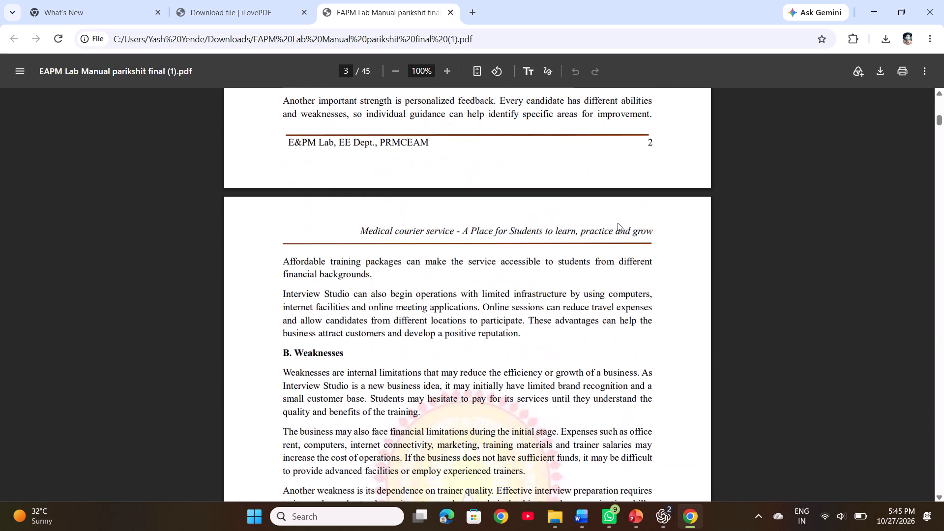
{"action": "scroll", "coordinate": [618, 223], "scroll_direction": "down", "scroll_amount": 14}
{"action": "scroll", "coordinate": [618, 224], "scroll_direction": "down", "scroll_amount": 15}
{"action": "scroll", "coordinate": [619, 222], "scroll_direction": "up", "scroll_amount": 2}
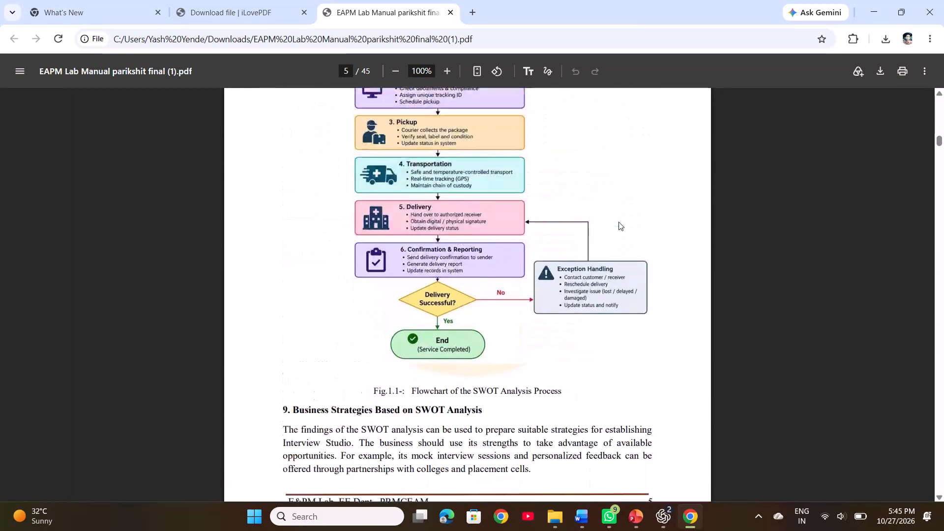
{"action": "scroll", "coordinate": [619, 222], "scroll_direction": "up", "scroll_amount": 3}
{"action": "scroll", "coordinate": [619, 222], "scroll_direction": "down", "scroll_amount": 15}
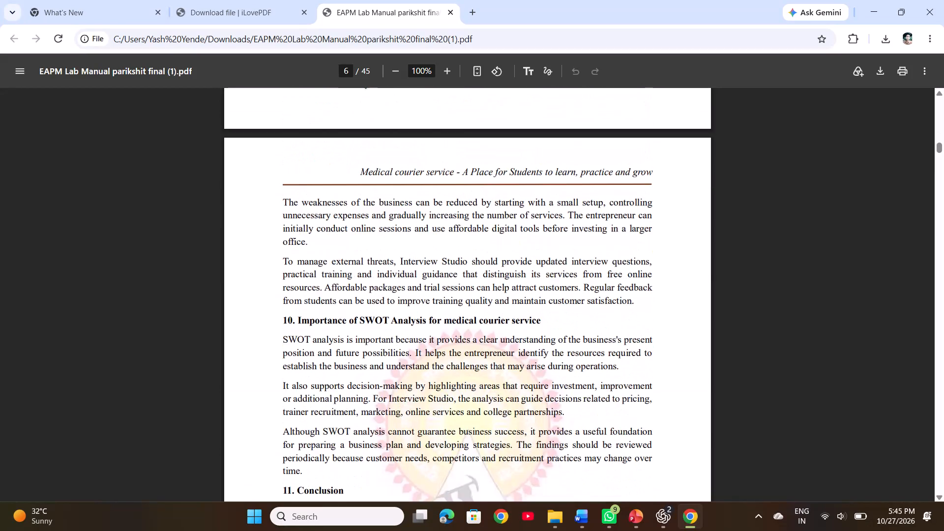
{"action": "scroll", "coordinate": [619, 221], "scroll_direction": "down", "scroll_amount": 16}
{"action": "scroll", "coordinate": [619, 220], "scroll_direction": "down", "scroll_amount": 6}
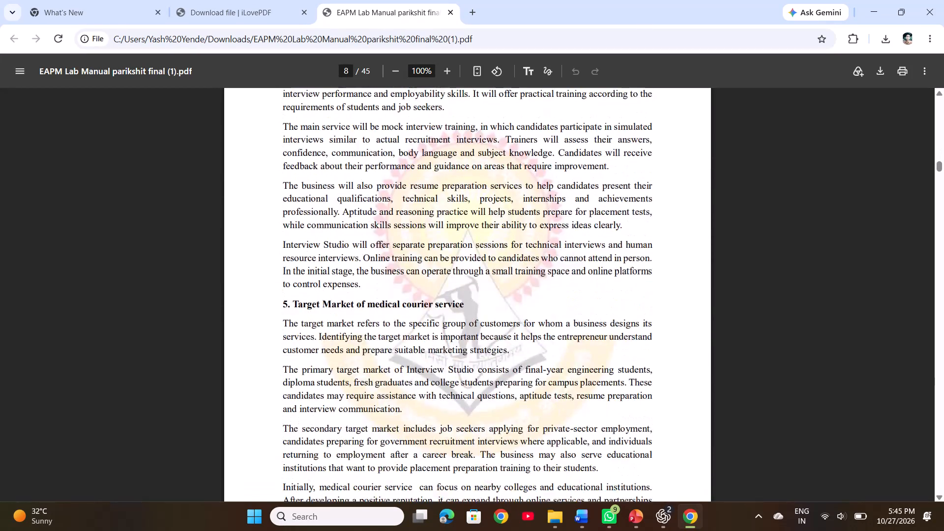
{"action": "scroll", "coordinate": [619, 220], "scroll_direction": "down", "scroll_amount": 20}
{"action": "scroll", "coordinate": [619, 219], "scroll_direction": "down", "scroll_amount": 3}
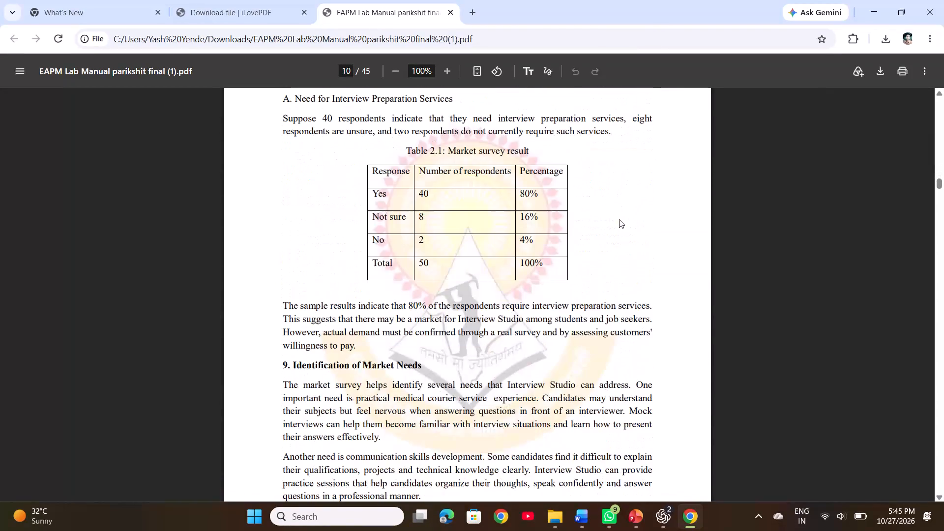
{"action": "scroll", "coordinate": [619, 219], "scroll_direction": "down", "scroll_amount": 19}
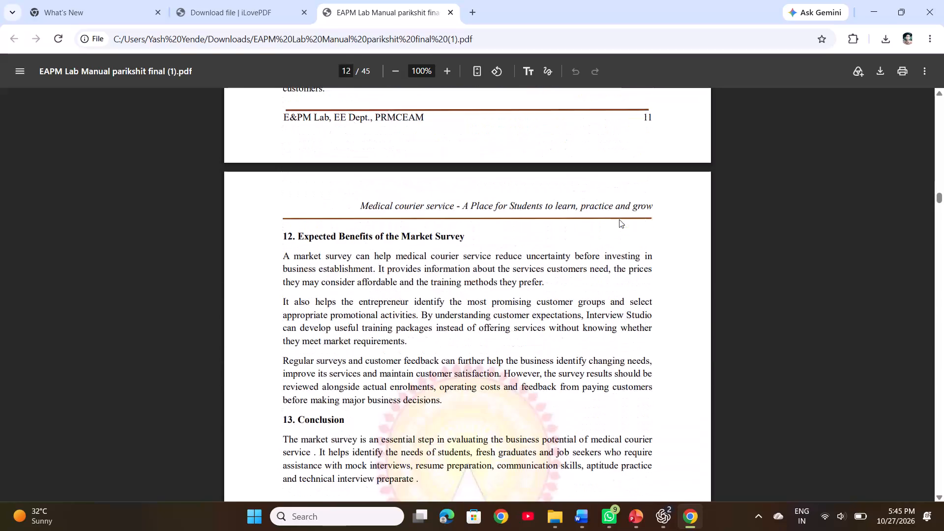
{"action": "scroll", "coordinate": [619, 219], "scroll_direction": "down", "scroll_amount": 18}
{"action": "scroll", "coordinate": [619, 219], "scroll_direction": "down", "scroll_amount": 3}
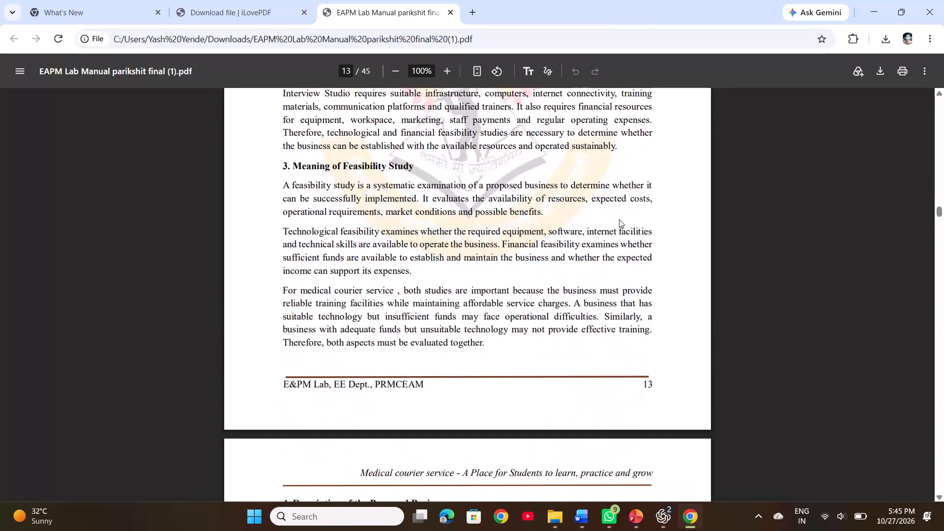
{"action": "scroll", "coordinate": [619, 219], "scroll_direction": "down", "scroll_amount": 13}
{"action": "scroll", "coordinate": [619, 219], "scroll_direction": "down", "scroll_amount": 11}
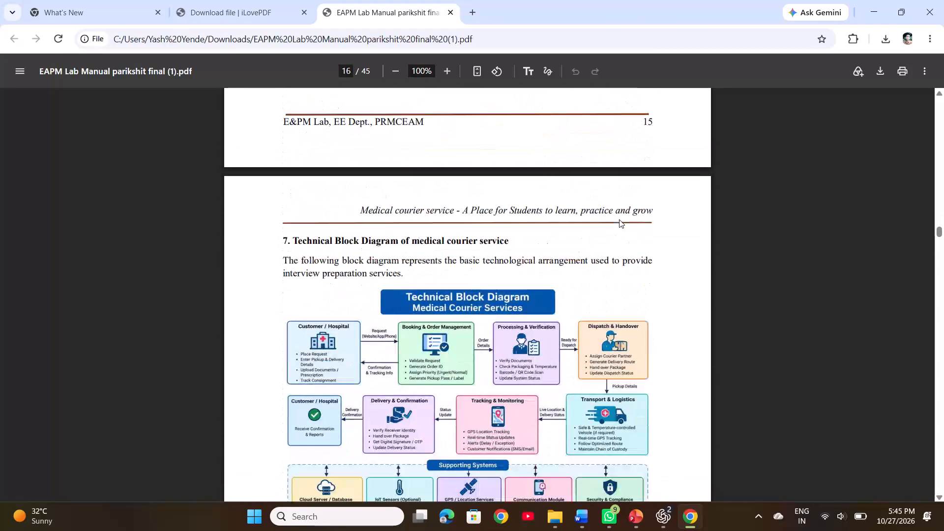
{"action": "scroll", "coordinate": [619, 219], "scroll_direction": "down", "scroll_amount": 15}
{"action": "scroll", "coordinate": [619, 219], "scroll_direction": "down", "scroll_amount": 6}
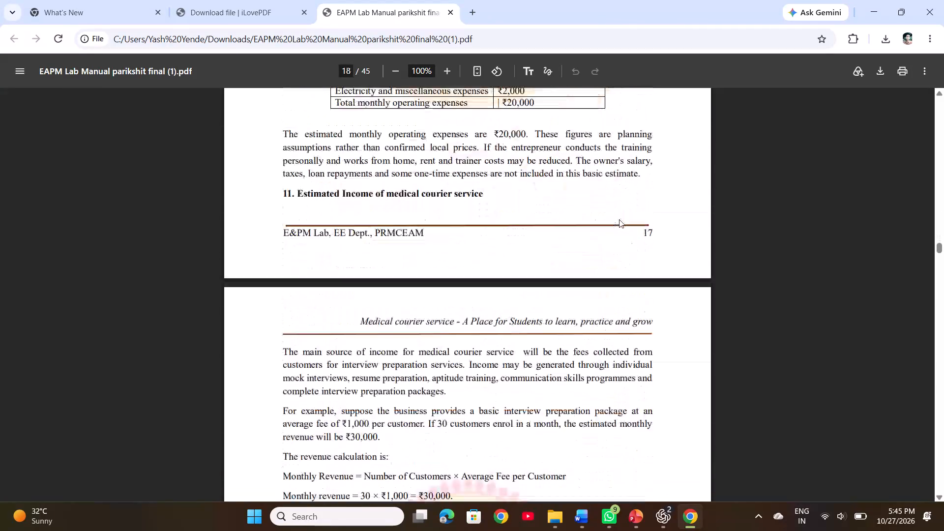
{"action": "scroll", "coordinate": [619, 219], "scroll_direction": "down", "scroll_amount": 13}
{"action": "scroll", "coordinate": [619, 219], "scroll_direction": "down", "scroll_amount": 20}
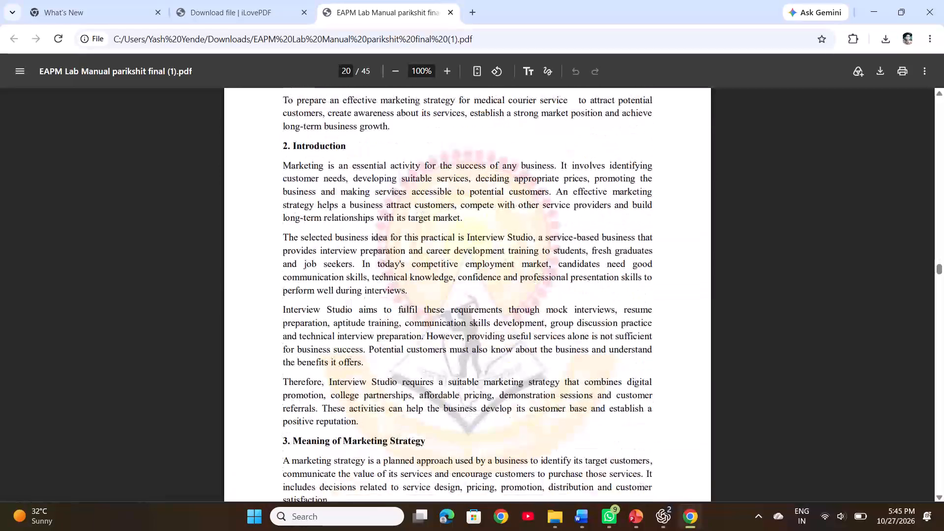
{"action": "scroll", "coordinate": [619, 219], "scroll_direction": "down", "scroll_amount": 18}
{"action": "scroll", "coordinate": [619, 217], "scroll_direction": "down", "scroll_amount": 16}
{"action": "scroll", "coordinate": [619, 215], "scroll_direction": "down", "scroll_amount": 6}
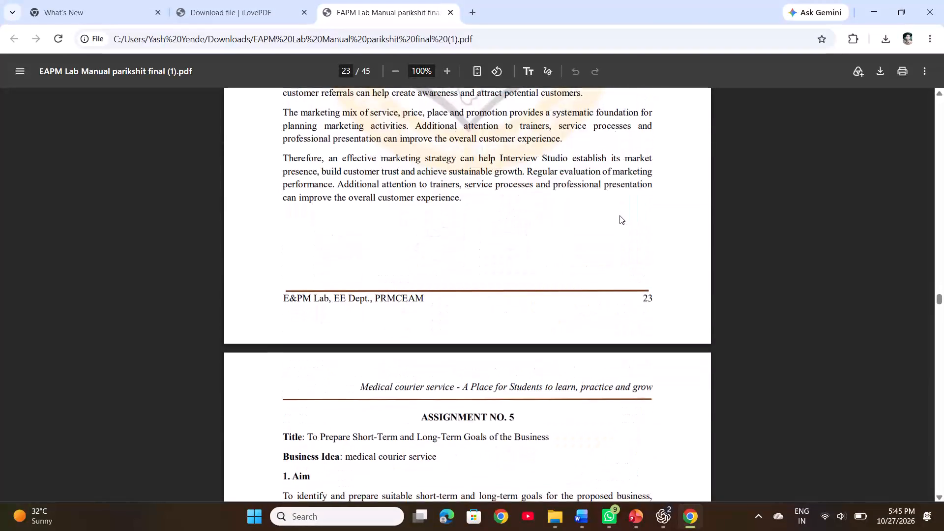
{"action": "scroll", "coordinate": [619, 215], "scroll_direction": "down", "scroll_amount": 2}
{"action": "scroll", "coordinate": [619, 214], "scroll_direction": "down", "scroll_amount": 20}
{"action": "scroll", "coordinate": [619, 214], "scroll_direction": "down", "scroll_amount": 5}
{"action": "scroll", "coordinate": [619, 213], "scroll_direction": "up", "scroll_amount": 1}
{"action": "scroll", "coordinate": [619, 213], "scroll_direction": "down", "scroll_amount": 17}
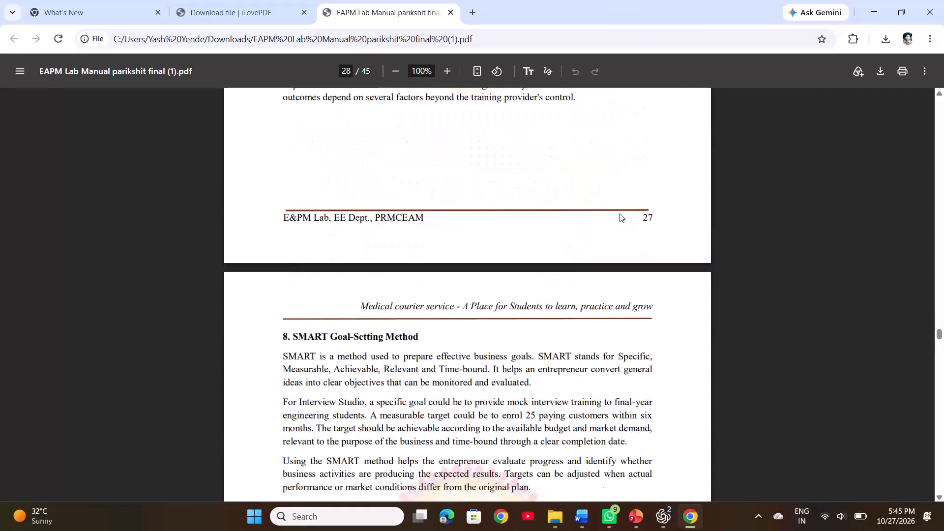
{"action": "scroll", "coordinate": [619, 213], "scroll_direction": "down", "scroll_amount": 13}
{"action": "scroll", "coordinate": [619, 213], "scroll_direction": "up", "scroll_amount": 1}
{"action": "scroll", "coordinate": [619, 213], "scroll_direction": "down", "scroll_amount": 15}
{"action": "scroll", "coordinate": [619, 213], "scroll_direction": "down", "scroll_amount": 8}
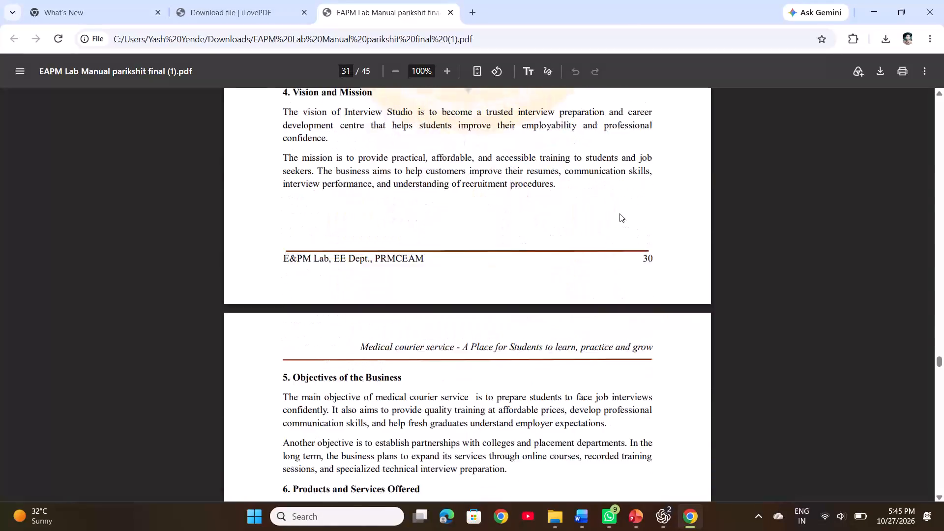
{"action": "scroll", "coordinate": [619, 213], "scroll_direction": "down", "scroll_amount": 19}
{"action": "scroll", "coordinate": [619, 213], "scroll_direction": "down", "scroll_amount": 7}
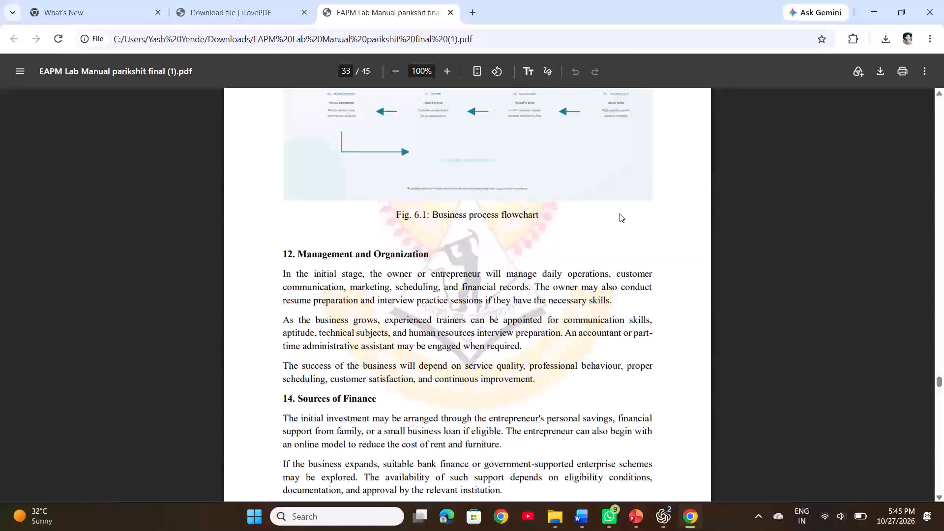
{"action": "scroll", "coordinate": [619, 213], "scroll_direction": "down", "scroll_amount": 13}
{"action": "scroll", "coordinate": [619, 213], "scroll_direction": "down", "scroll_amount": 20}
{"action": "scroll", "coordinate": [619, 213], "scroll_direction": "down", "scroll_amount": 5}
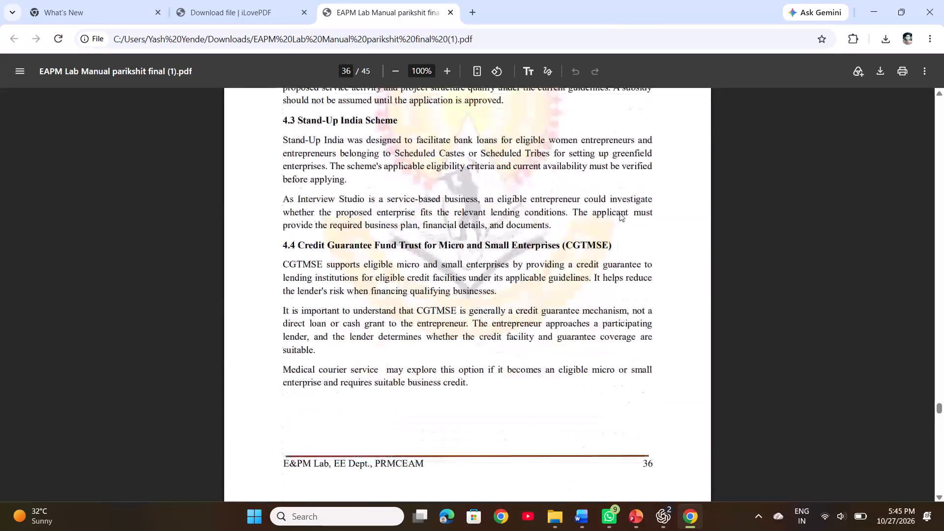
{"action": "scroll", "coordinate": [619, 213], "scroll_direction": "down", "scroll_amount": 11}
{"action": "scroll", "coordinate": [619, 212], "scroll_direction": "up", "scroll_amount": 1}
{"action": "scroll", "coordinate": [619, 212], "scroll_direction": "down", "scroll_amount": 20}
{"action": "scroll", "coordinate": [619, 212], "scroll_direction": "down", "scroll_amount": 18}
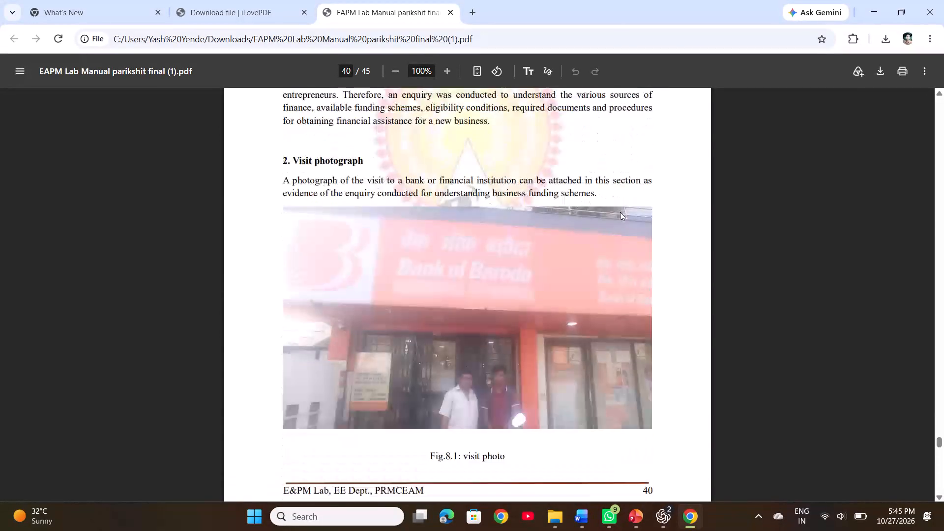
{"action": "scroll", "coordinate": [620, 212], "scroll_direction": "down", "scroll_amount": 8}
{"action": "scroll", "coordinate": [620, 212], "scroll_direction": "up", "scroll_amount": 12}
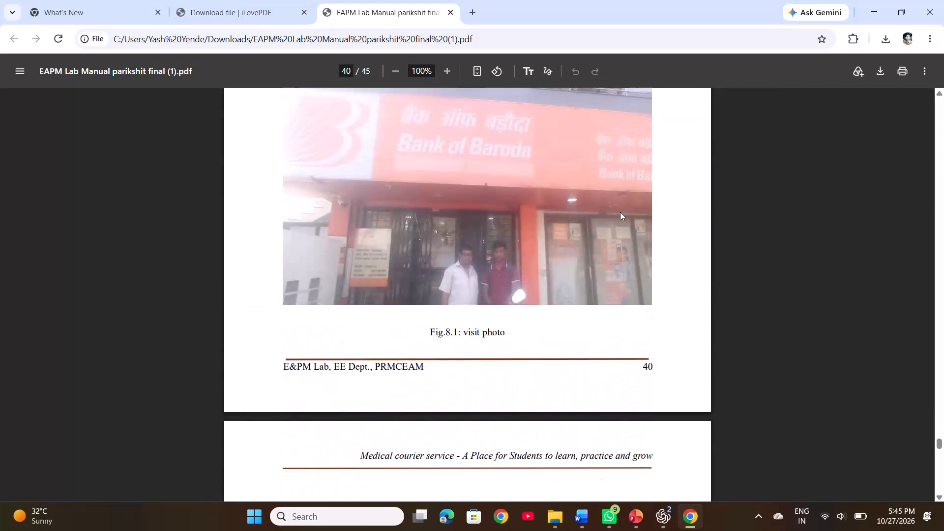
{"action": "scroll", "coordinate": [620, 212], "scroll_direction": "up", "scroll_amount": 2}
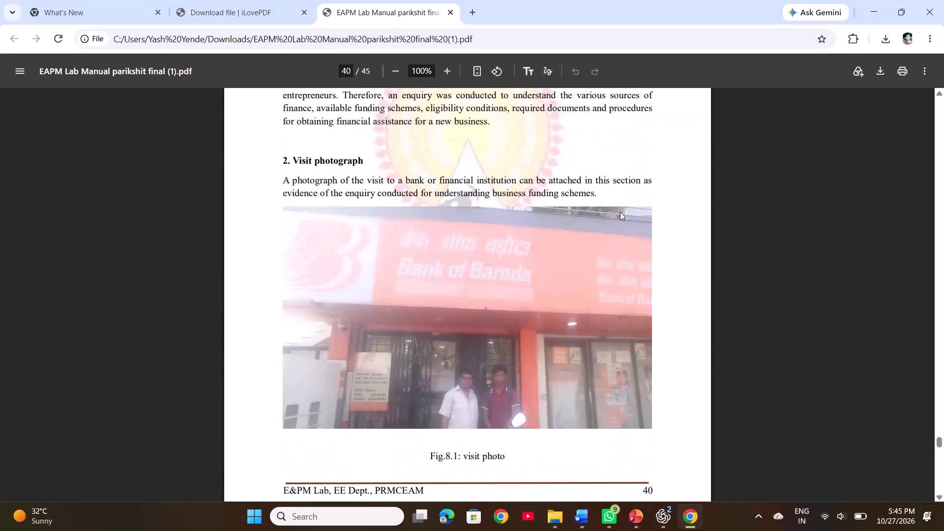
{"action": "scroll", "coordinate": [620, 212], "scroll_direction": "down", "scroll_amount": 20}
{"action": "scroll", "coordinate": [620, 212], "scroll_direction": "down", "scroll_amount": 9}
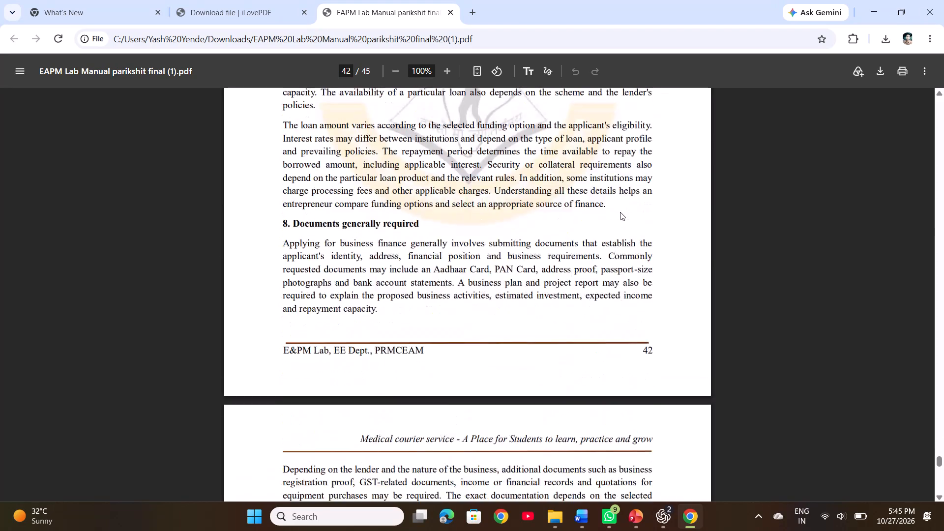
{"action": "scroll", "coordinate": [620, 212], "scroll_direction": "down", "scroll_amount": 20}
{"action": "scroll", "coordinate": [620, 212], "scroll_direction": "down", "scroll_amount": 20}
{"action": "scroll", "coordinate": [620, 212], "scroll_direction": "down", "scroll_amount": 6}
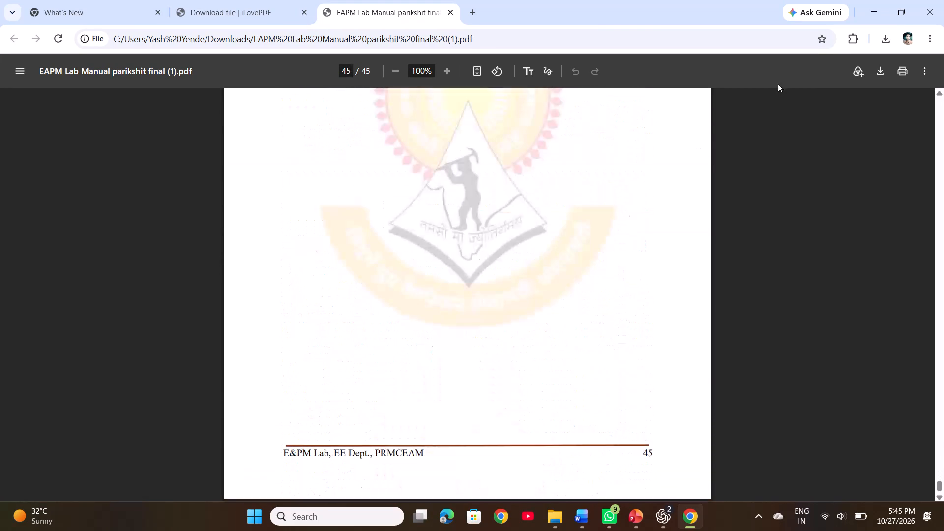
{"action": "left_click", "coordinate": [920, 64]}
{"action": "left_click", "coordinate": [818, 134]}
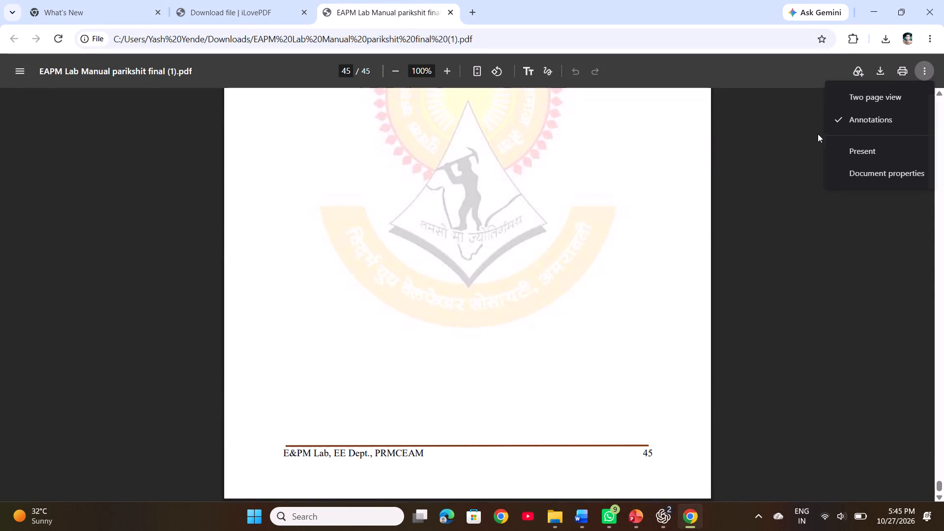
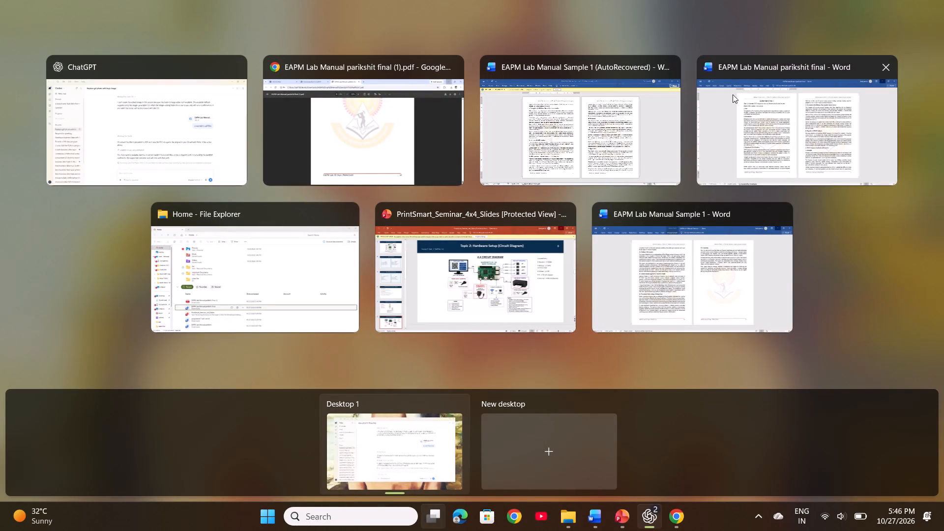
Close the Chrome PDF, ChatGPT, File Explorer, PrintSmart seminar slides and EAPM Lab Manual parikshit final windows.
{"action": "left_click", "coordinate": [669, 68]}
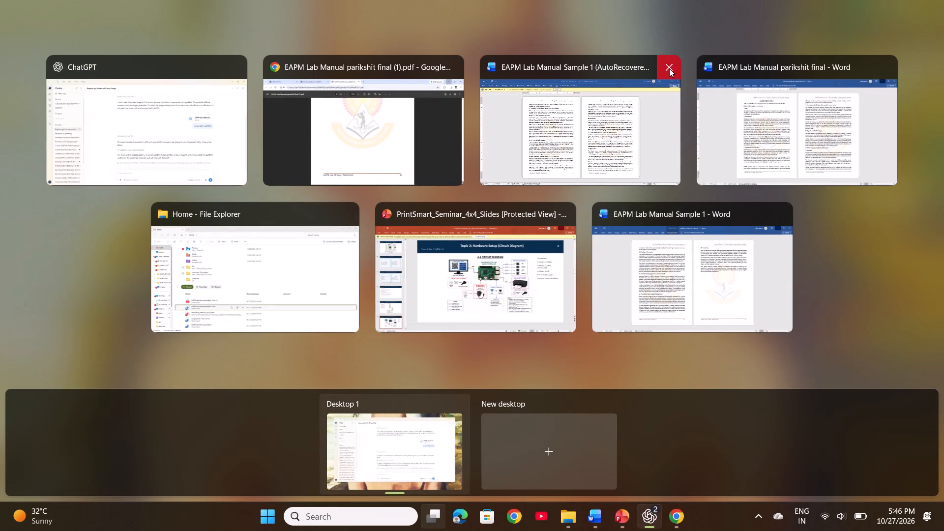
{"action": "left_click", "coordinate": [669, 68]}
{"action": "left_click", "coordinate": [456, 69]}
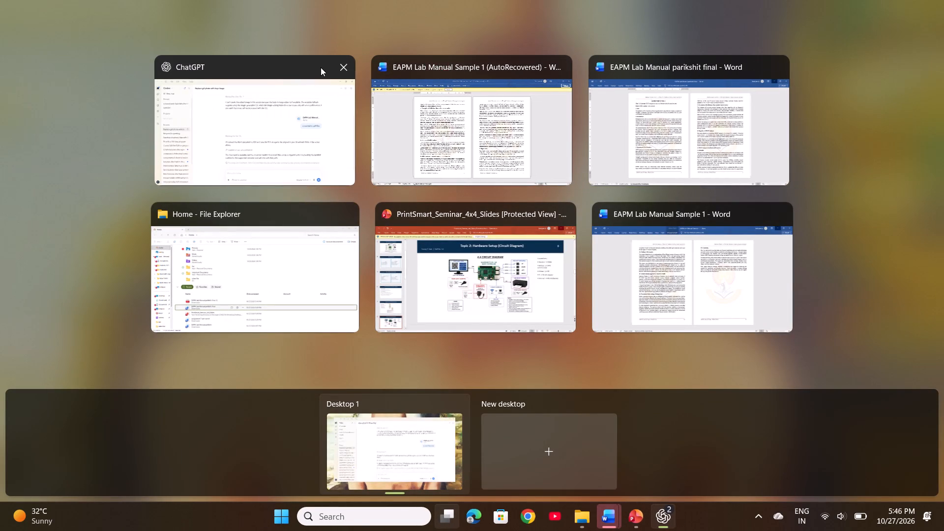
{"action": "left_click", "coordinate": [341, 67]}
{"action": "left_click", "coordinate": [347, 206]}
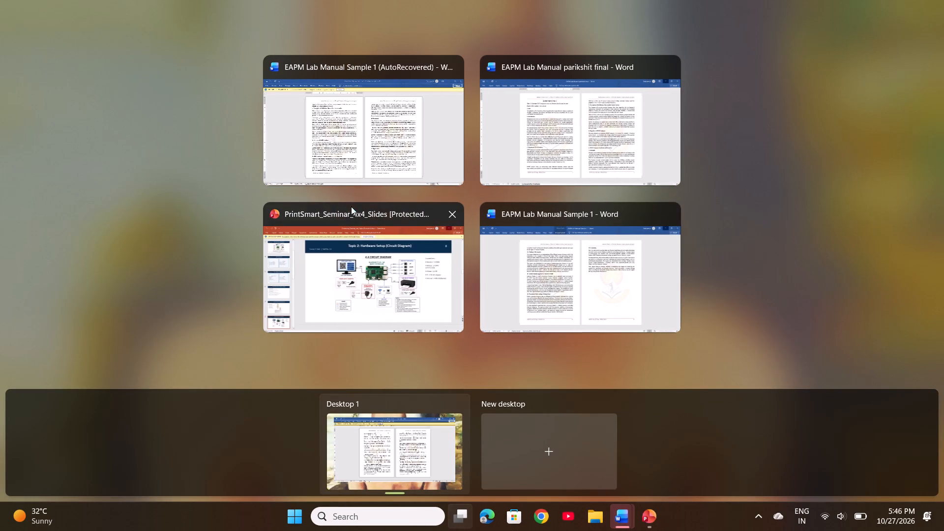
{"action": "left_click", "coordinate": [446, 212]}
{"action": "left_click", "coordinate": [446, 212]}
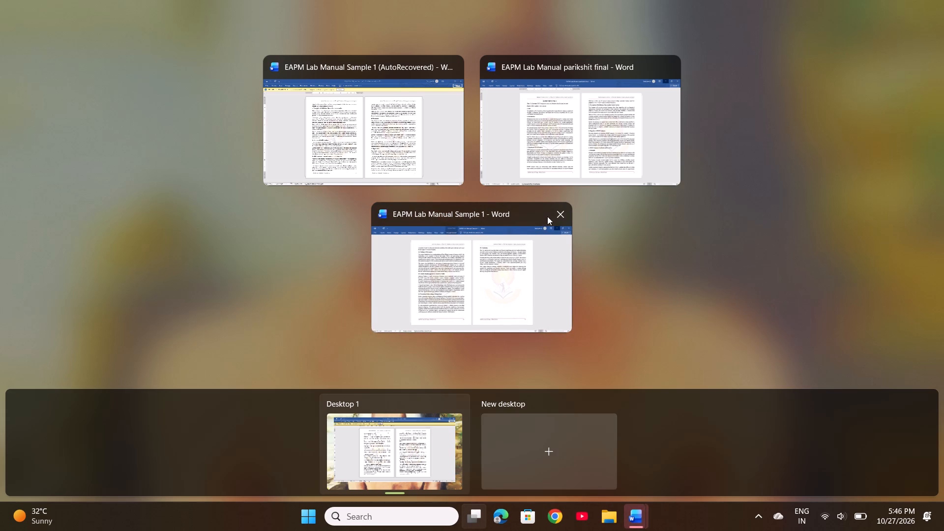
{"action": "left_click", "coordinate": [557, 214]}
{"action": "double_click", "coordinate": [557, 214]}
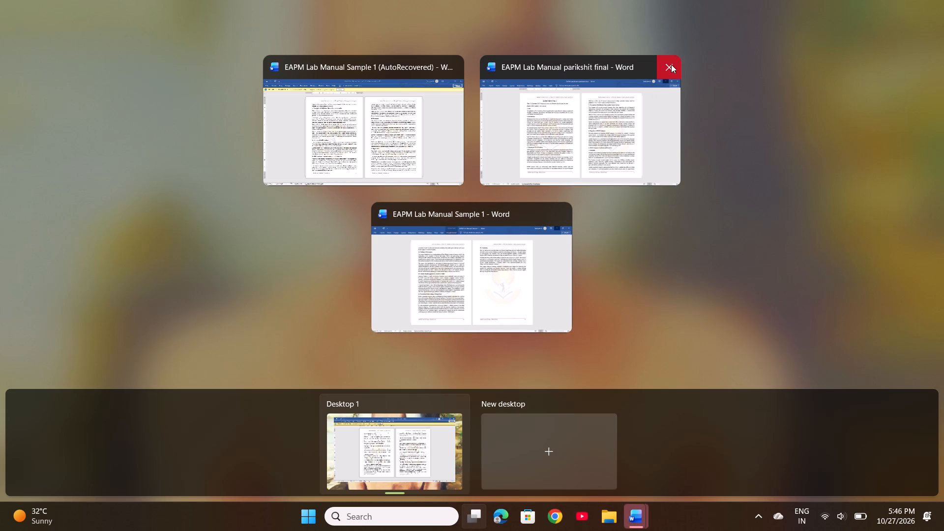
{"action": "left_click", "coordinate": [671, 63]}
Close the recovered EAPM Lab Manual Sample 1 document without saving its changes.
{"action": "triple_click", "coordinate": [562, 67]}
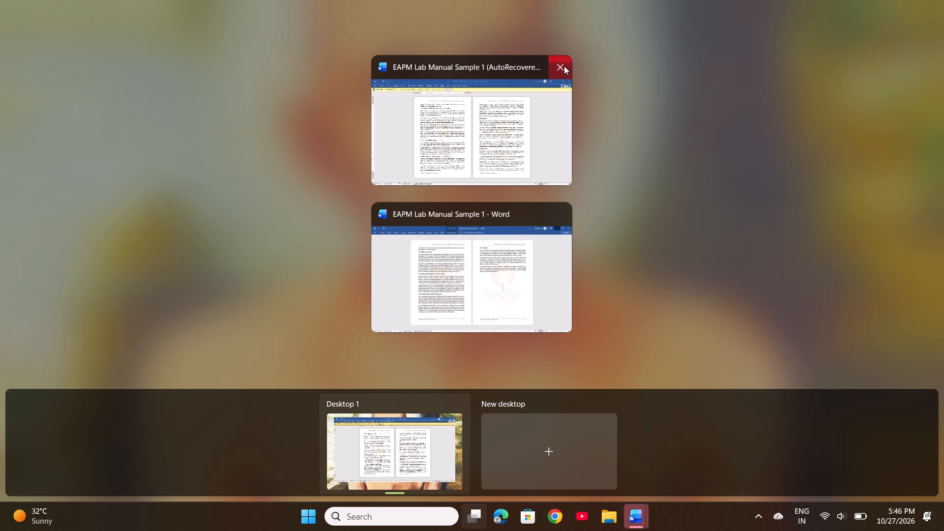
{"action": "triple_click", "coordinate": [564, 66]}
{"action": "left_click", "coordinate": [564, 66]}
{"action": "double_click", "coordinate": [573, 217]}
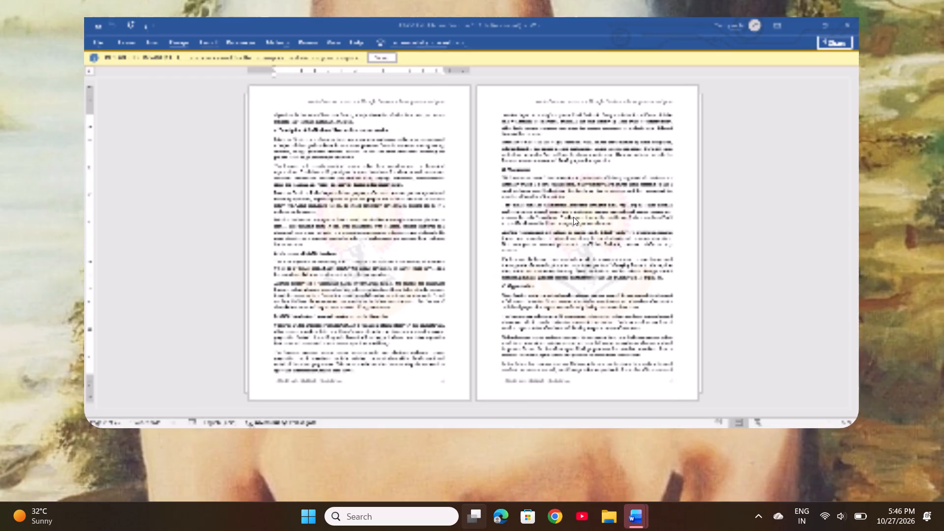
{"action": "left_click", "coordinate": [793, 164]}
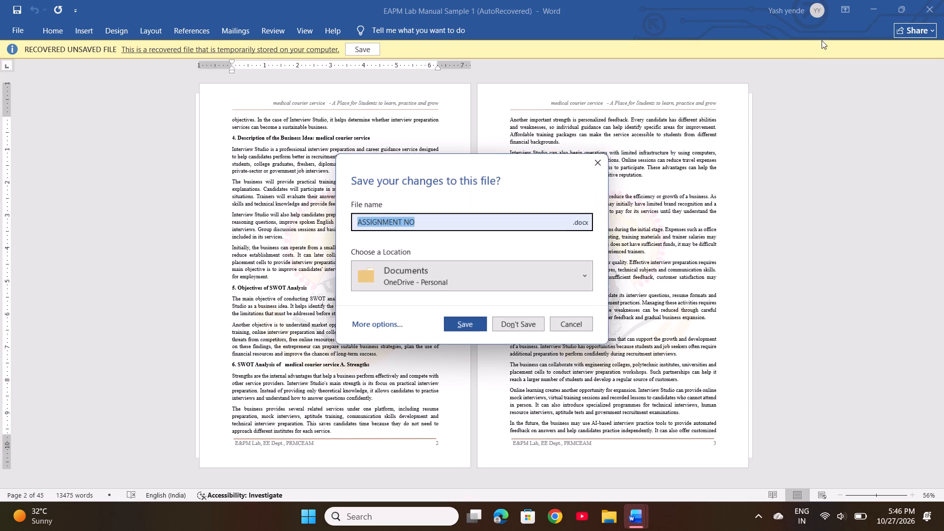
{"action": "left_click", "coordinate": [525, 323]}
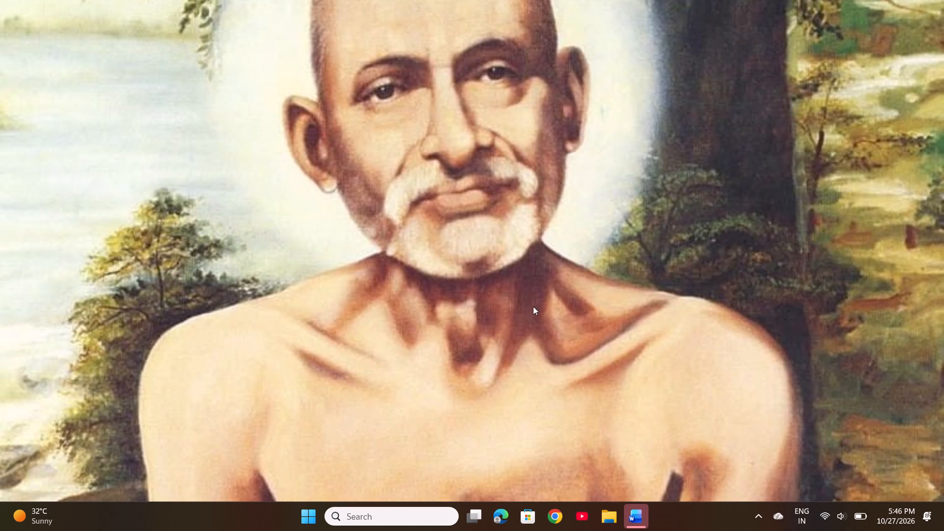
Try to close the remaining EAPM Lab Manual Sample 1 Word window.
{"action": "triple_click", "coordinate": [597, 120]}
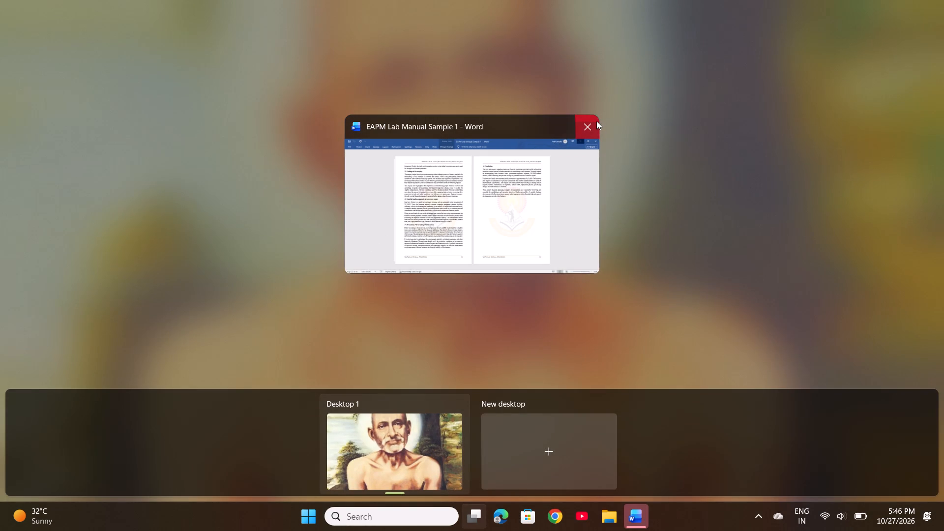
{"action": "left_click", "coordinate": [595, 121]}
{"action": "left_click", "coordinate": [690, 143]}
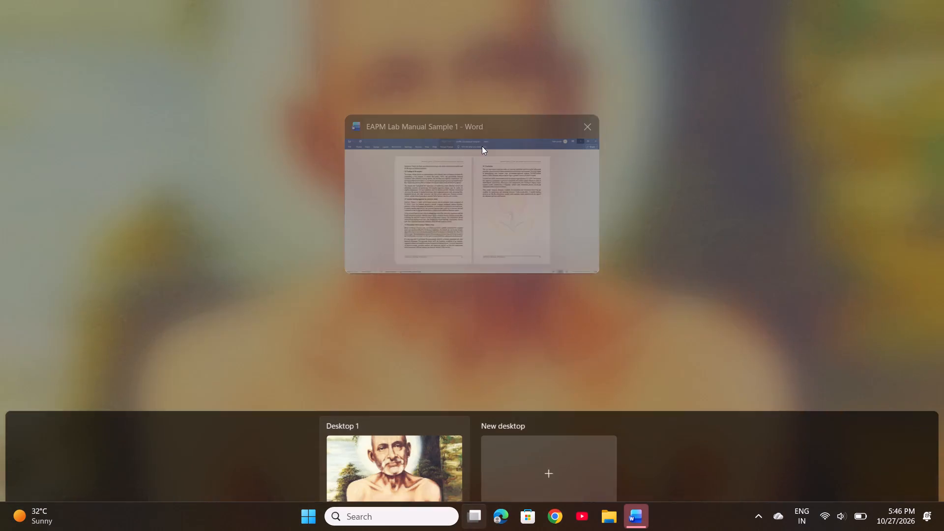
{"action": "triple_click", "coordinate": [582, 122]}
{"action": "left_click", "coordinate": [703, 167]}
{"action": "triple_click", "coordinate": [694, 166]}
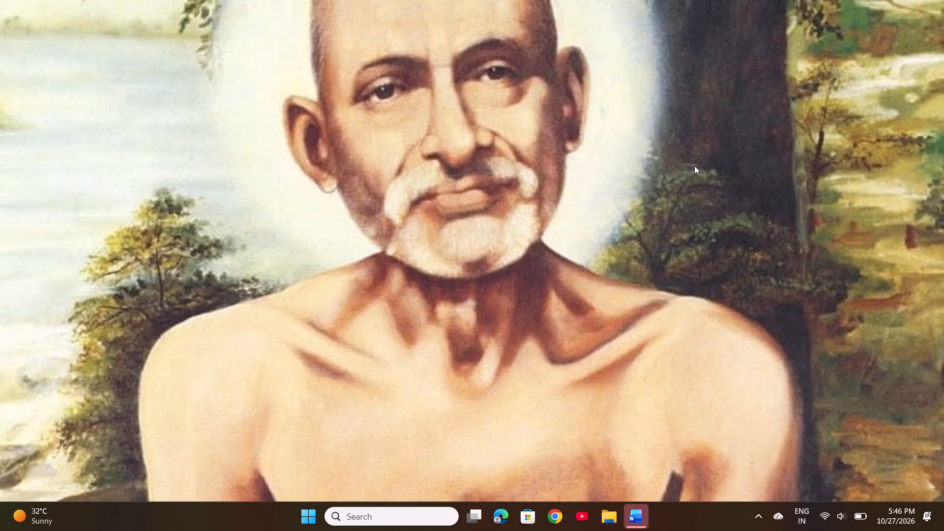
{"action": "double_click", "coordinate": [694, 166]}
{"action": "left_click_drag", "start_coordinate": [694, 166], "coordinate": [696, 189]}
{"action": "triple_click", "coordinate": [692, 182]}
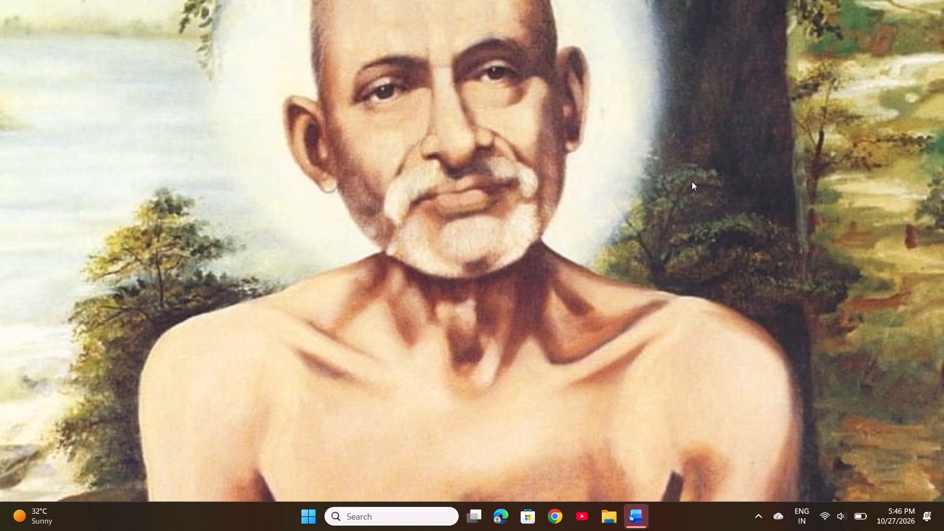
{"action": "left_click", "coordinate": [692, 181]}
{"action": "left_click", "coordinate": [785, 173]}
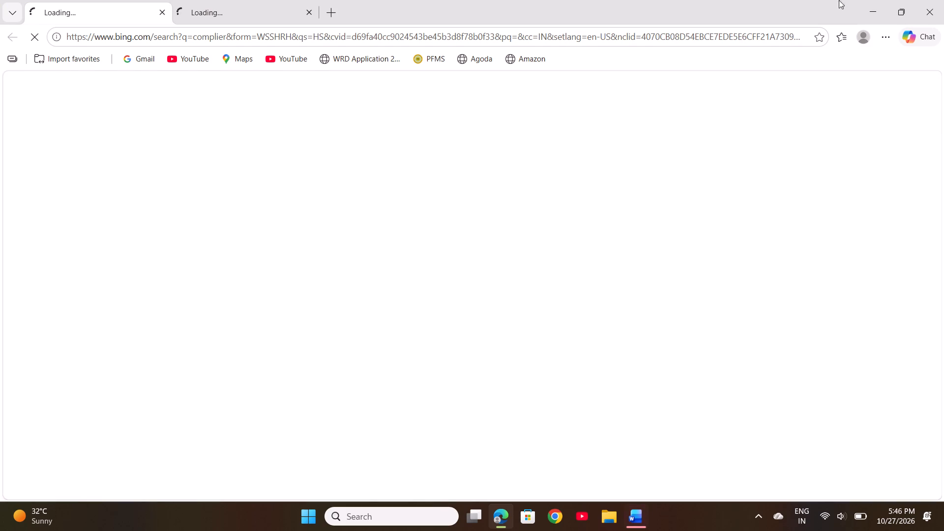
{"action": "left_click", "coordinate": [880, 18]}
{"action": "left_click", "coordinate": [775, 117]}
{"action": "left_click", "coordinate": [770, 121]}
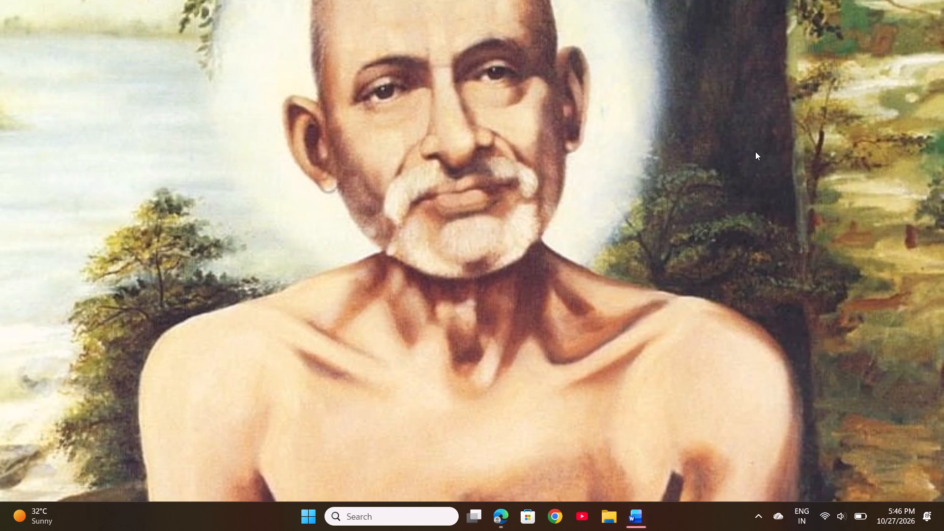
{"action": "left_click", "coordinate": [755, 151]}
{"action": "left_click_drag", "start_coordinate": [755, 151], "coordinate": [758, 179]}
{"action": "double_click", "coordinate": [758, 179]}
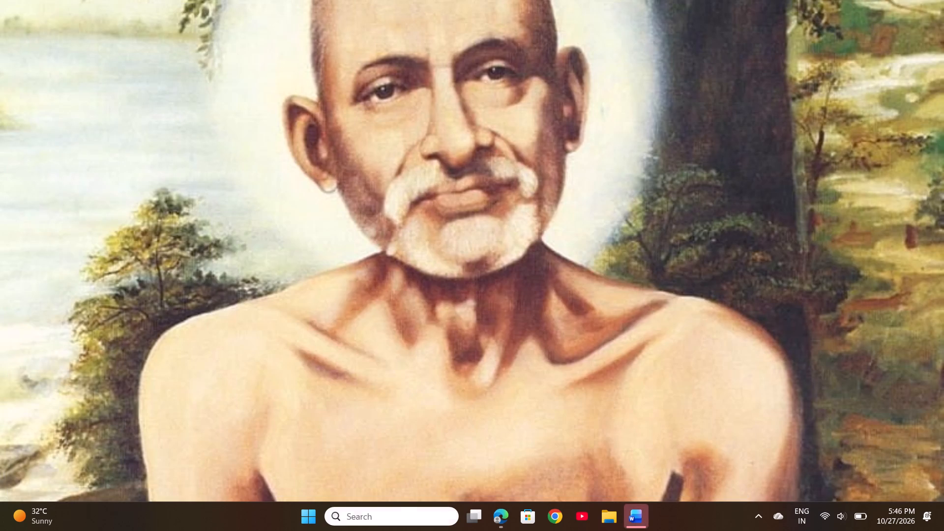
Open WhatsApp from the recent Windows searches.
{"action": "left_click", "coordinate": [345, 510]}
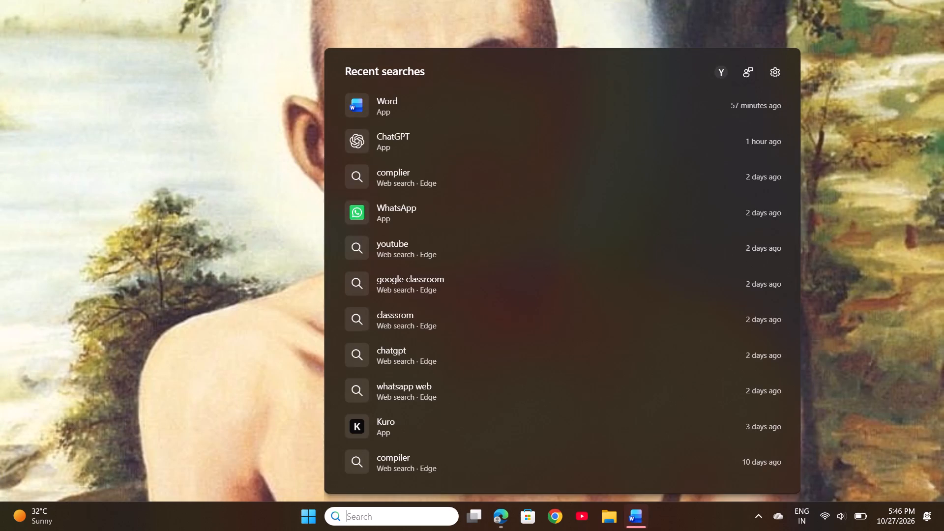
{"action": "left_click", "coordinate": [404, 210]}
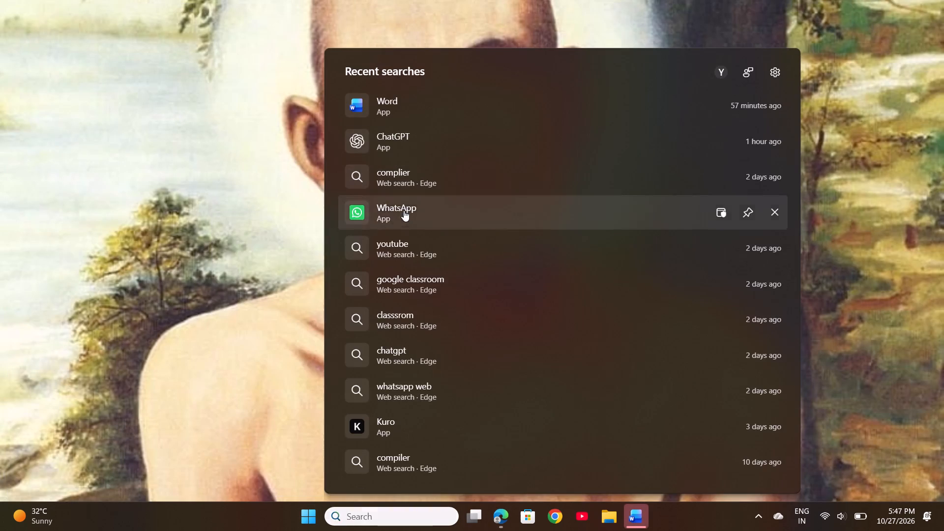
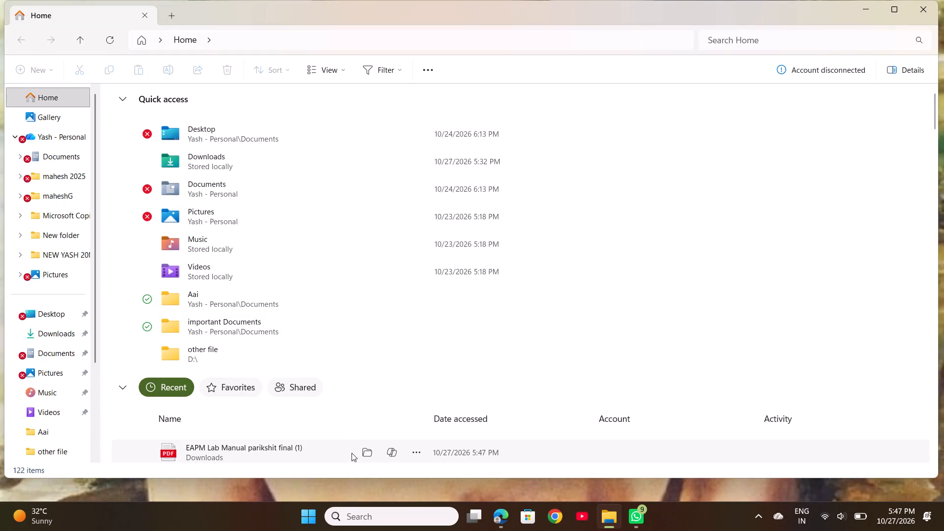
Open the recent EAPM Lab Manual parikshit final (1) PDF from File Explorer's Home view.
{"action": "left_click", "coordinate": [348, 450]}
{"action": "double_click", "coordinate": [348, 450]}
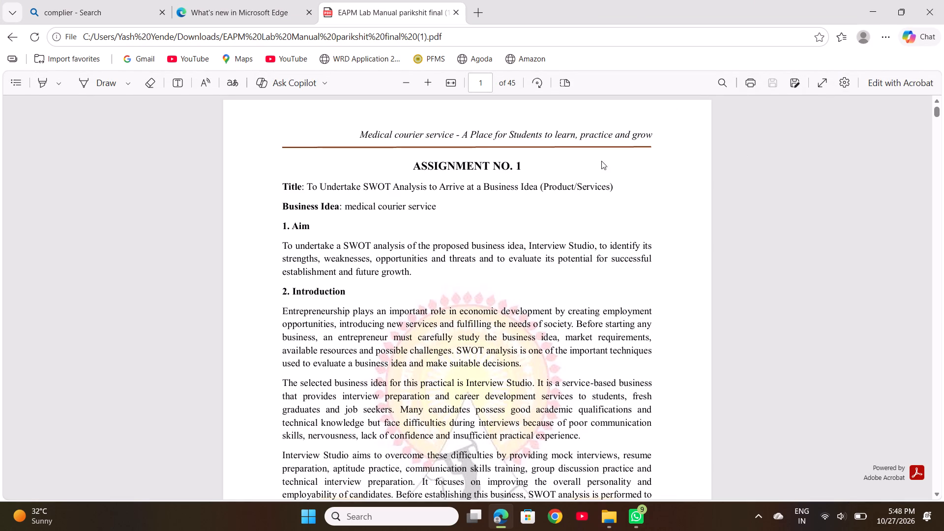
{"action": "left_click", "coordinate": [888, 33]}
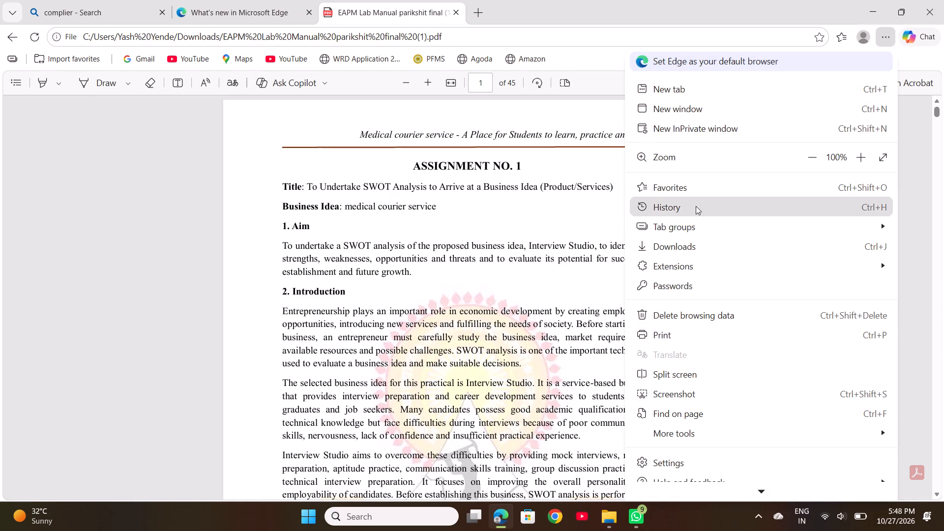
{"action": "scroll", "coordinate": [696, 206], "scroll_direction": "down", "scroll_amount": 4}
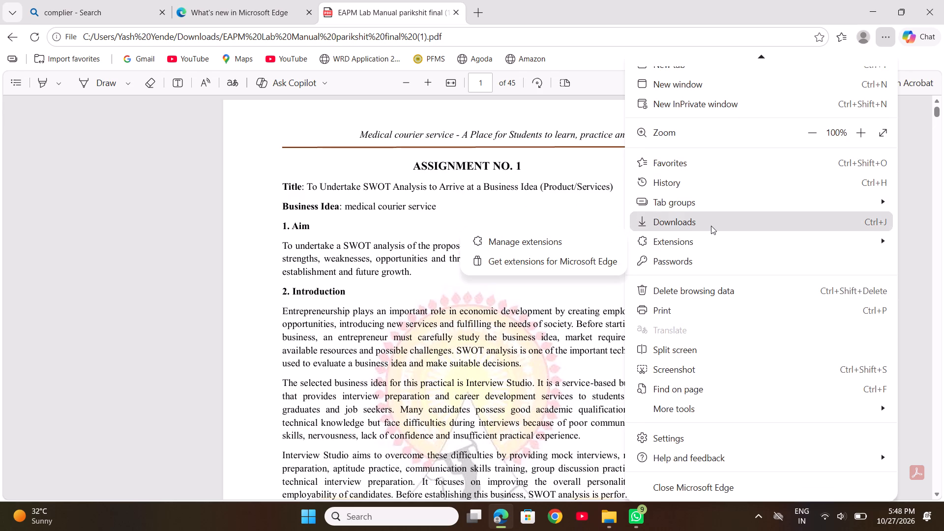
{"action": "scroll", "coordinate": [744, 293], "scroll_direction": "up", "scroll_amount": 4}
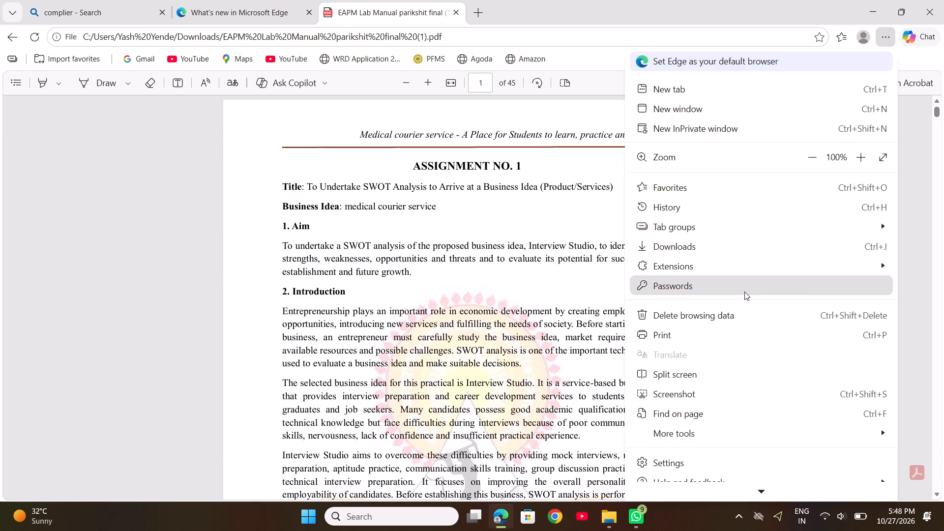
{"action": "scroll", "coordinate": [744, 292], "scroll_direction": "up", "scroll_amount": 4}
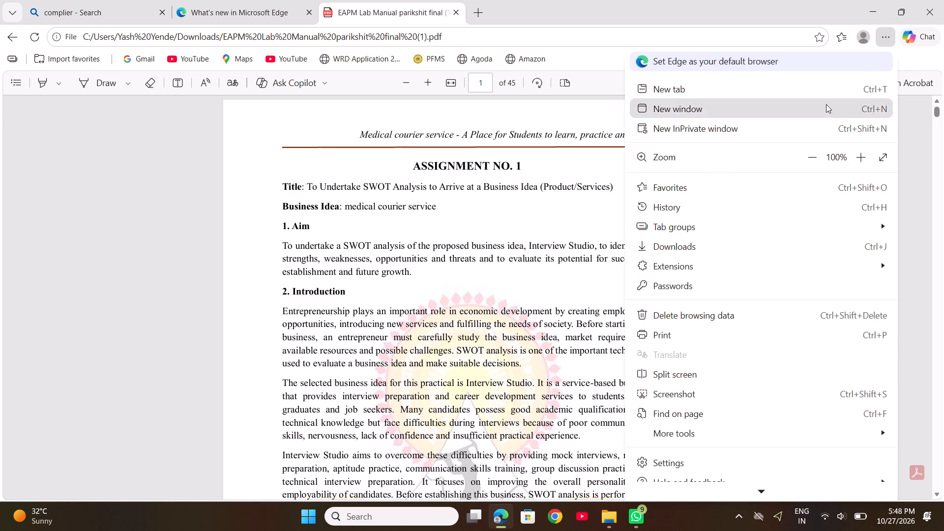
Switch back to File Explorer and share the recent EAPM Lab Manual parikshit final (1) PDF with WhatsApp.
{"action": "left_click", "coordinate": [874, 8]}
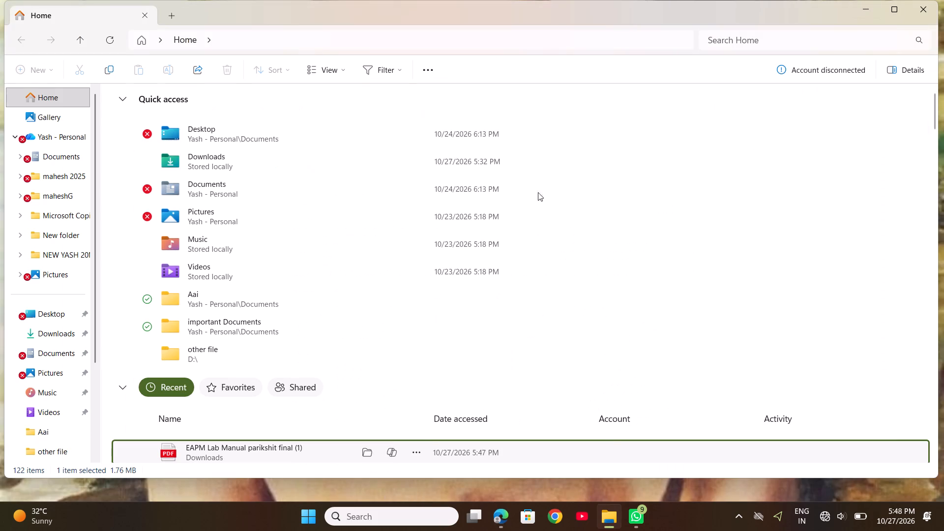
{"action": "left_click", "coordinate": [408, 455]}
{"action": "left_click", "coordinate": [413, 453]}
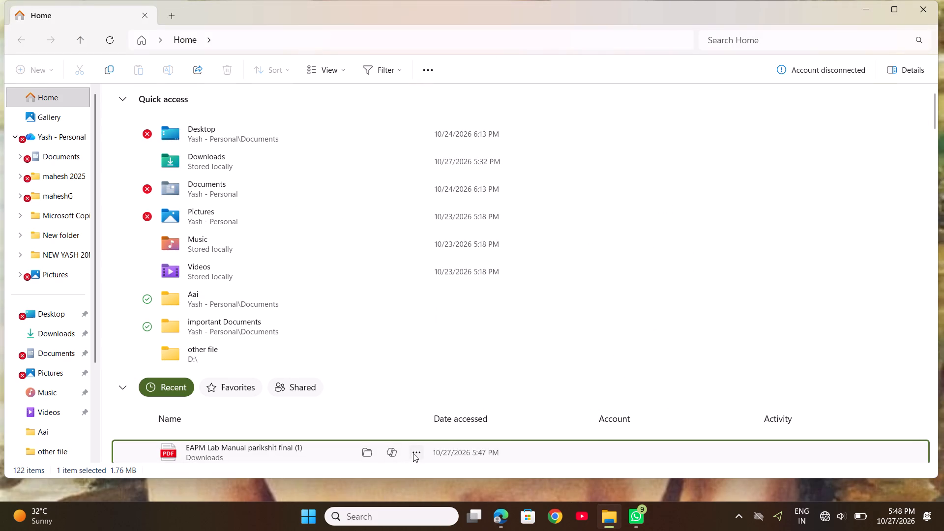
{"action": "left_click", "coordinate": [416, 448]}
{"action": "left_click", "coordinate": [416, 451]}
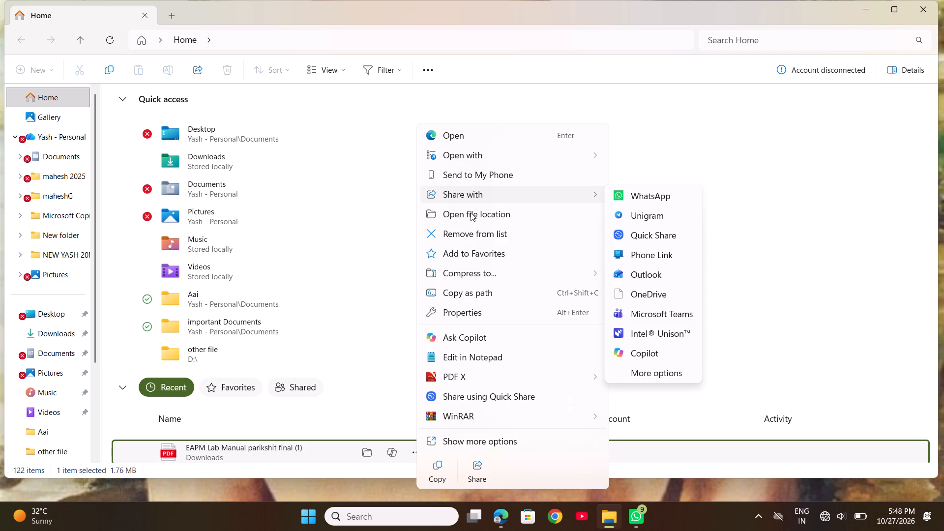
{"action": "scroll", "coordinate": [479, 228], "scroll_direction": "down", "scroll_amount": 7}
{"action": "left_click", "coordinate": [636, 192]}
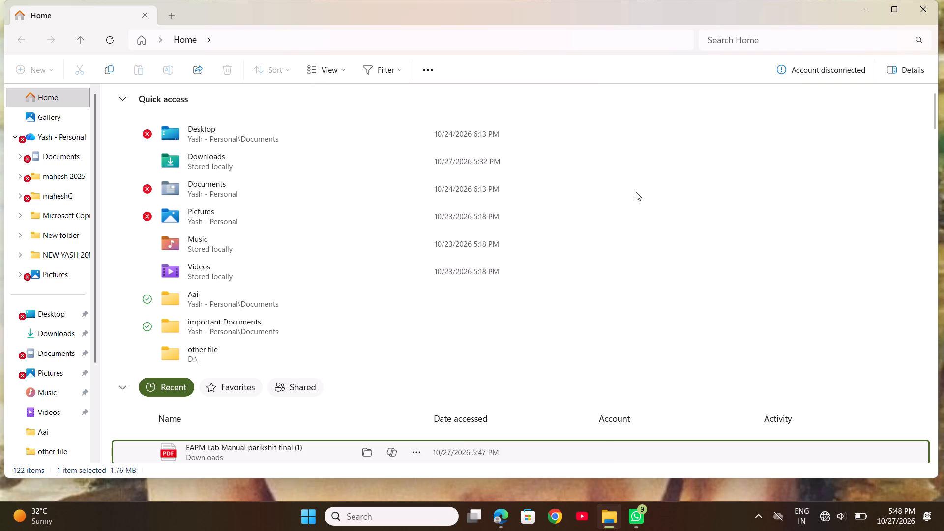